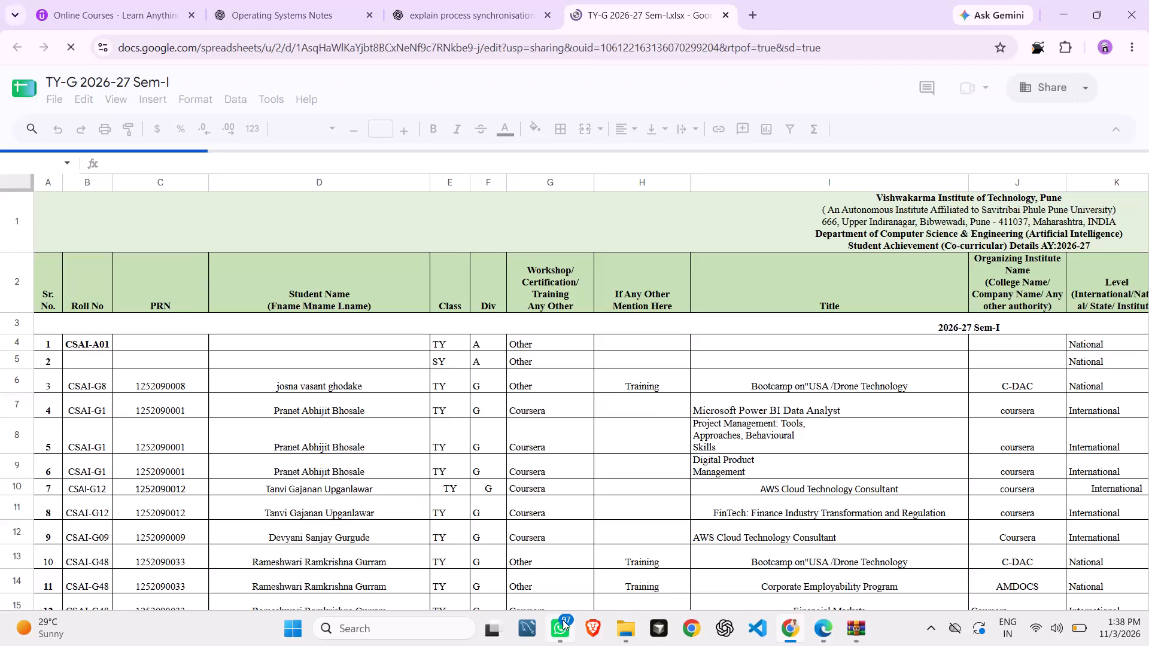
Examine the column headings and existing student entries on the Courses Workshop-Certification sheet and locate the first empty rows.
scroll(612, 442, "down", 6)
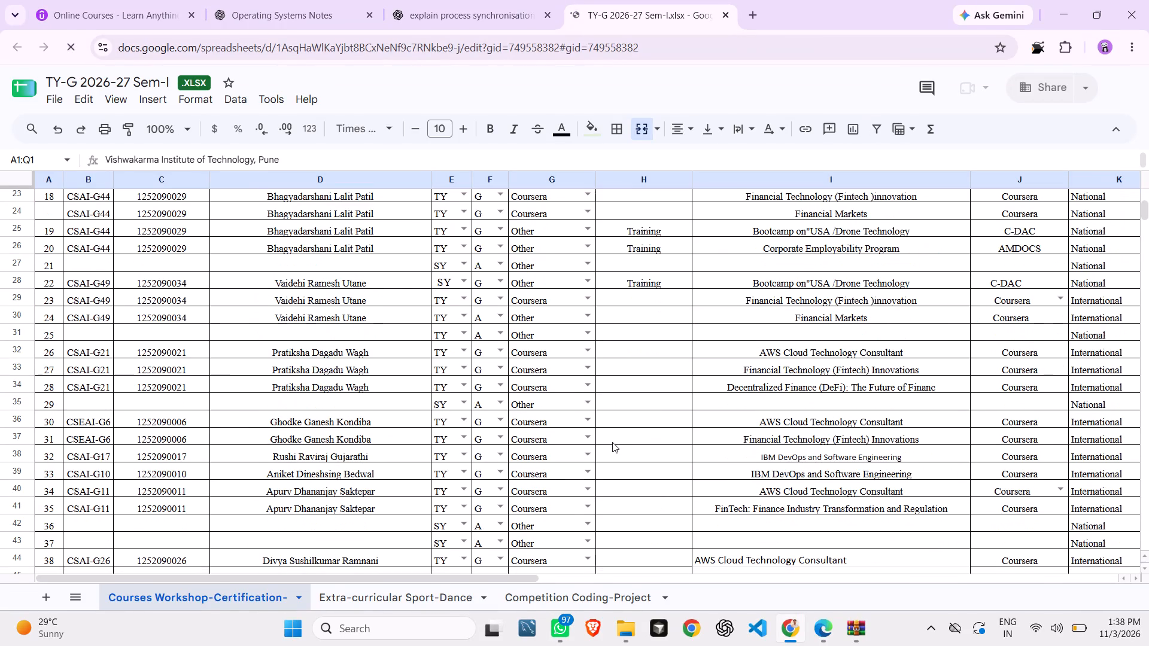
scroll(612, 442, "down", 1)
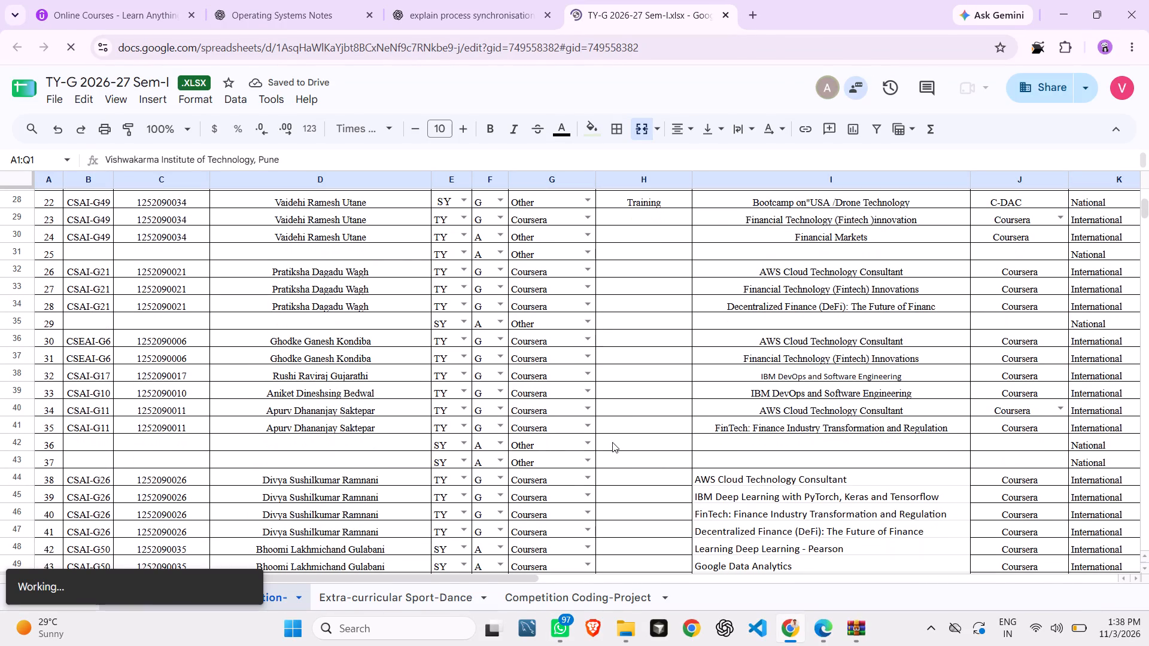
scroll(250, 453, "down", 1)
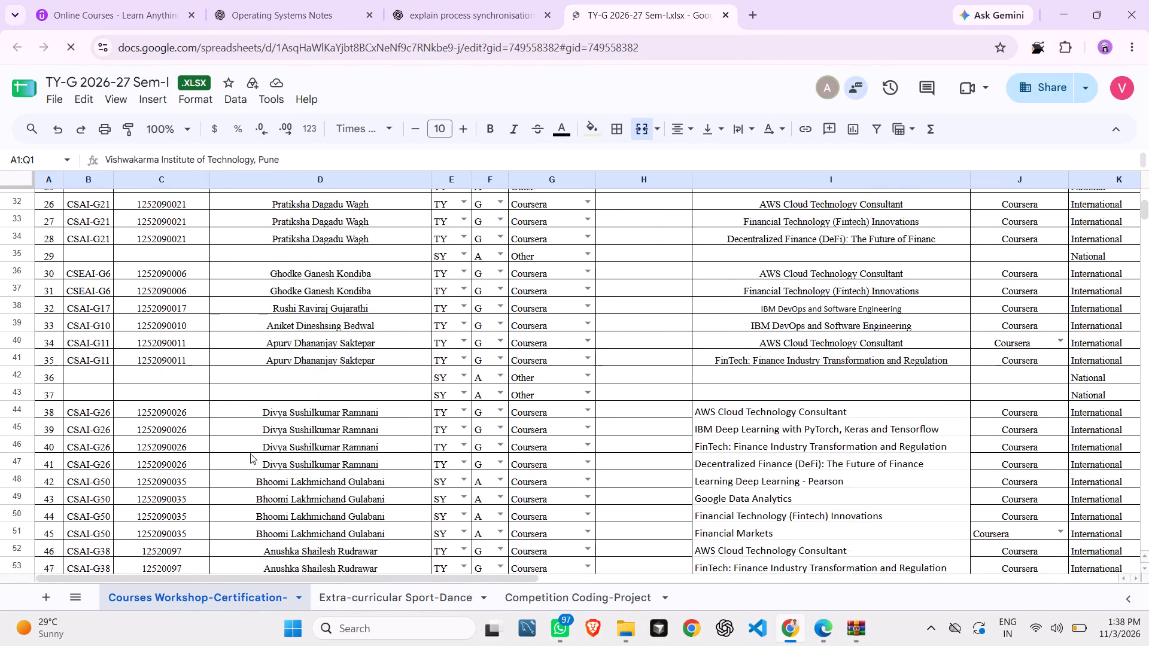
scroll(250, 453, "down", 1)
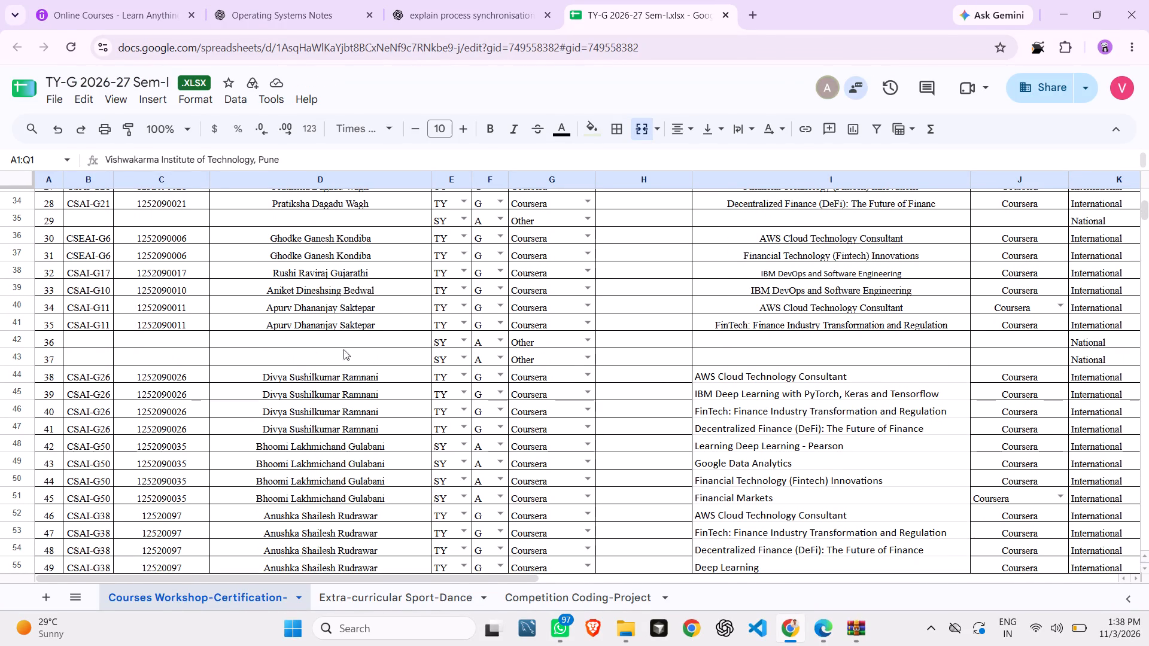
scroll(555, 369, "left", 3)
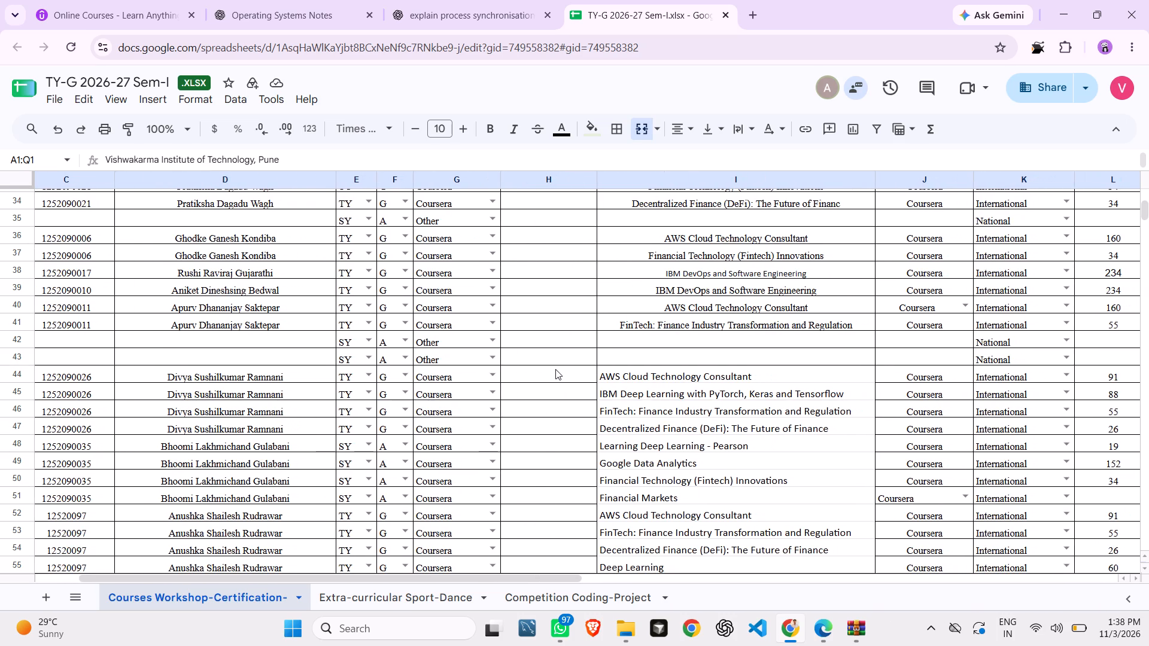
scroll(555, 369, "left", 6)
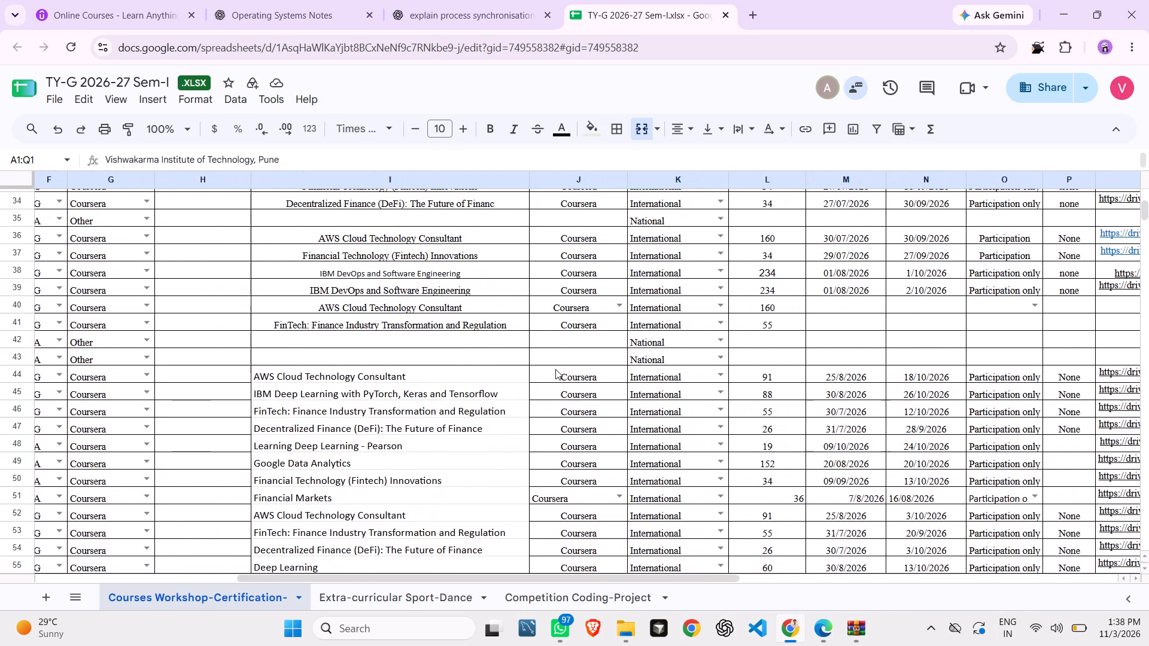
scroll(734, 304, "up", 5)
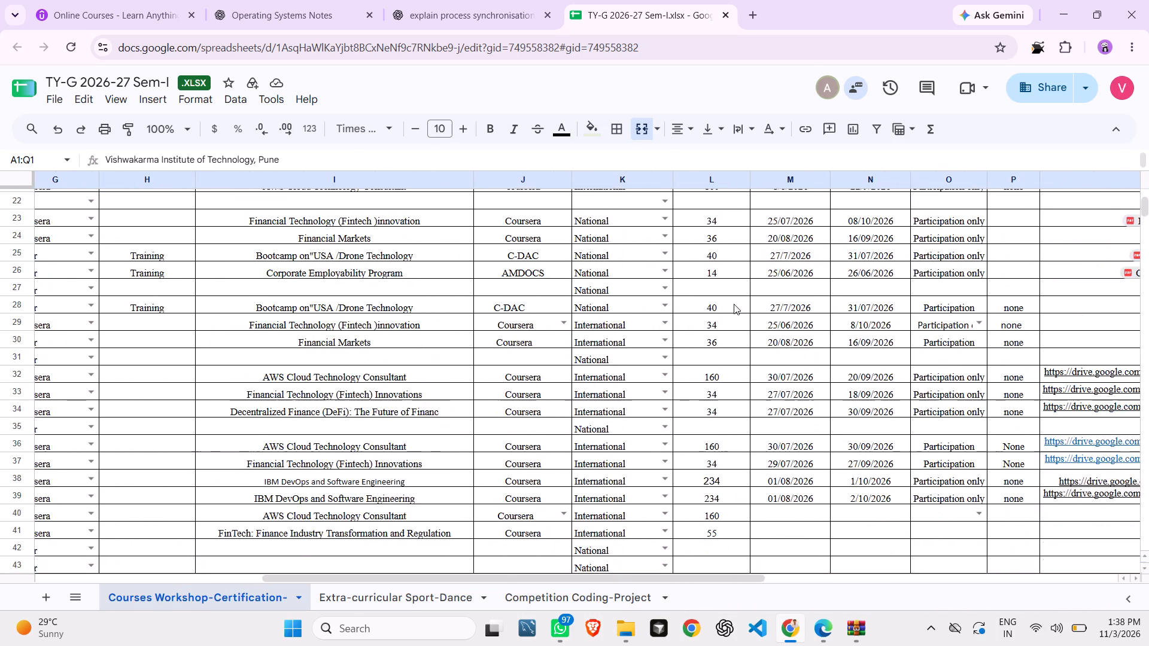
scroll(734, 304, "up", 4)
scroll(734, 304, "down", 1)
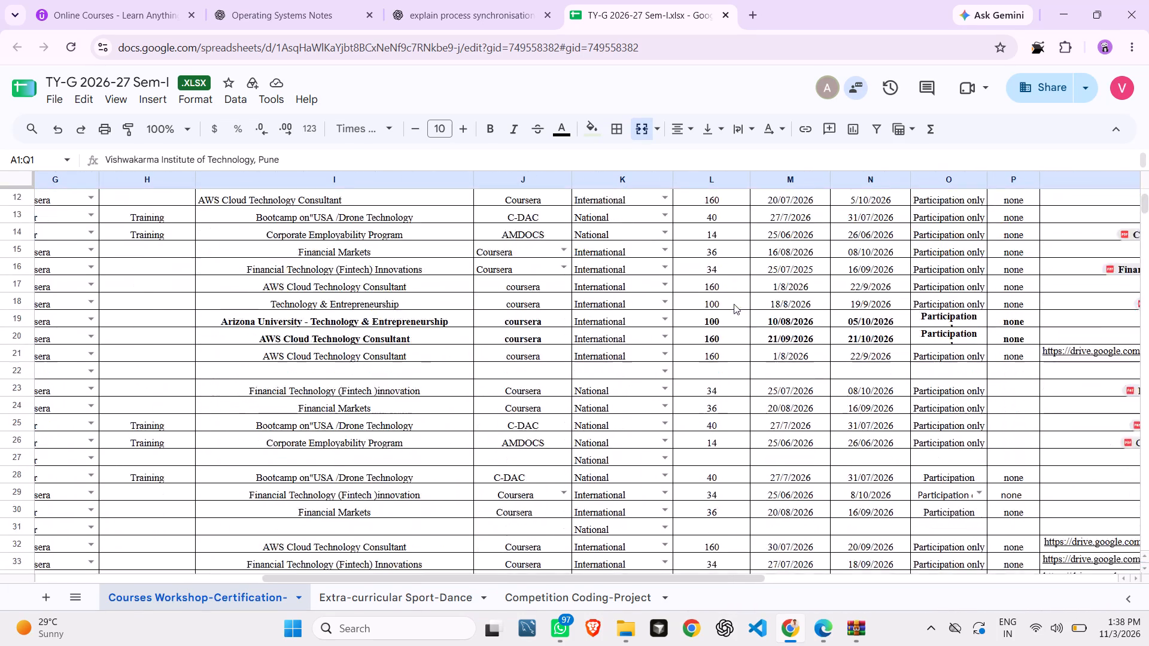
scroll(734, 304, "down", 1)
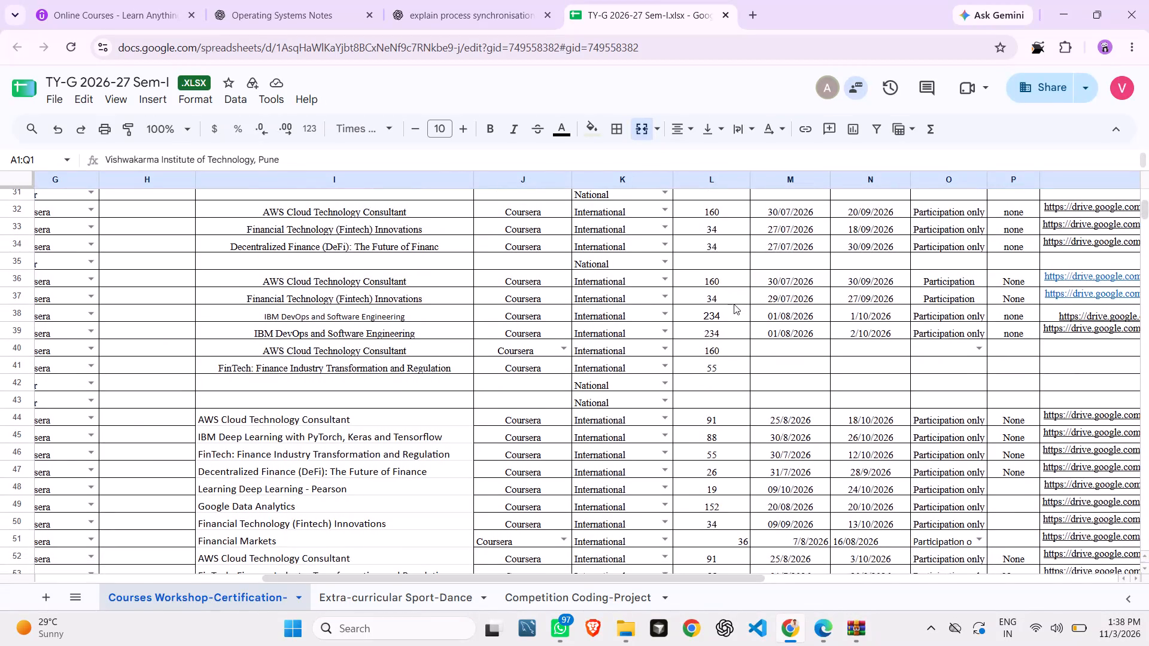
scroll(734, 304, "up", 7)
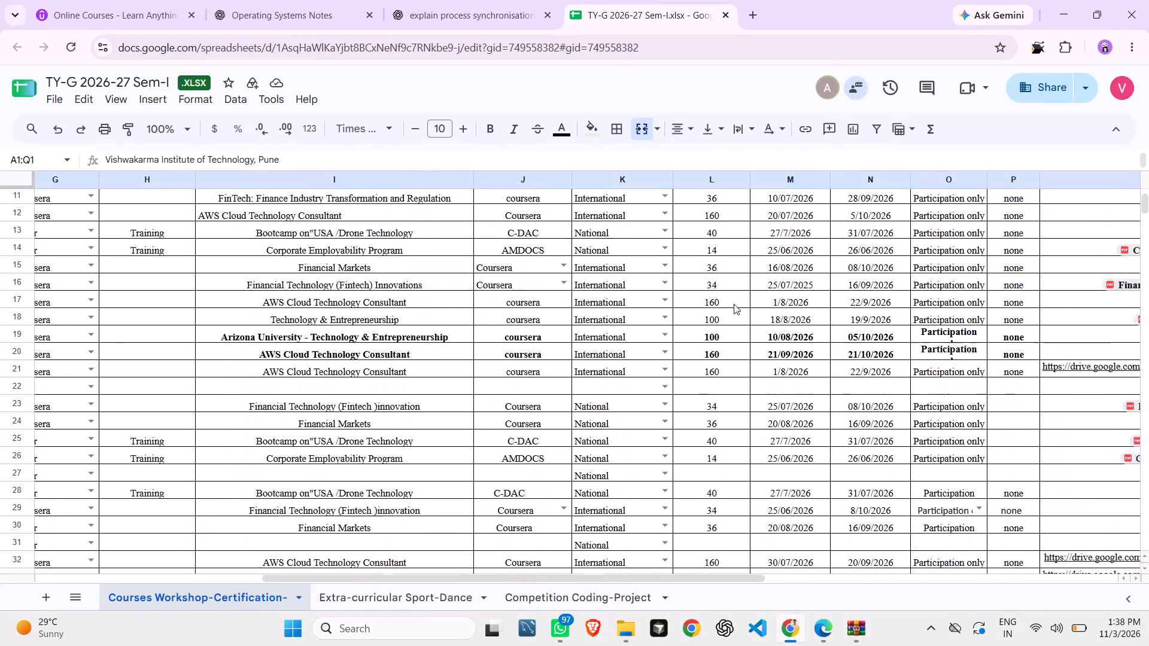
scroll(734, 304, "up", 3)
scroll(734, 304, "down", 2)
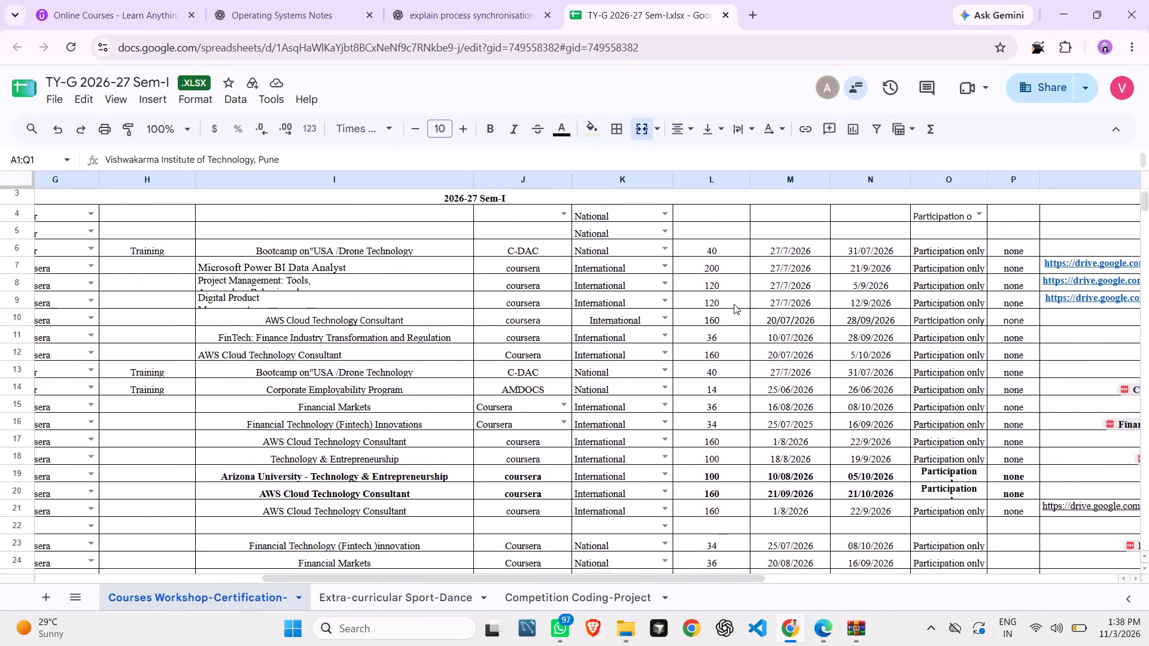
scroll(734, 304, "down", 1)
scroll(734, 304, "up", 3)
scroll(734, 304, "down", 3)
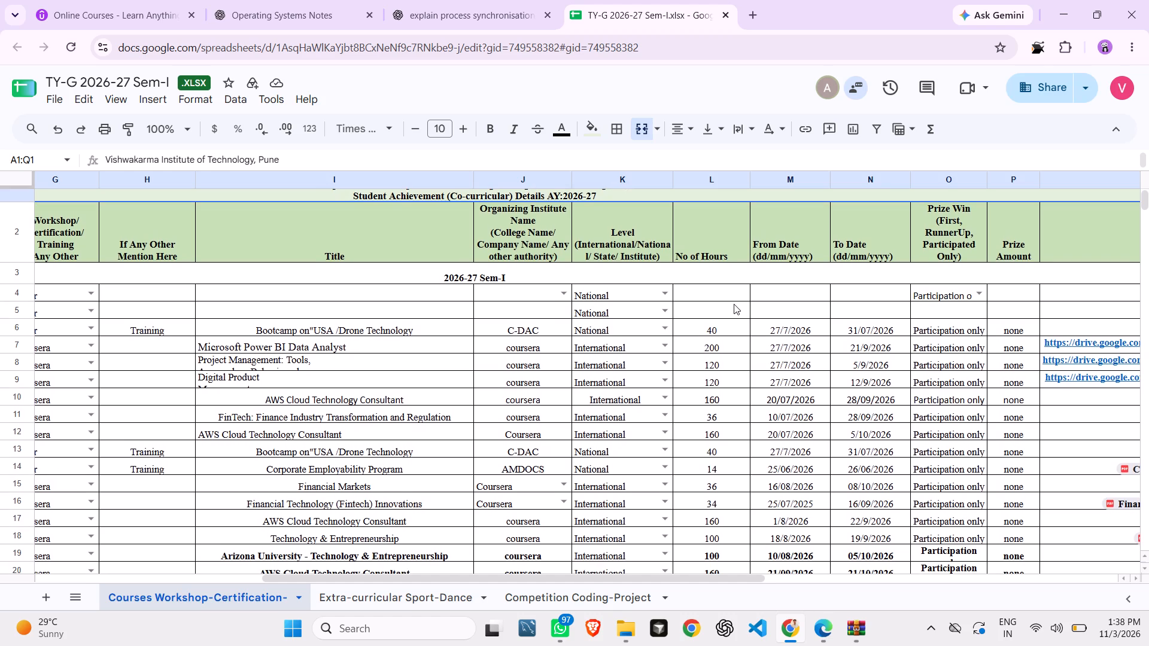
scroll(734, 304, "down", 3)
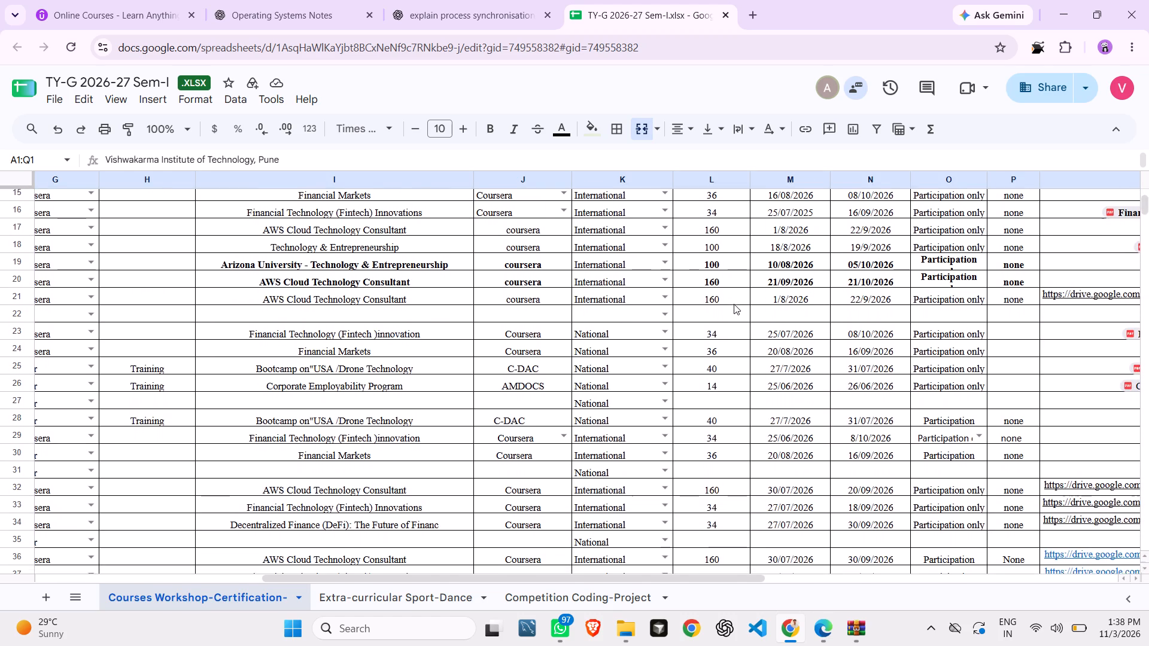
scroll(734, 304, "down", 5)
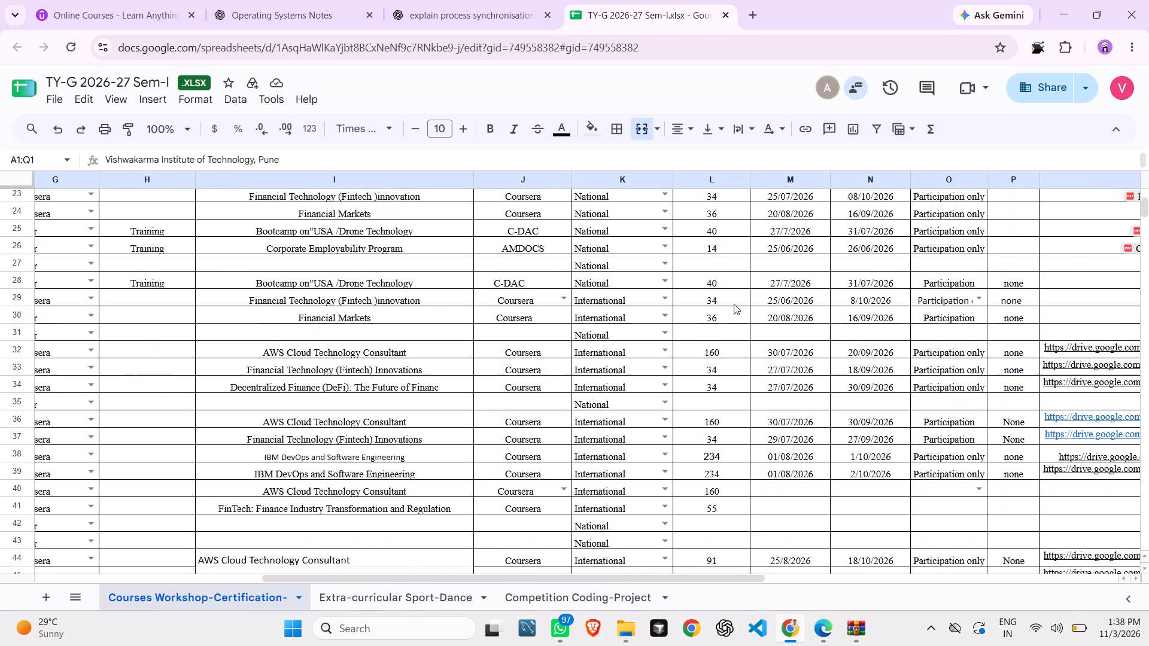
scroll(734, 304, "down", 5)
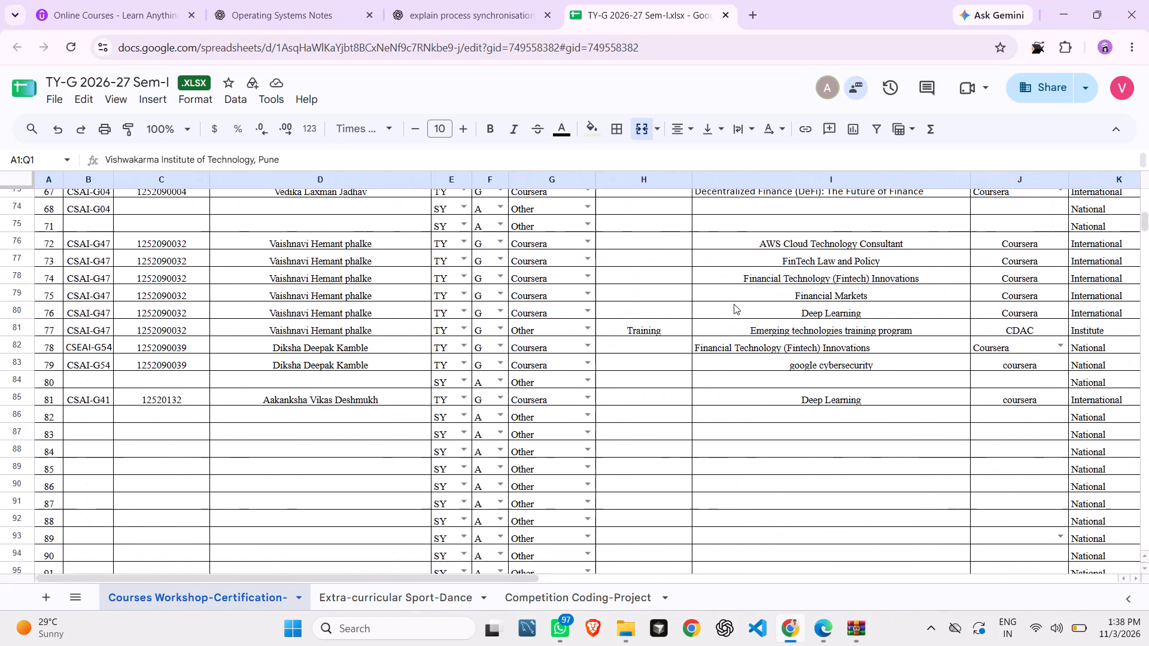
scroll(734, 304, "down", 1)
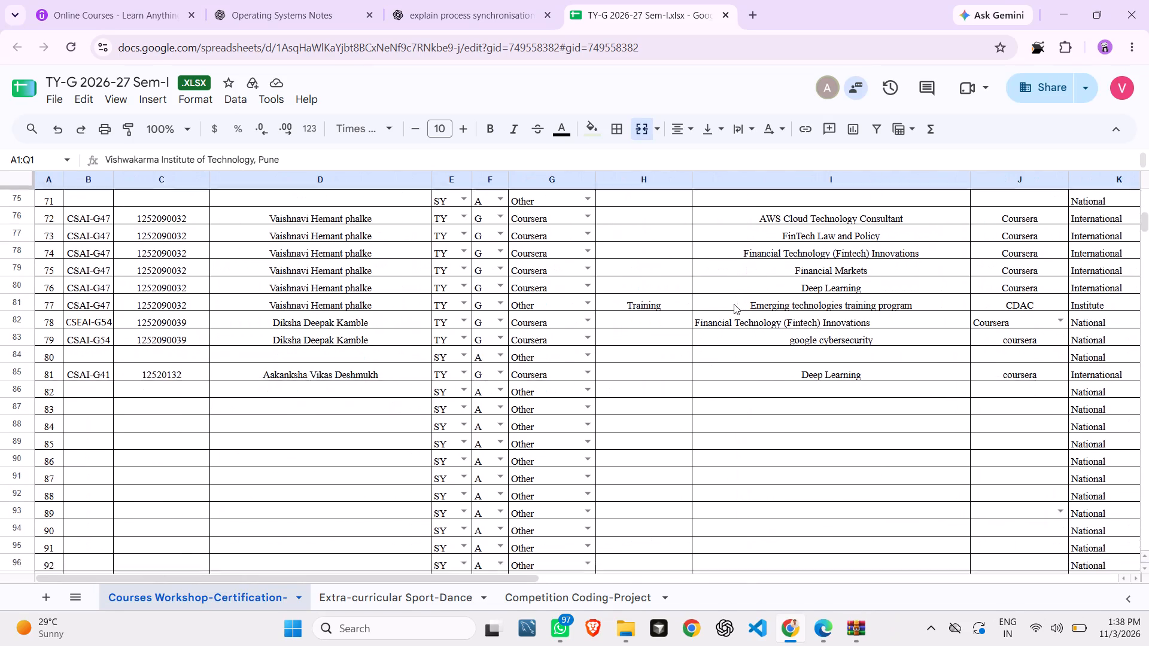
scroll(734, 304, "down", 1)
Enter the student's roll number and PRN in row 87, serial number 83, following the format of the existing entries.
left_click(86, 367)
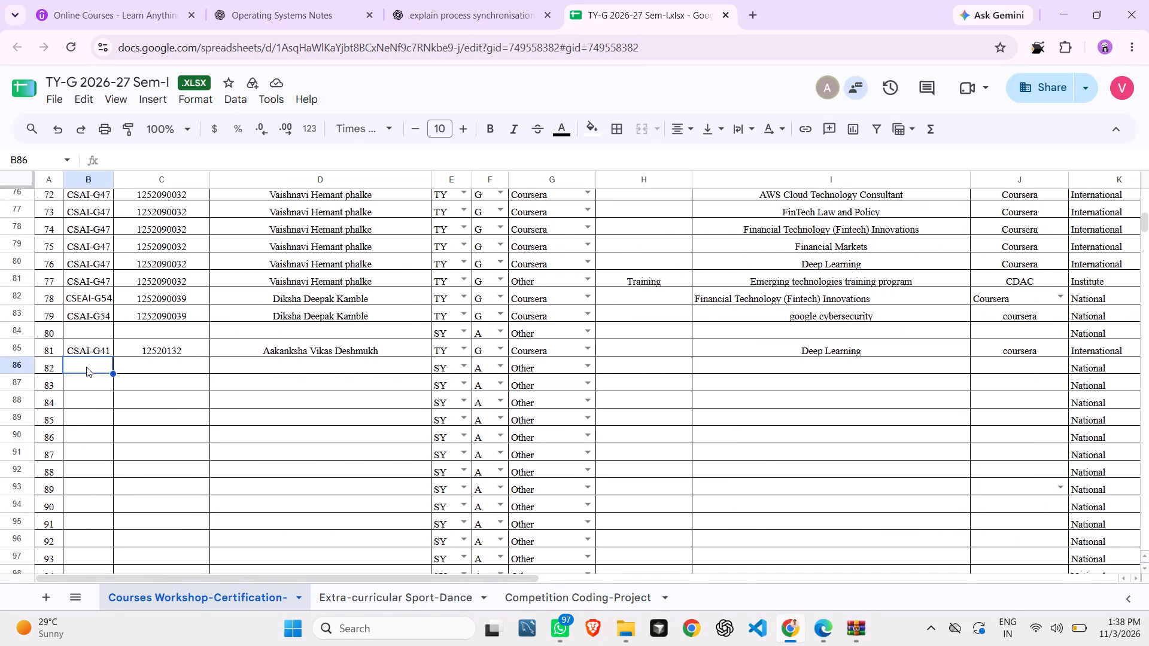
left_click(85, 391)
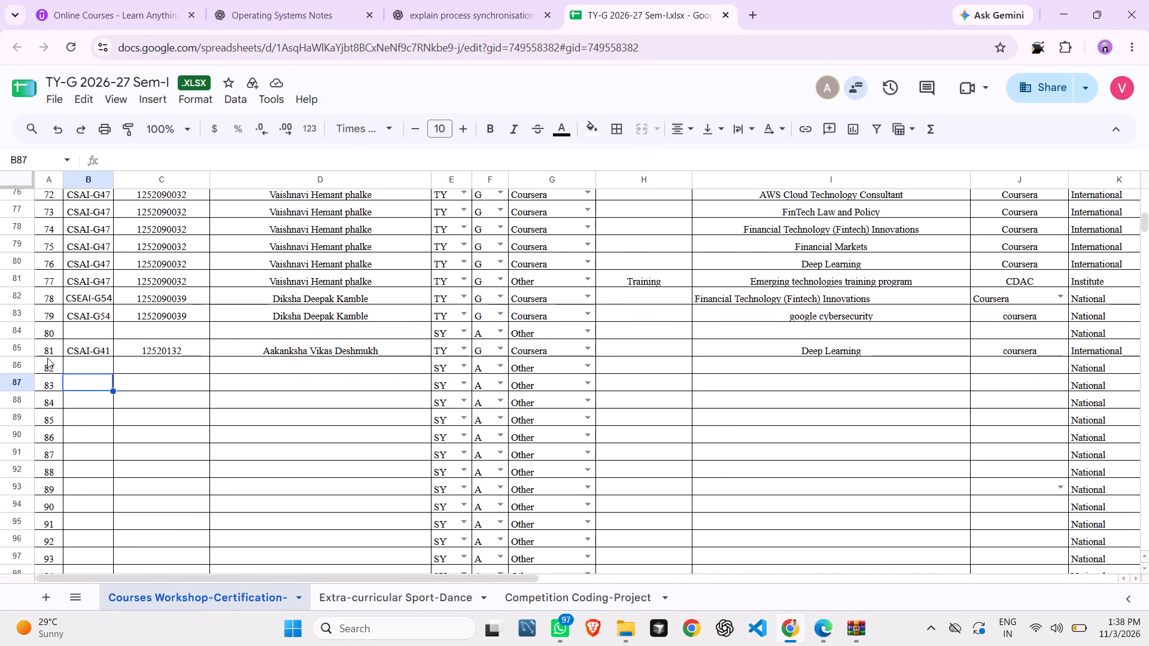
scroll(337, 288, "up", 1)
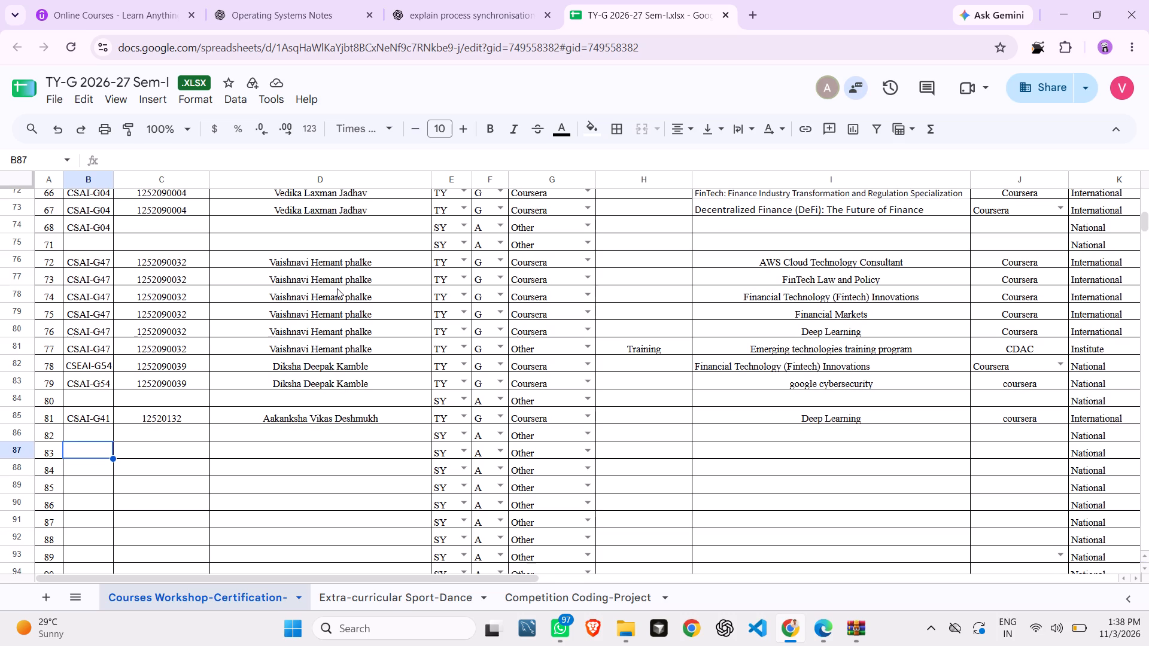
scroll(337, 288, "up", 3)
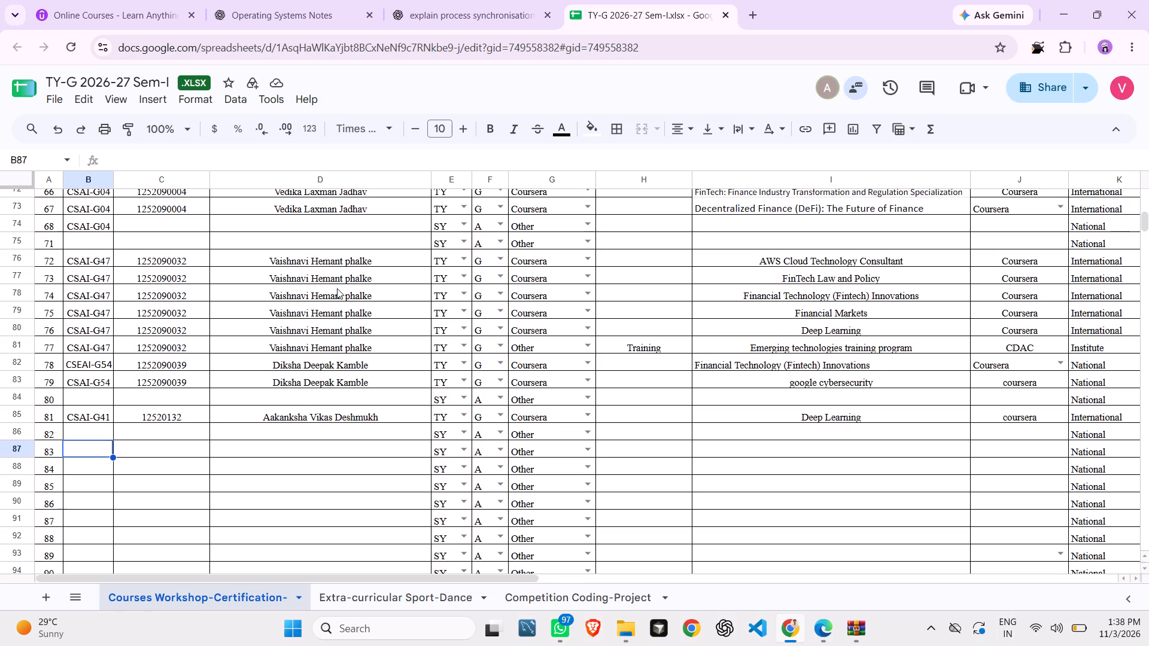
scroll(337, 288, "up", 2)
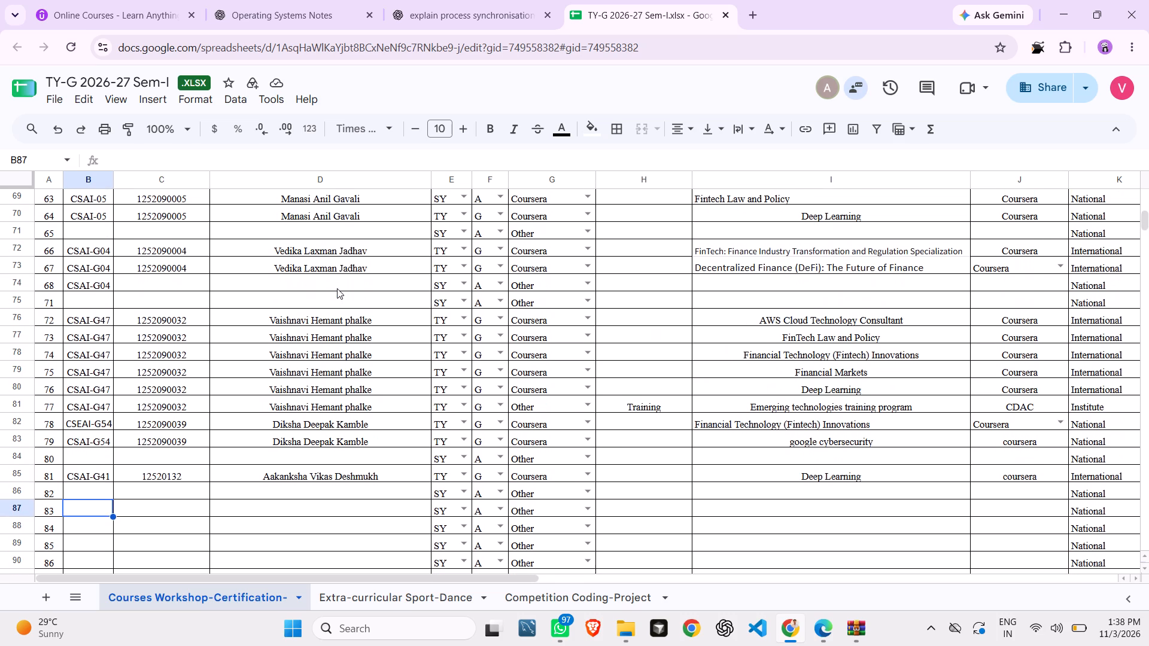
scroll(337, 288, "up", 1)
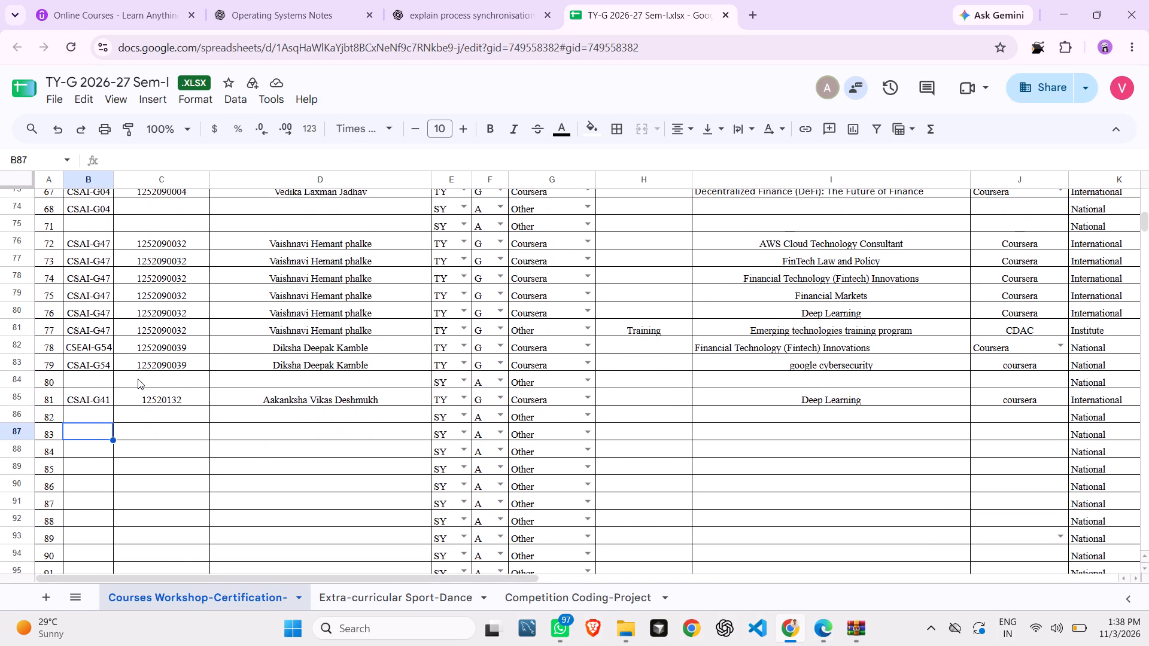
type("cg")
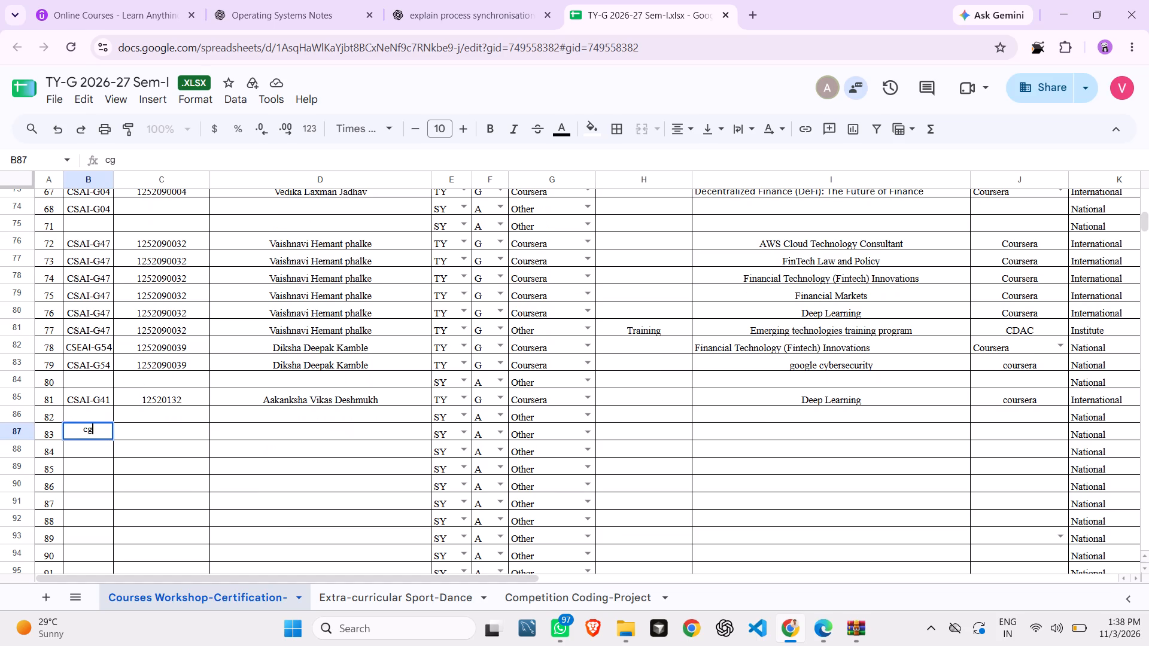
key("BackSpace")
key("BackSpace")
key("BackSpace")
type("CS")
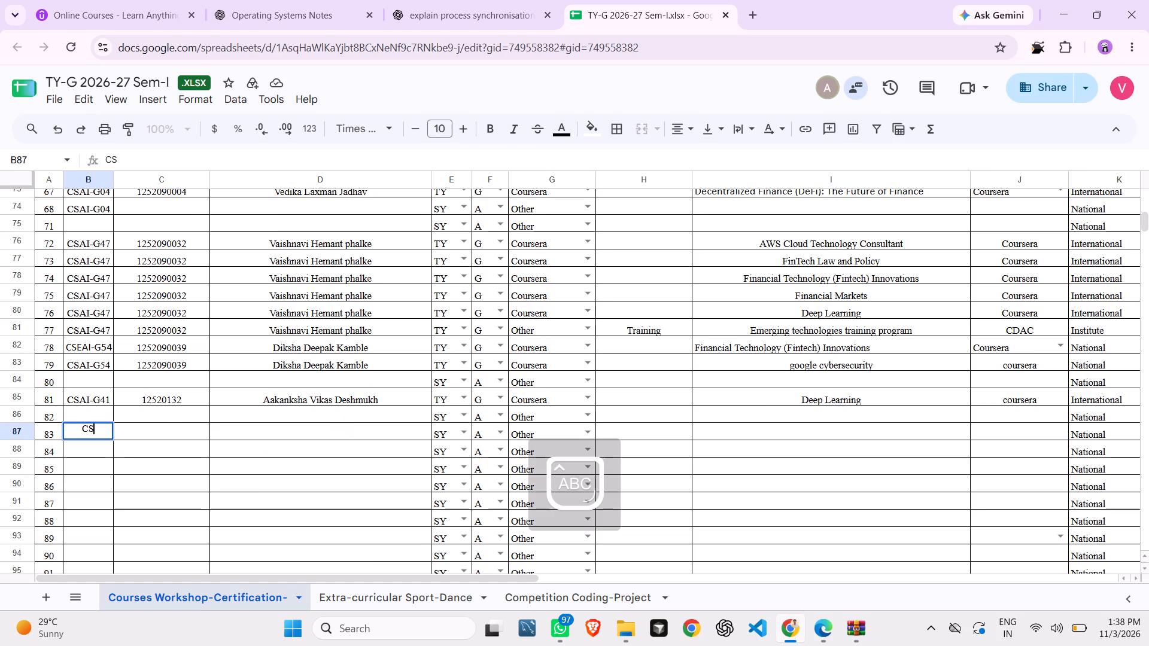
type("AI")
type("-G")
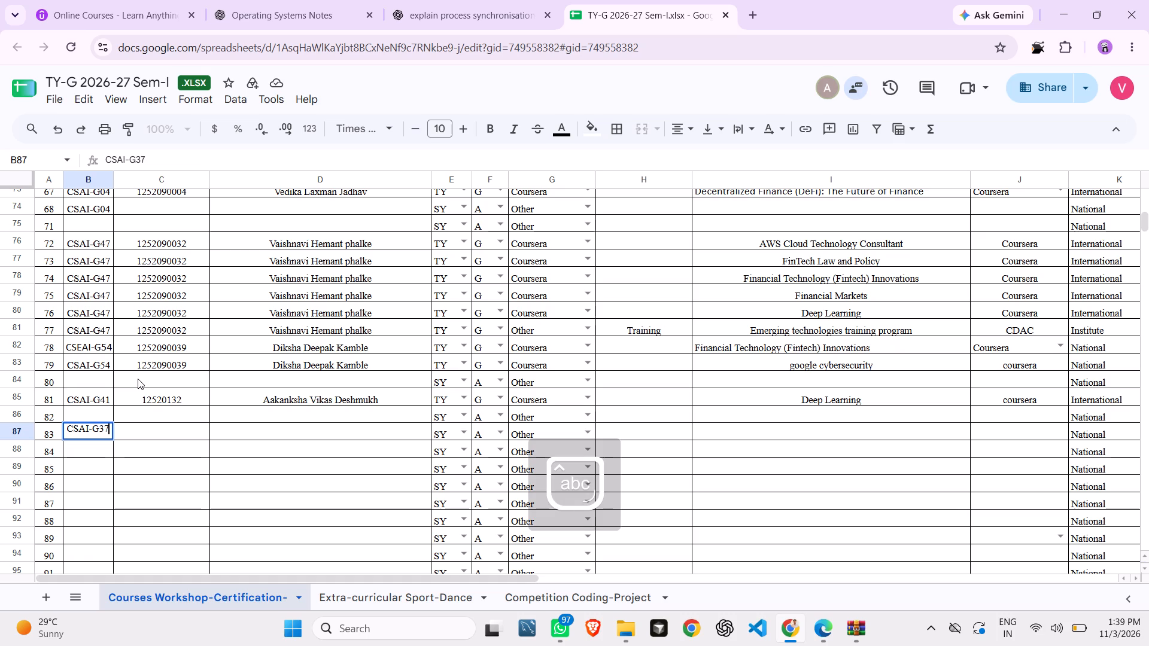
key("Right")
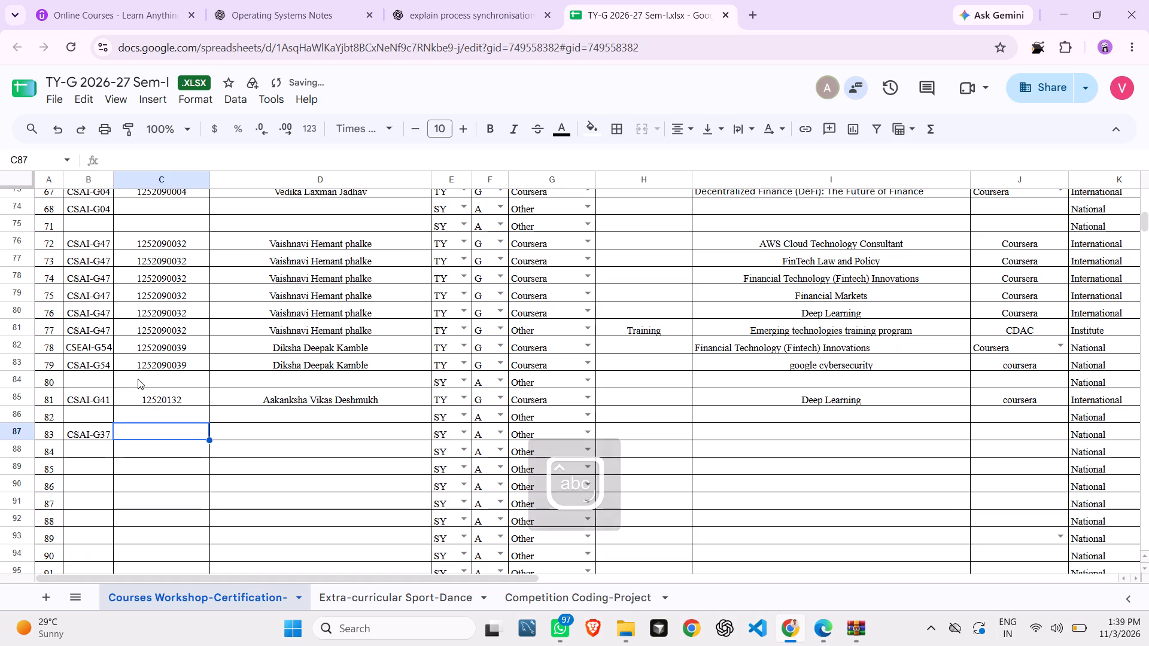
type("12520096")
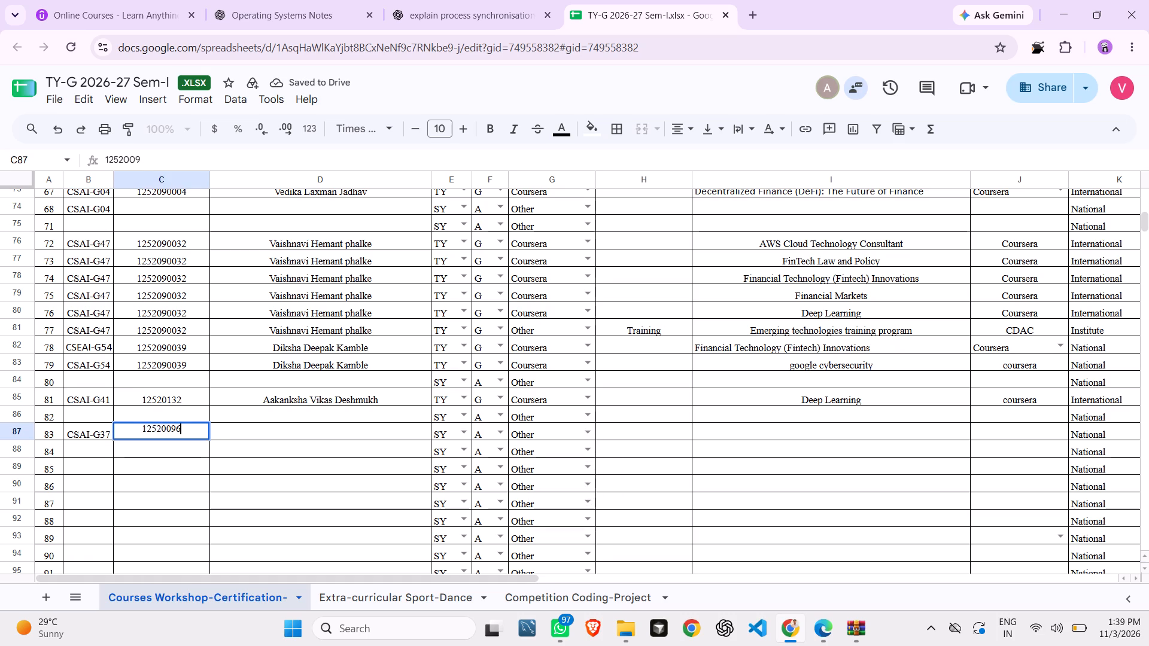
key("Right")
Enter the student's full name in the Student Name column of row 87.
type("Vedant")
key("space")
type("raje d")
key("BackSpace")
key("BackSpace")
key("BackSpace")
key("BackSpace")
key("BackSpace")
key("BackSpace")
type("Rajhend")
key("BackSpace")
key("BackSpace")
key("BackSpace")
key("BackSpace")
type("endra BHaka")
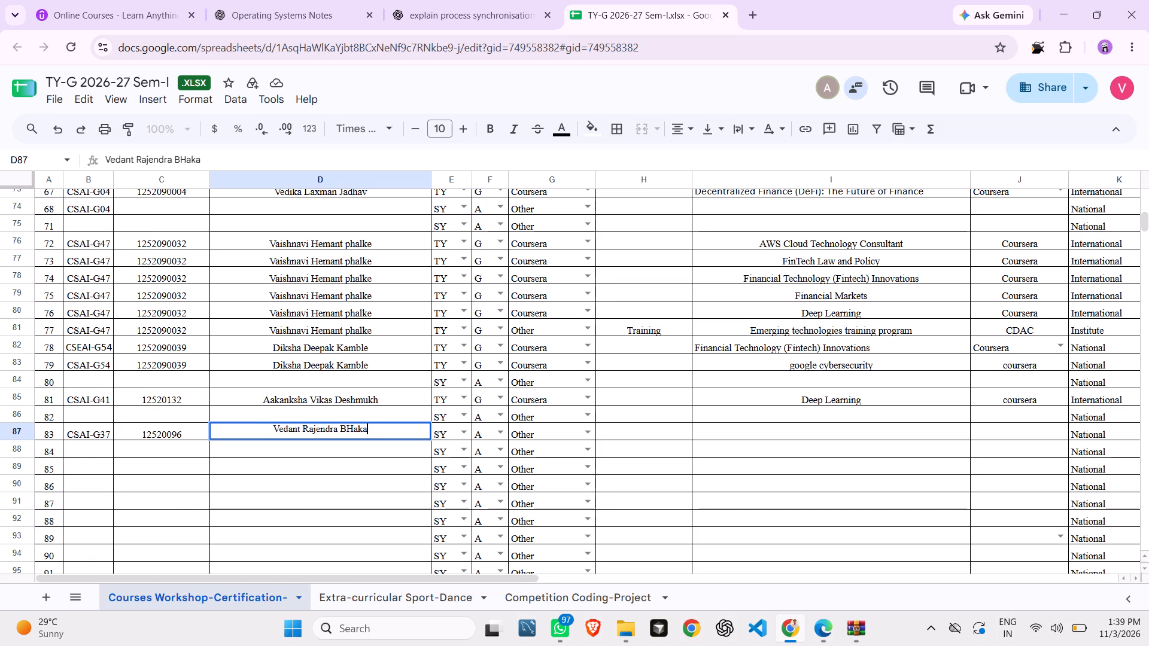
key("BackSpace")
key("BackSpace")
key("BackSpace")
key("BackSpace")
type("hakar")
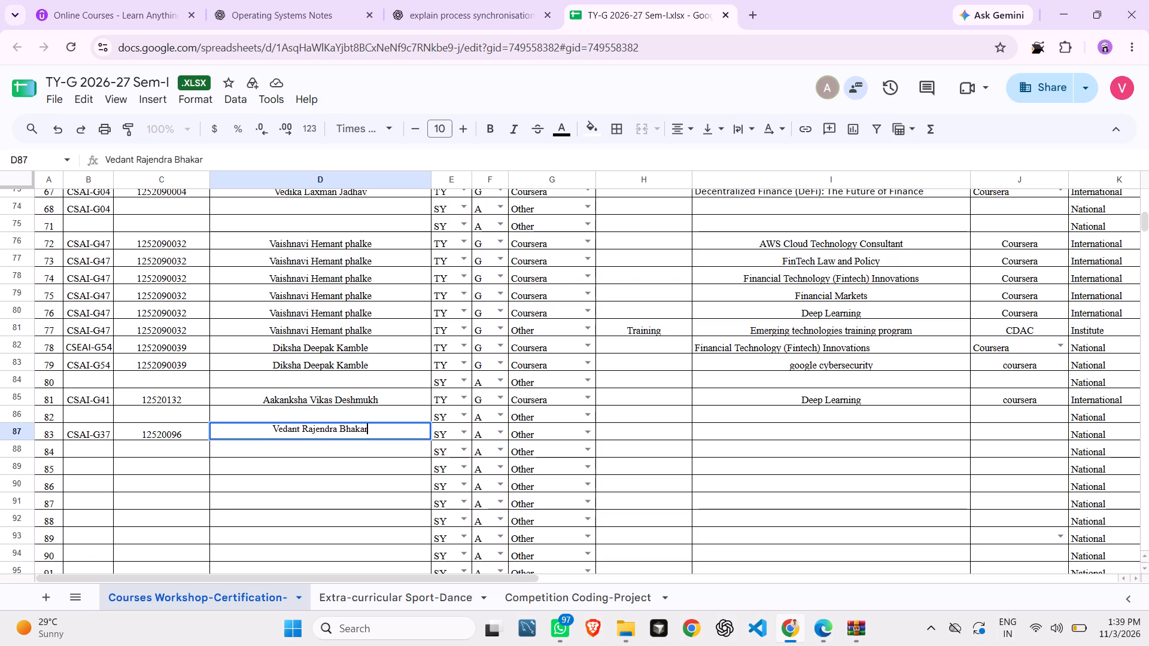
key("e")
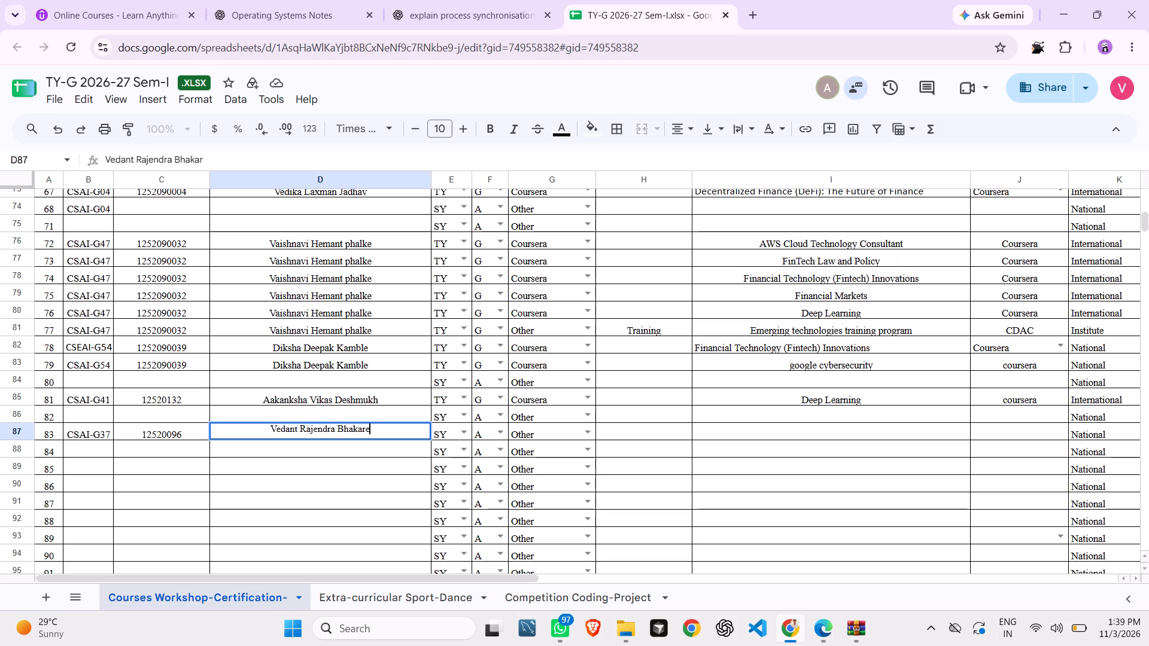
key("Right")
Set row 87's class to TY, division to G and workshop/certification category to Coursera.
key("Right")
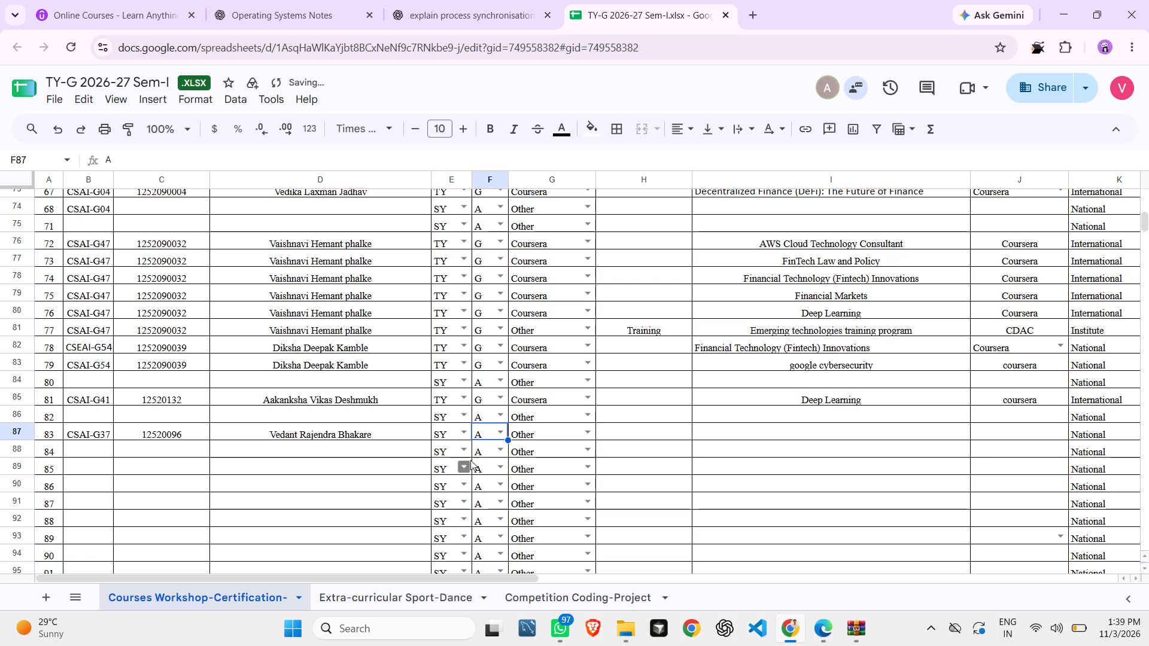
left_click(467, 435)
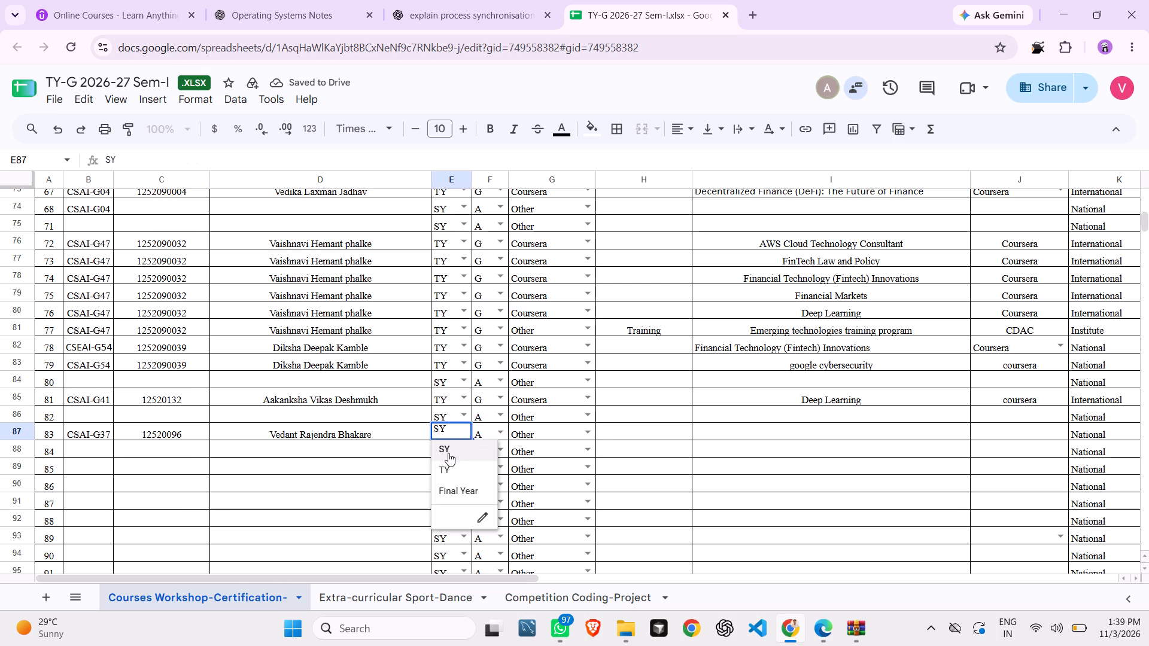
left_click(458, 468)
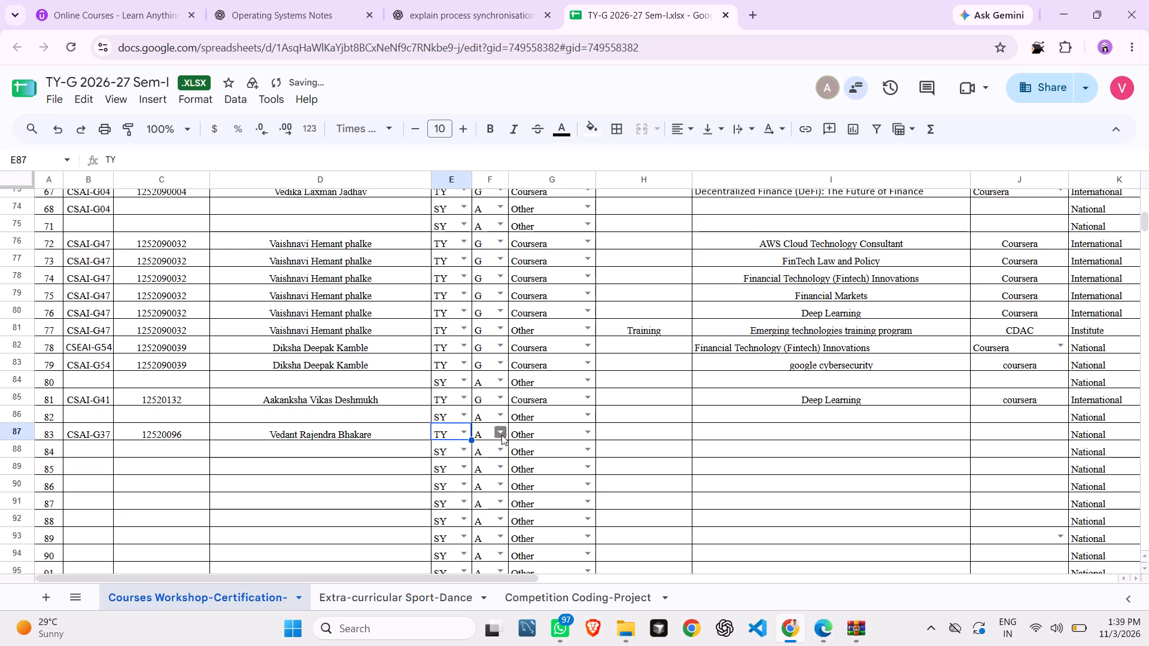
left_click(501, 435)
left_click(497, 580)
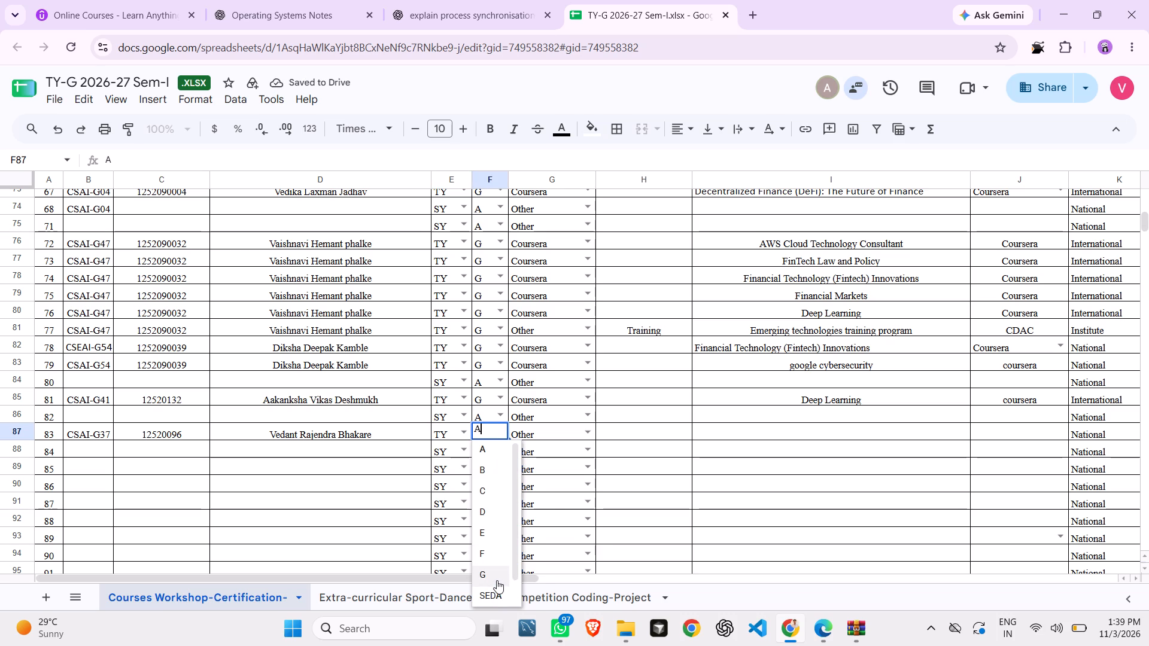
left_click(587, 433)
left_click(546, 478)
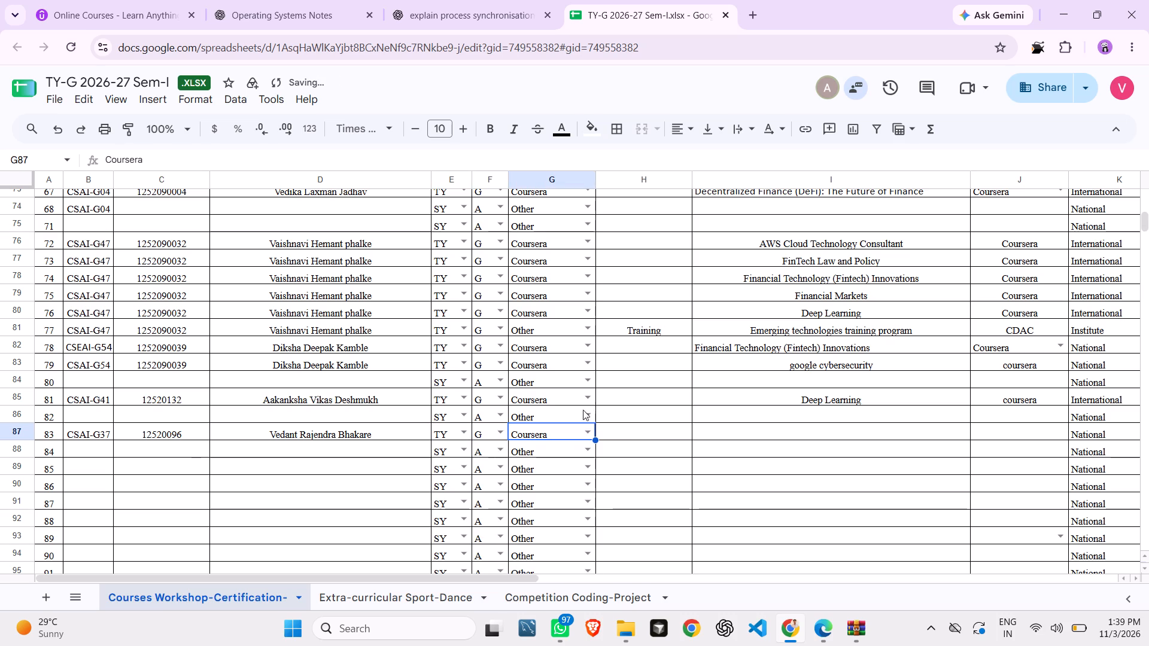
Examine how the existing entries on the Courses Workshop-Certification sheet fill in the course name and related columns for row 87.
left_click(639, 437)
scroll(630, 330, "up", 5)
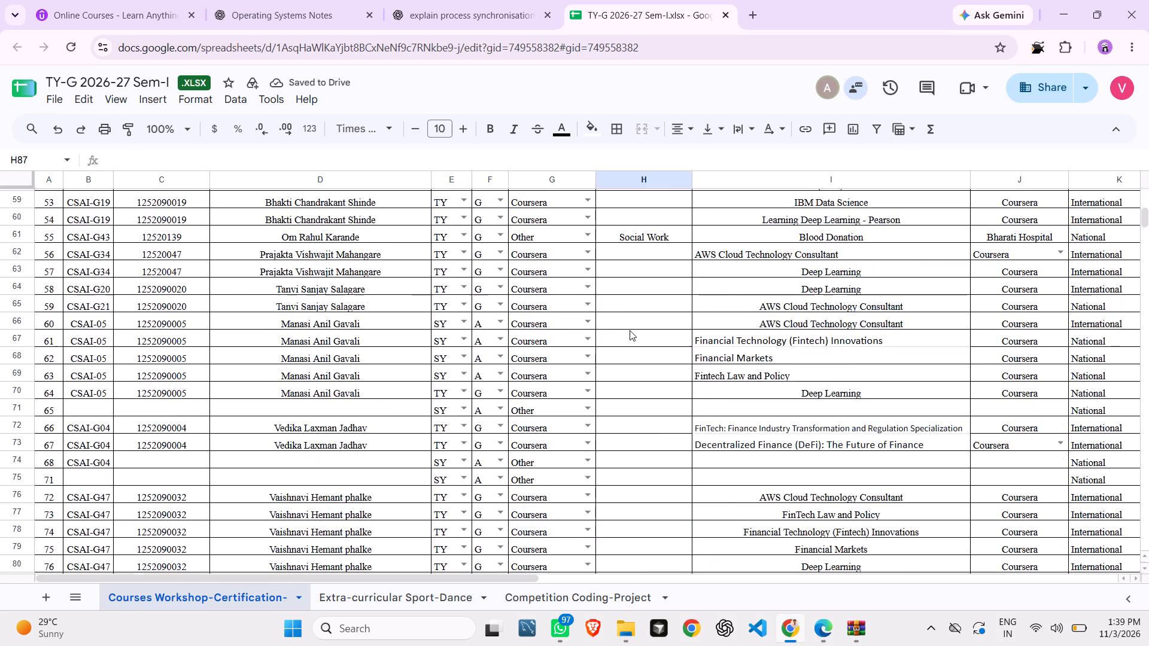
scroll(630, 330, "up", 10)
scroll(630, 330, "down", 3)
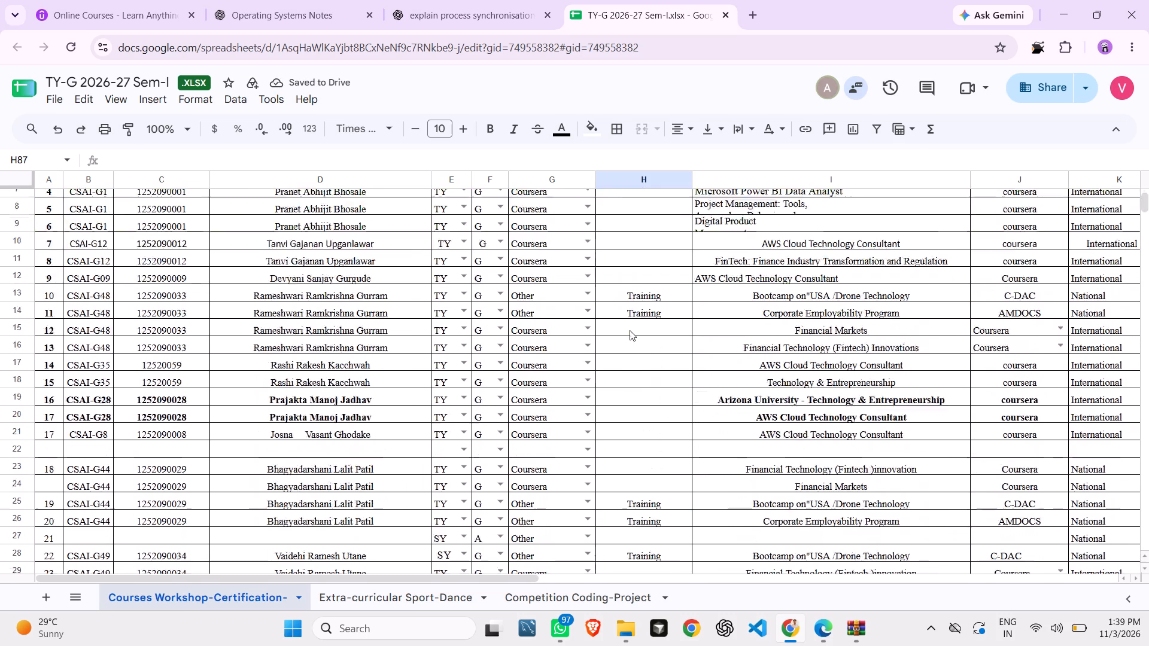
scroll(630, 330, "down", 10)
scroll(630, 330, "up", 1)
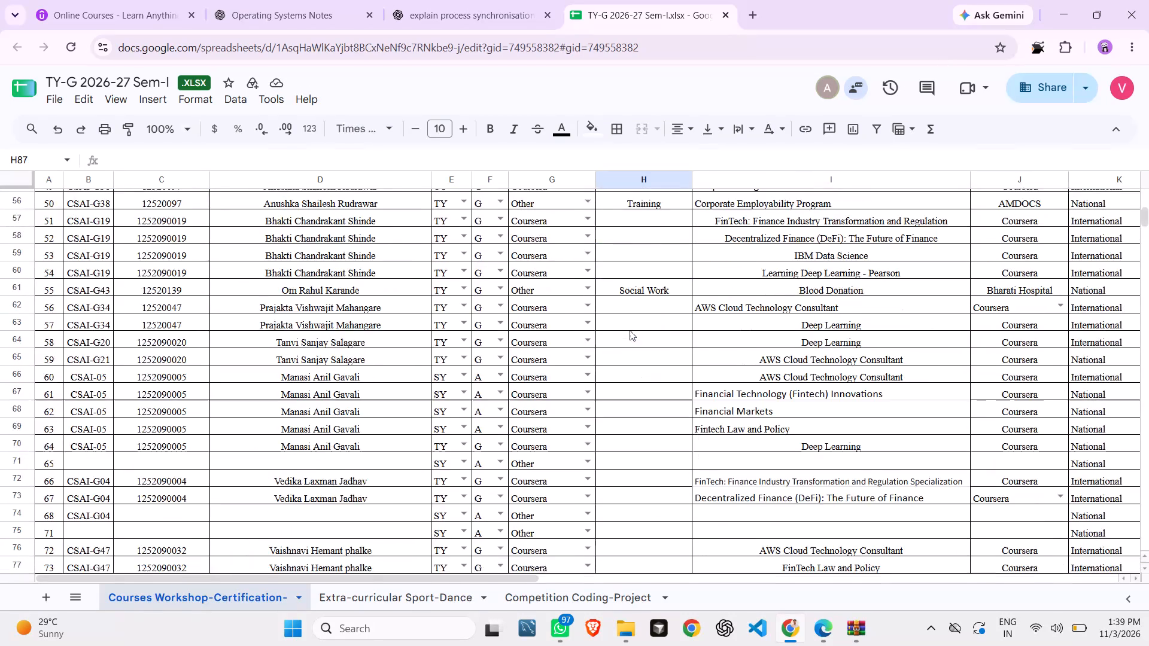
scroll(630, 330, "up", 1)
scroll(630, 330, "down", 6)
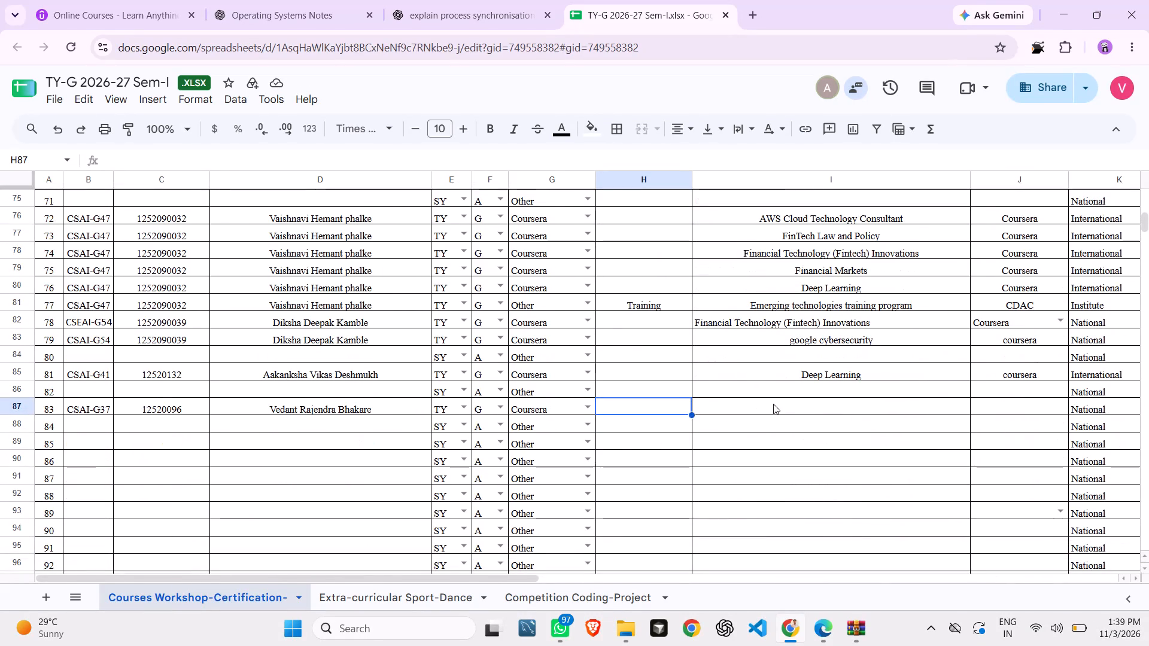
left_click(773, 404)
Open Coursera in a new browser tab and submit the login form with a saved account.
left_click(753, 13)
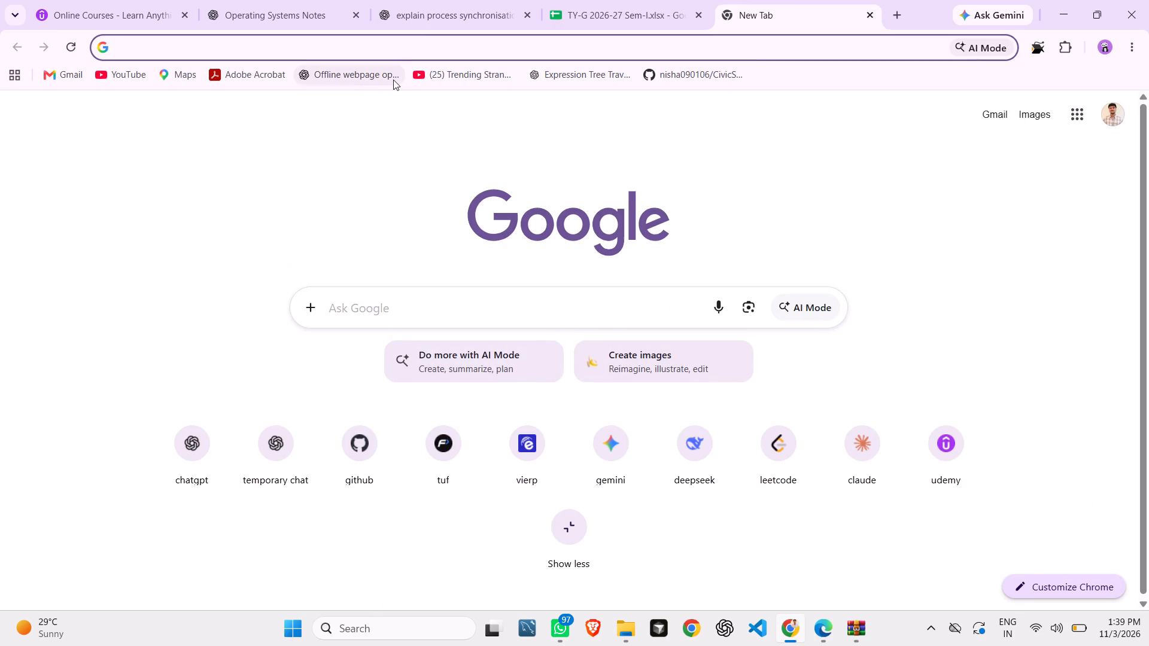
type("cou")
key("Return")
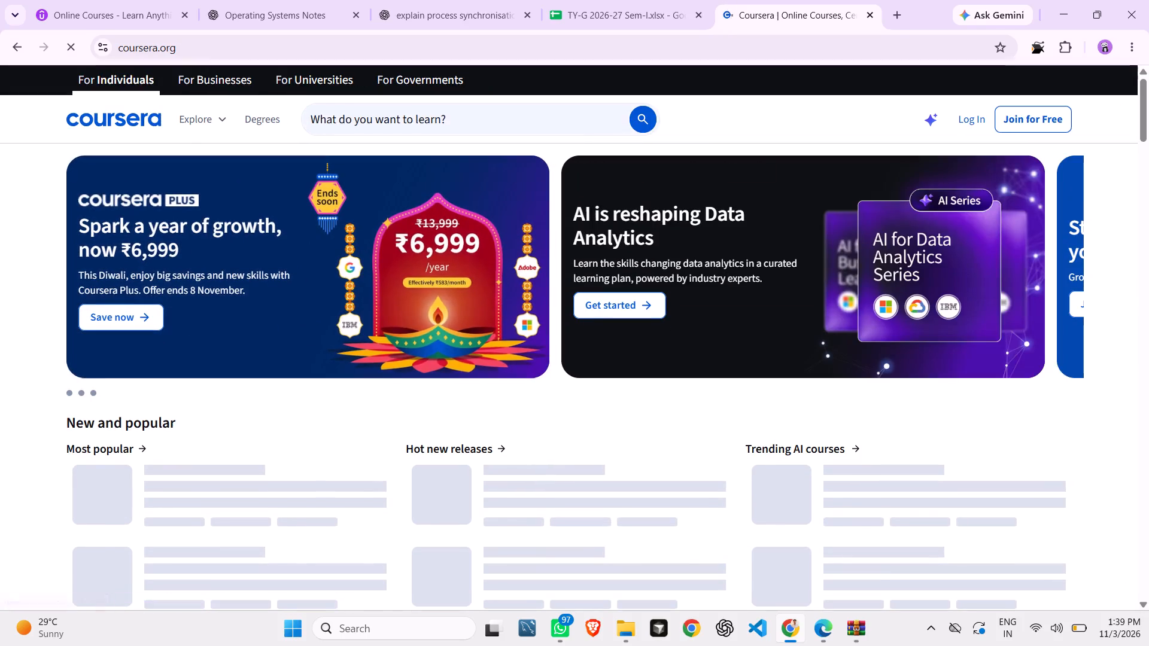
left_click(976, 120)
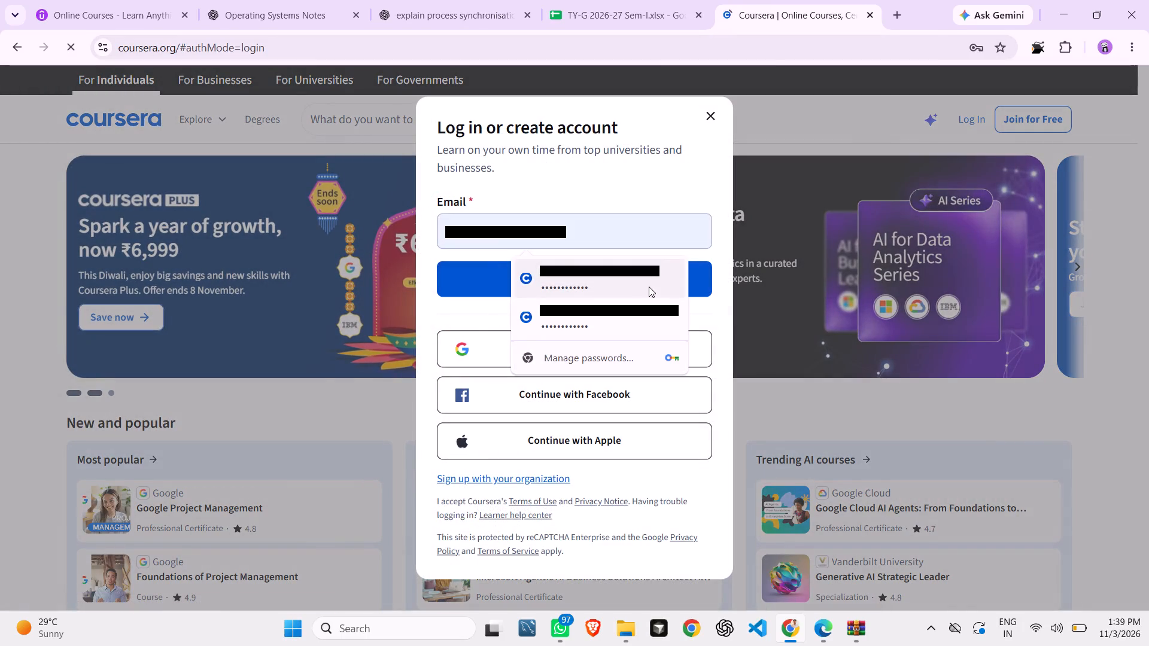
left_click(649, 287)
left_click(499, 269)
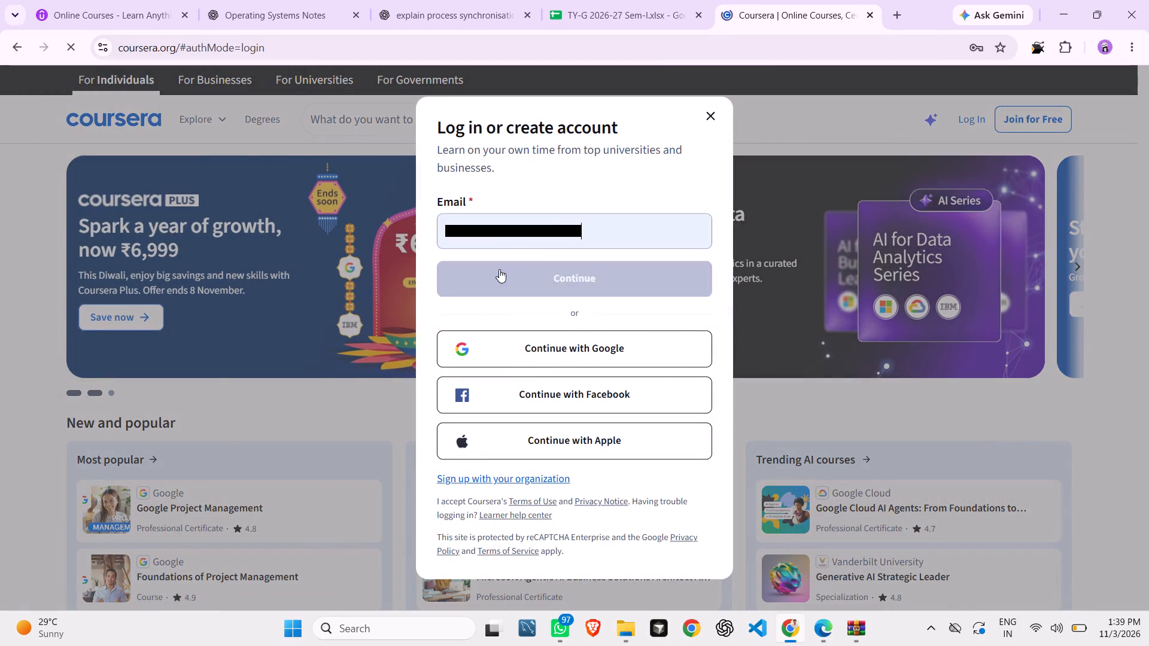
scroll(499, 114, "down", 1)
Return to the TY-G 2026-27 Sem-I spreadsheet and copy the student's roll number from row 87 into row 88, serial number 84.
left_click(603, 0)
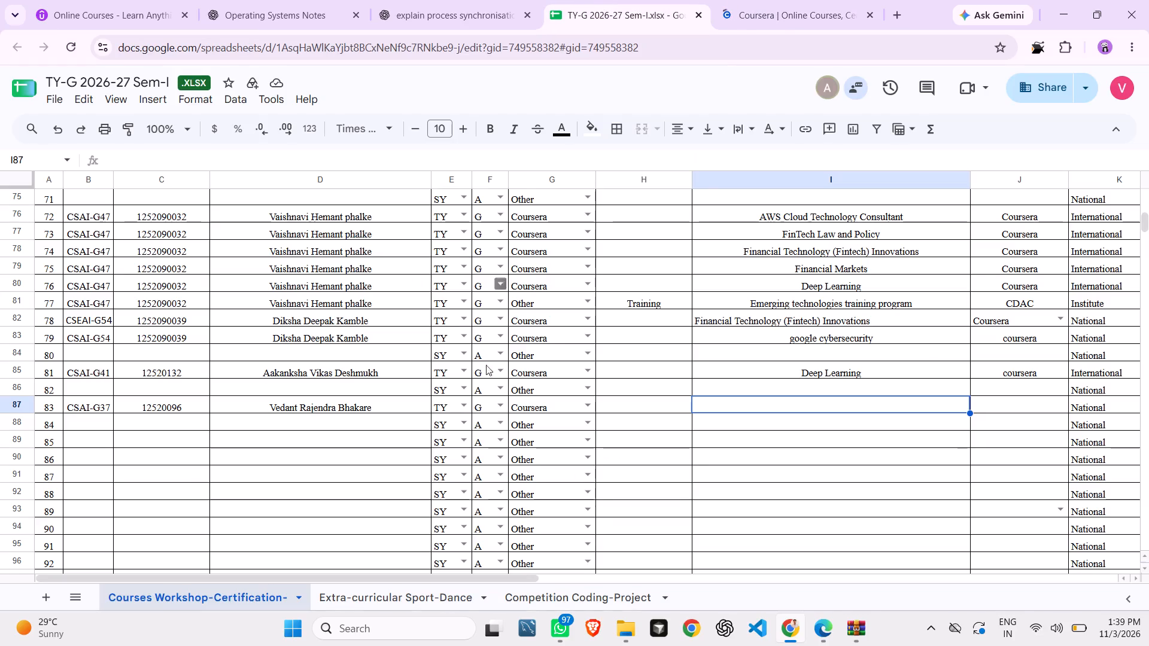
left_click(89, 422)
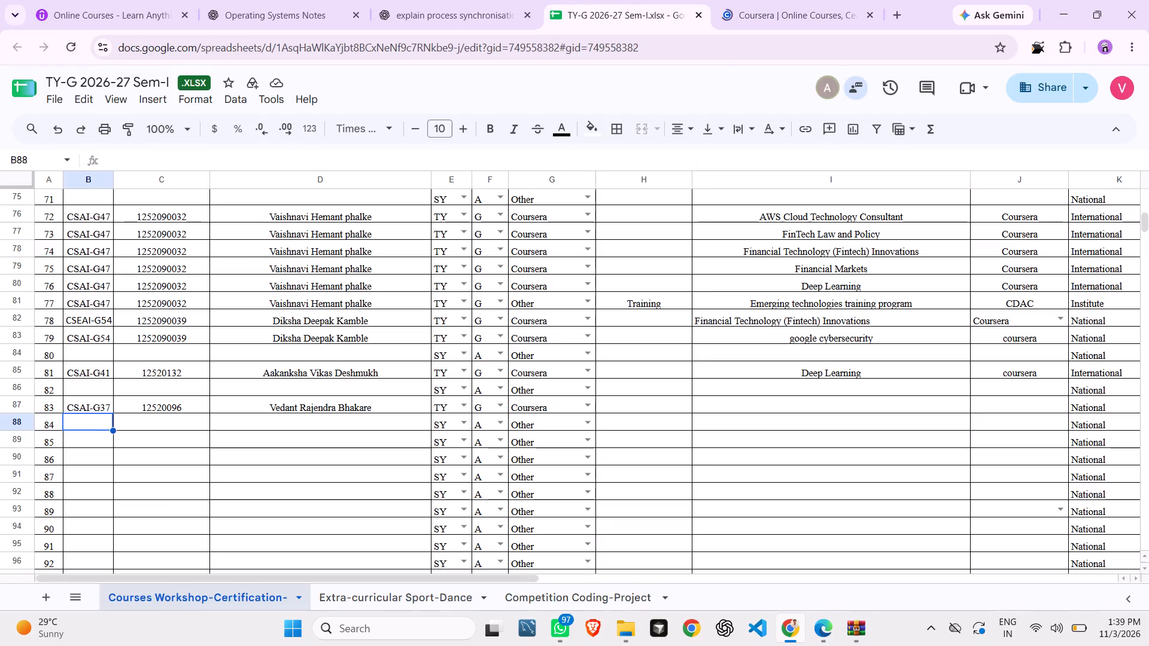
left_click(84, 412)
left_click(73, 405)
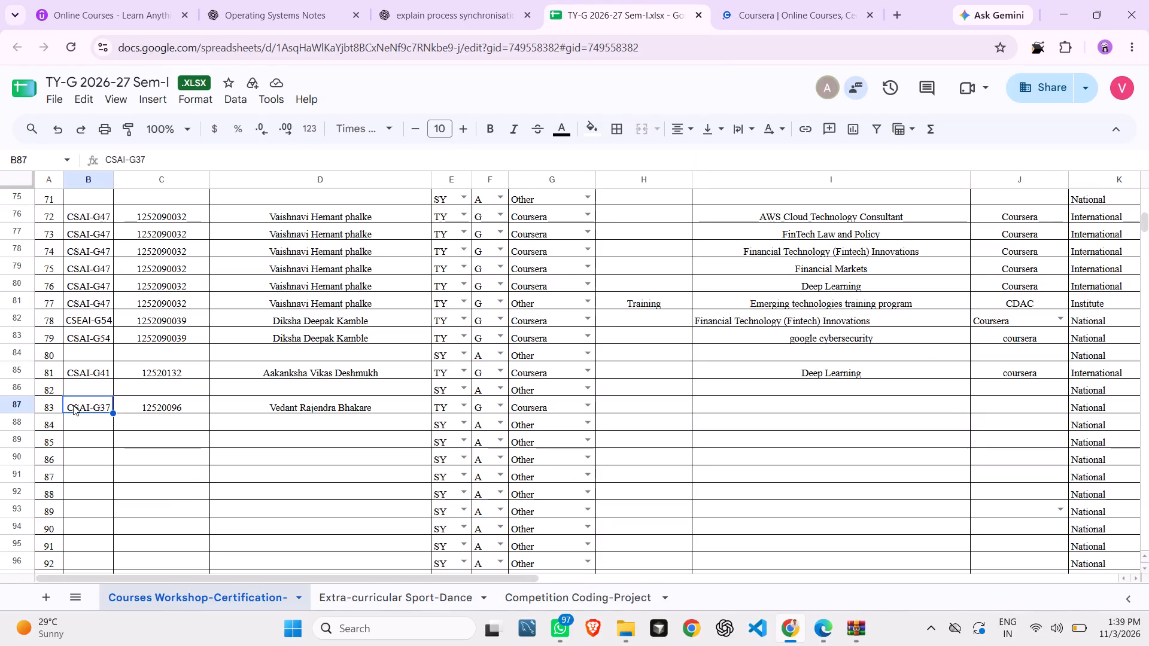
left_click_drag(151, 161, 74, 160)
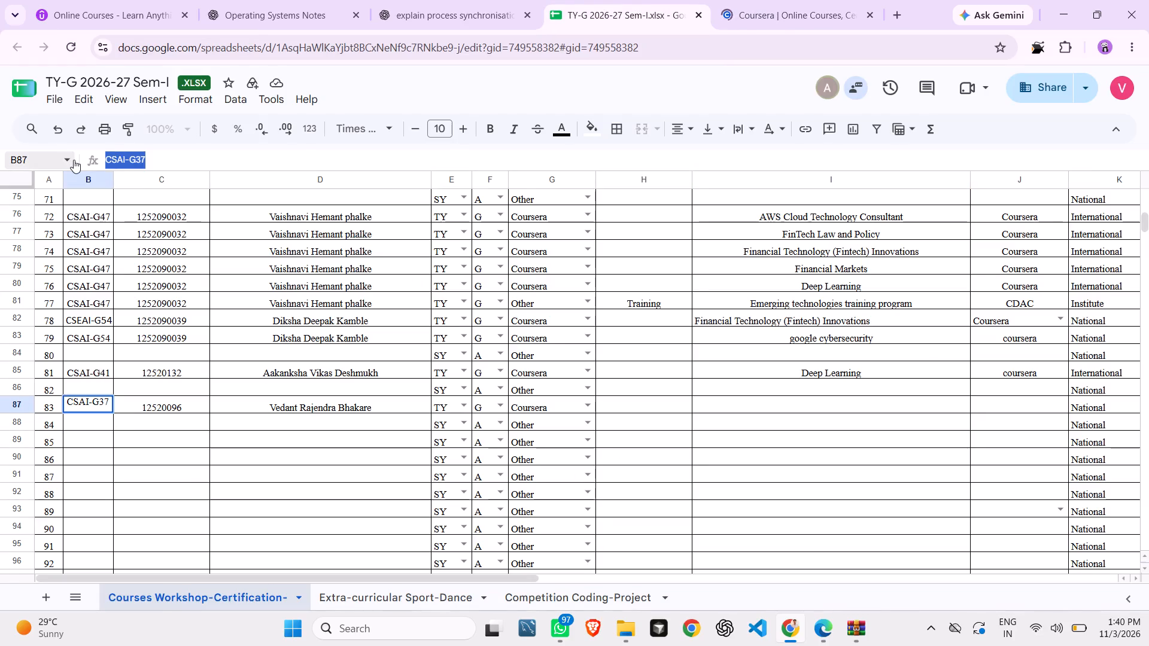
left_click_drag(74, 160, 73, 160)
key("ctrl+c")
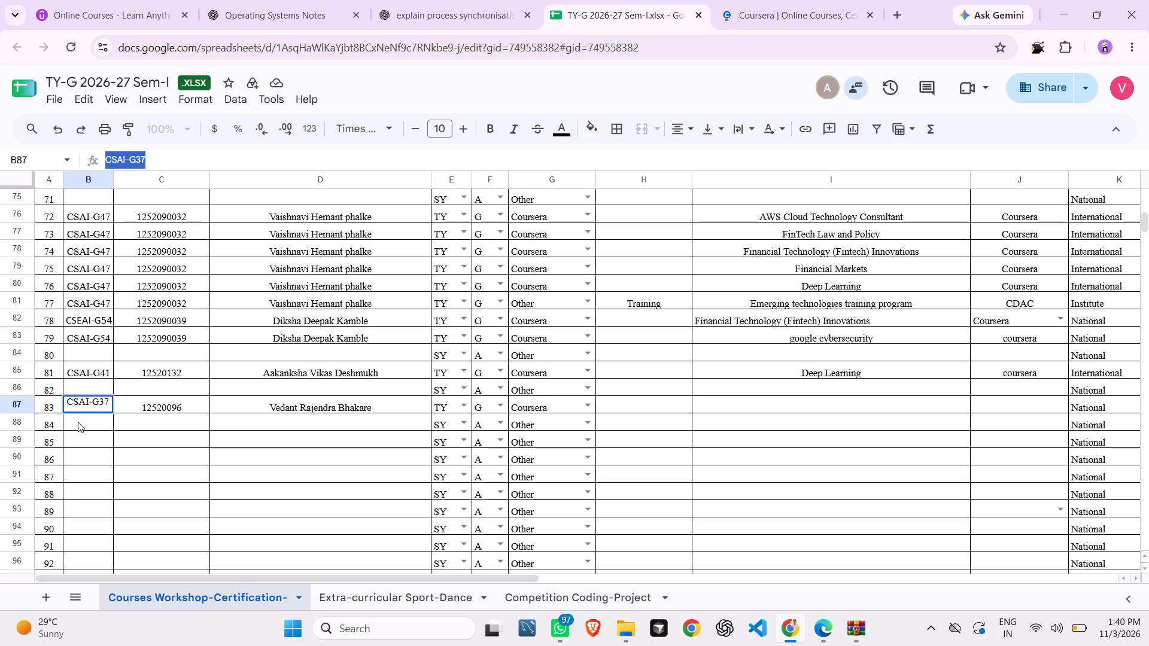
left_click(78, 422)
key("ctrl+v")
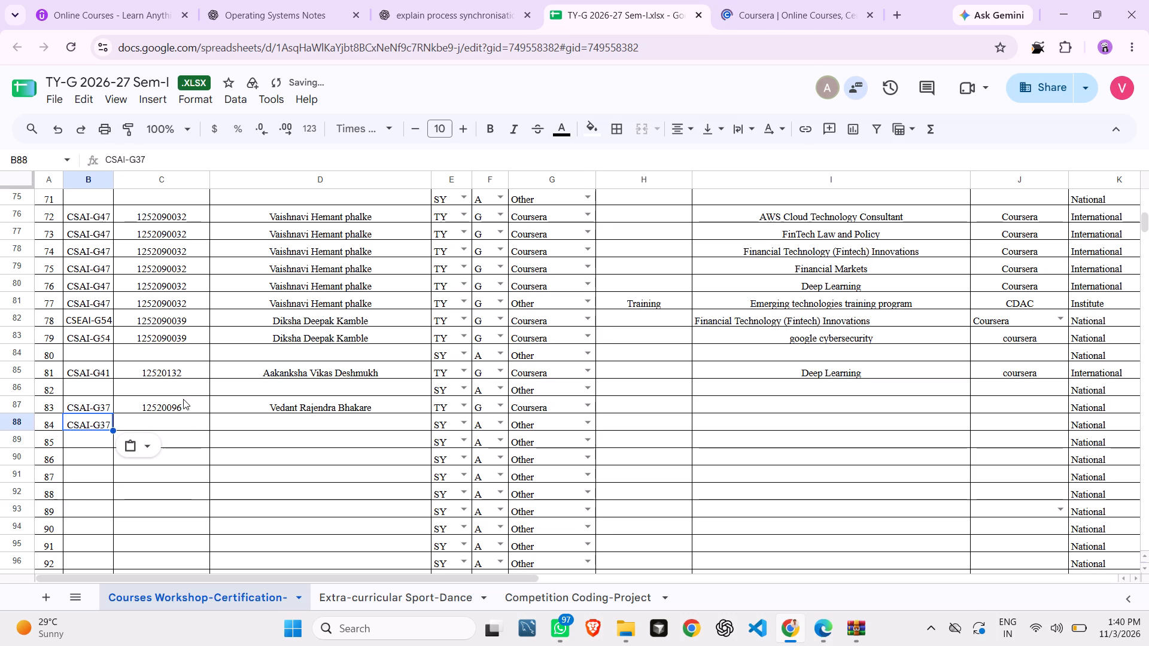
Copy the student's PRN from row 87 into row 88 as a single line without extra line breaks.
double_click(184, 409)
key("ctrl+a")
left_click(184, 409, "ctrl")
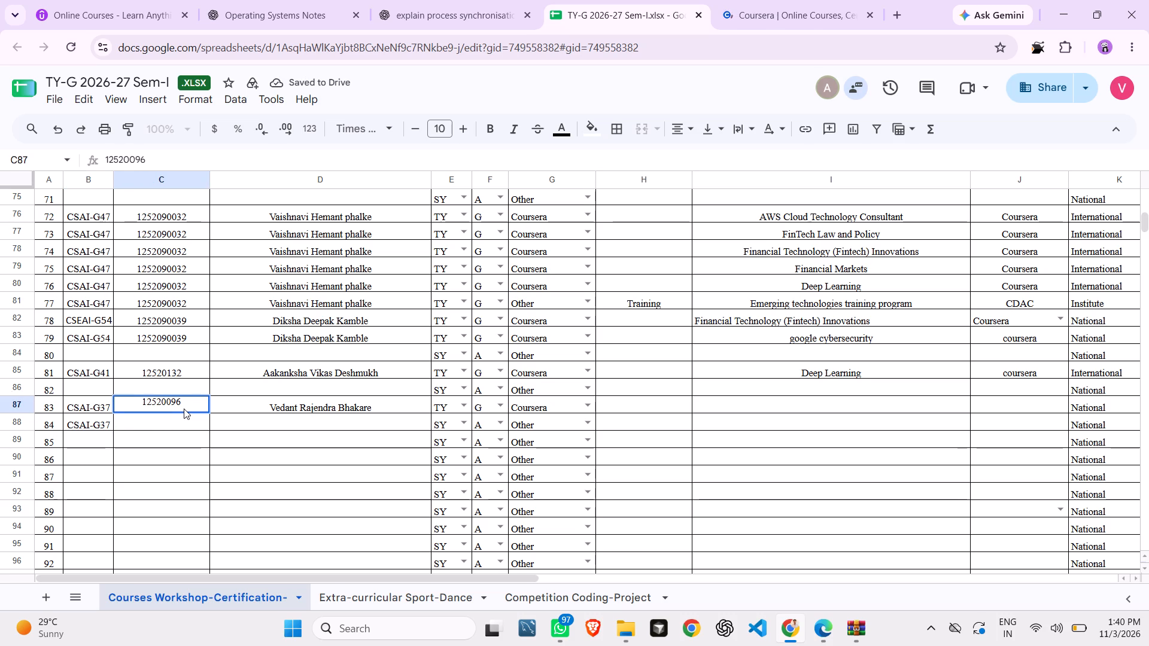
key("ctrl+a")
left_click(184, 409)
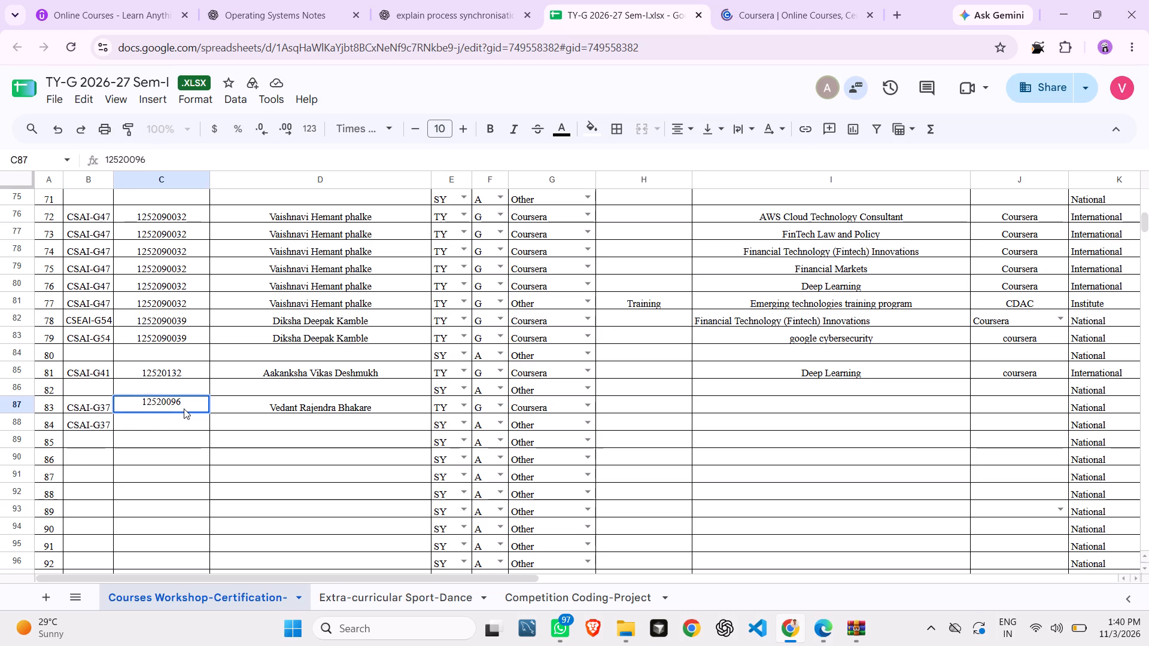
left_click_drag(184, 409, 106, 410)
key("ctrl+c")
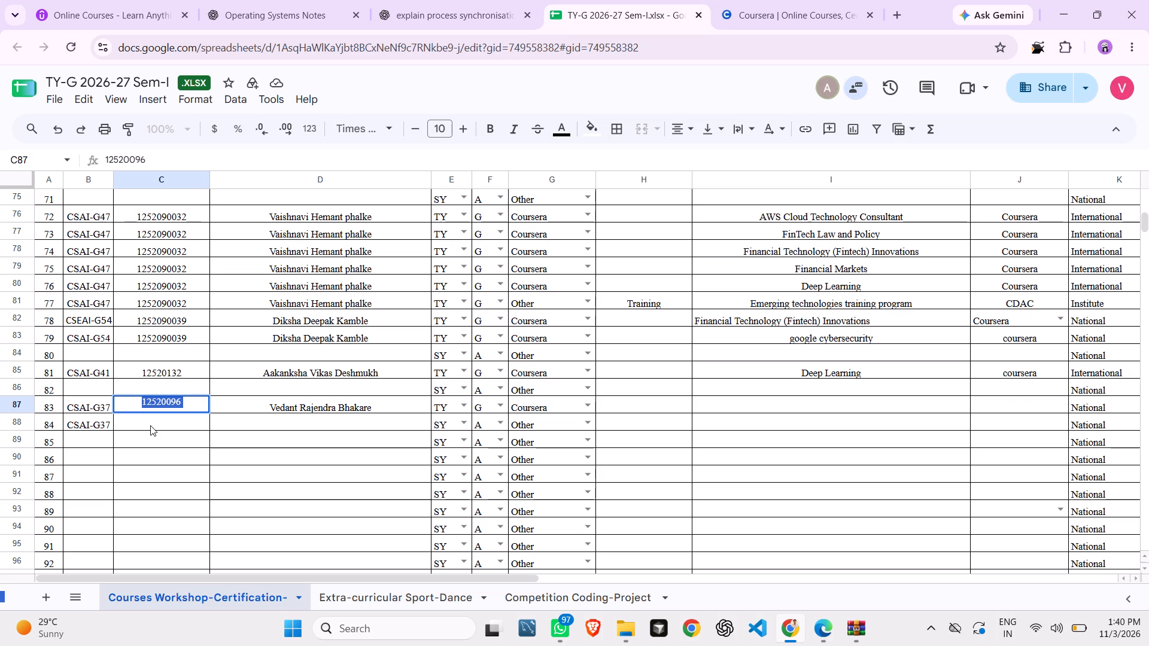
left_click(150, 425)
key("ctrl+v")
key("ctrl+z")
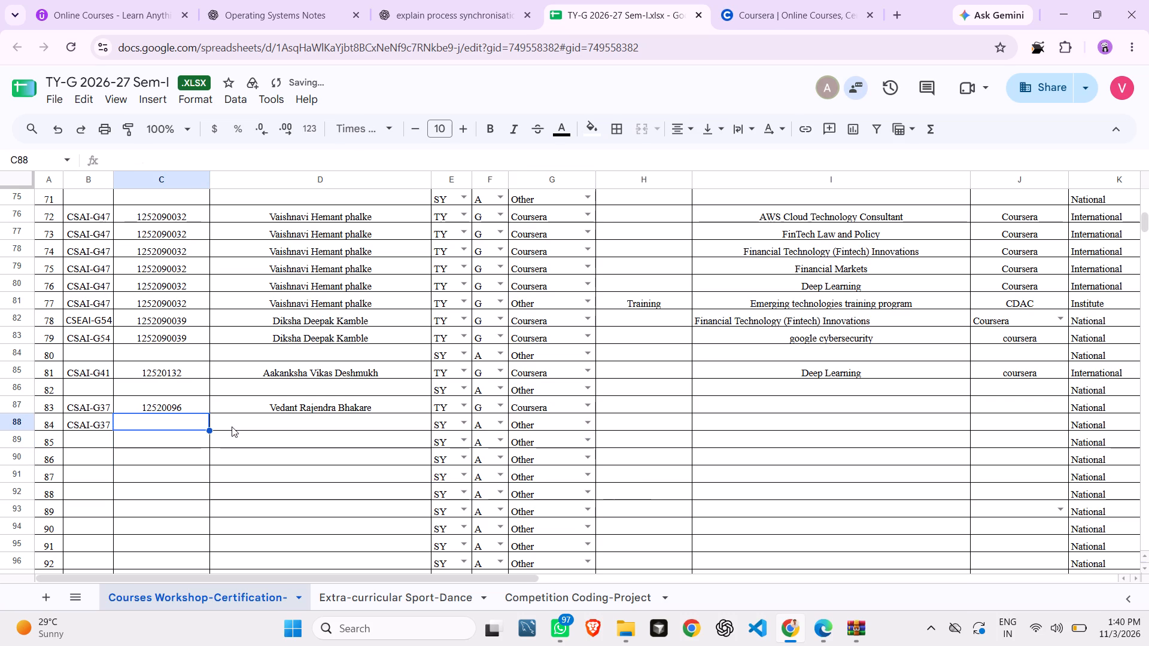
left_click(169, 423)
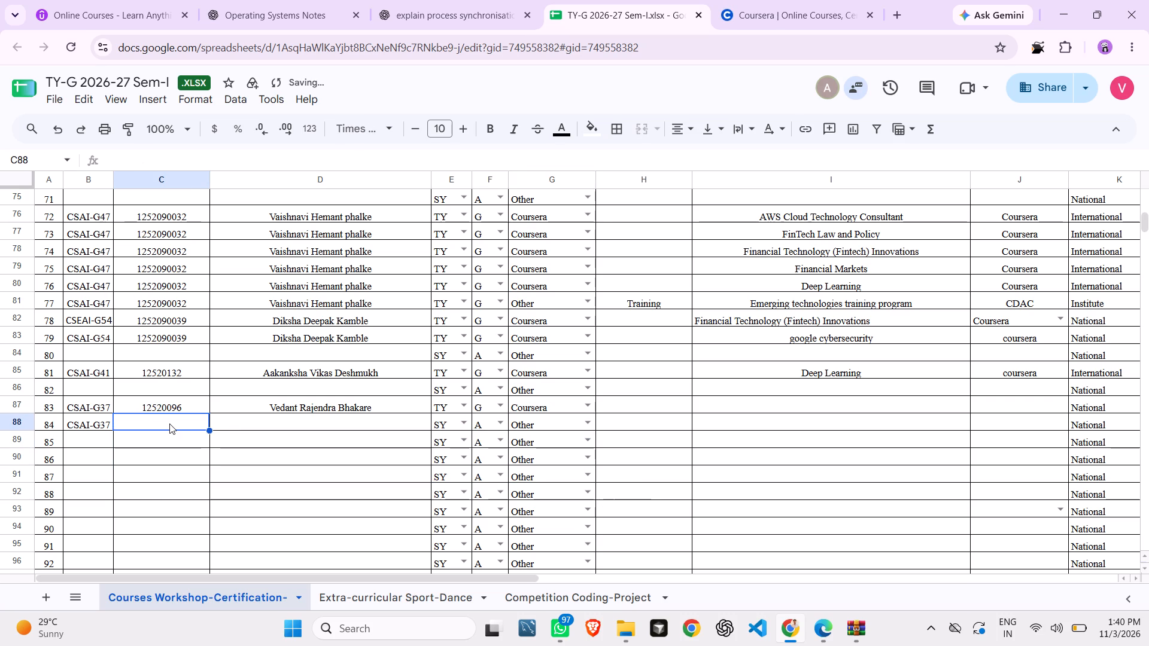
double_click(169, 423)
key("ctrl+v")
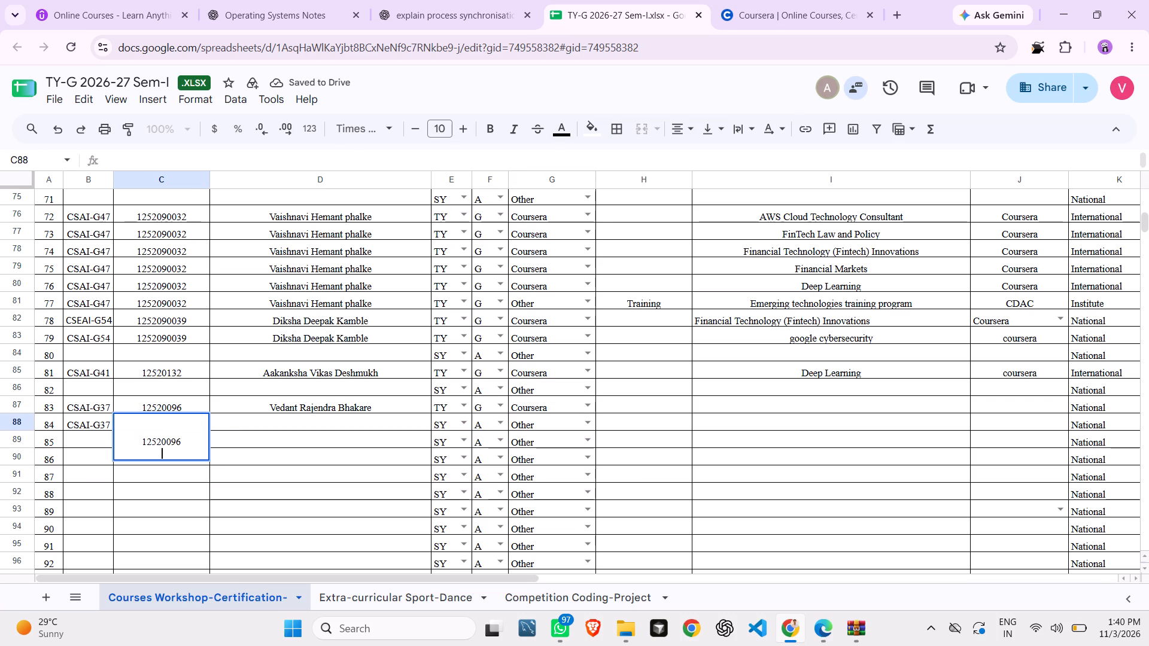
left_click(148, 431)
key("BackSpace")
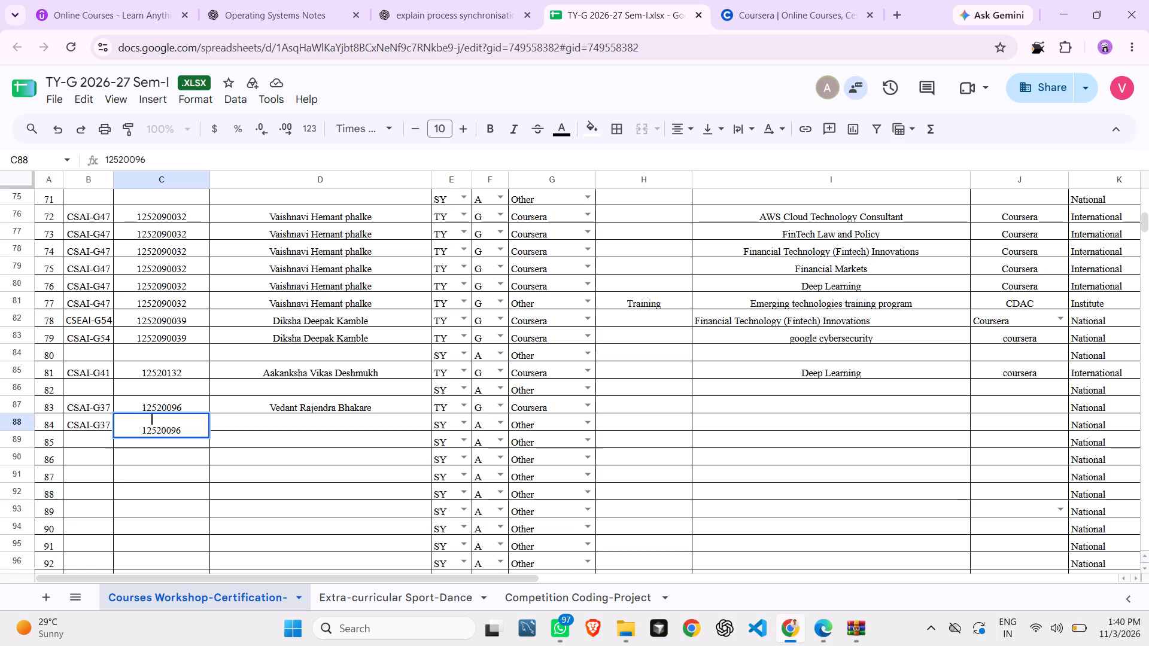
left_click(247, 423)
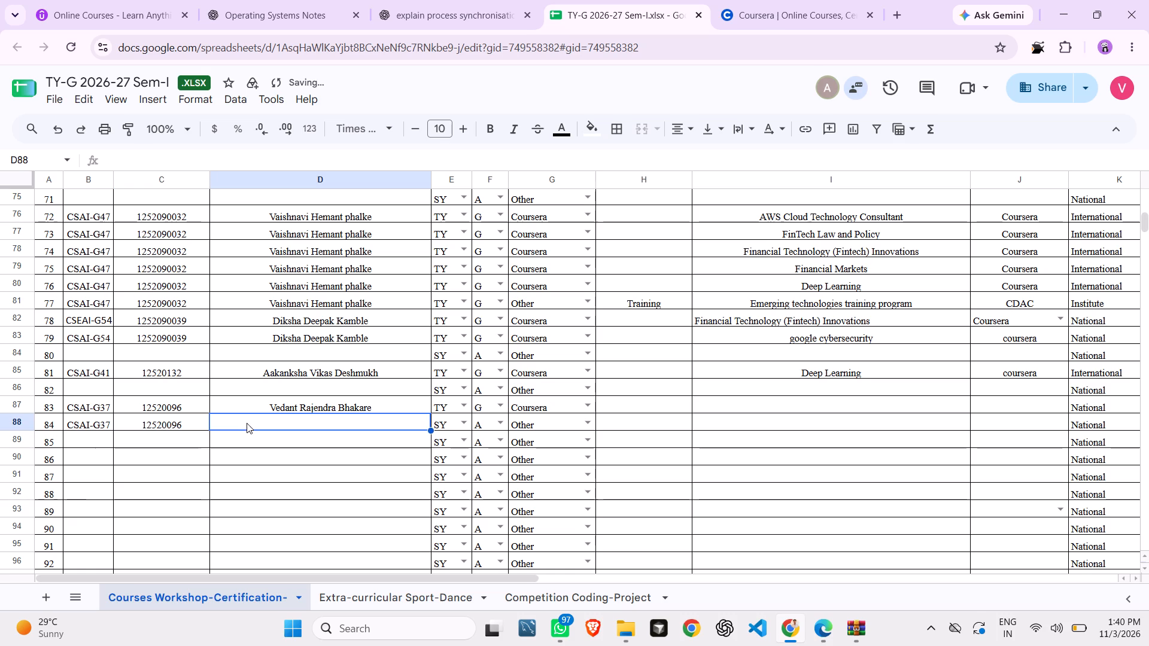
Copy the student's full name from row 87 into the Student Name column of row 88.
double_click(342, 412)
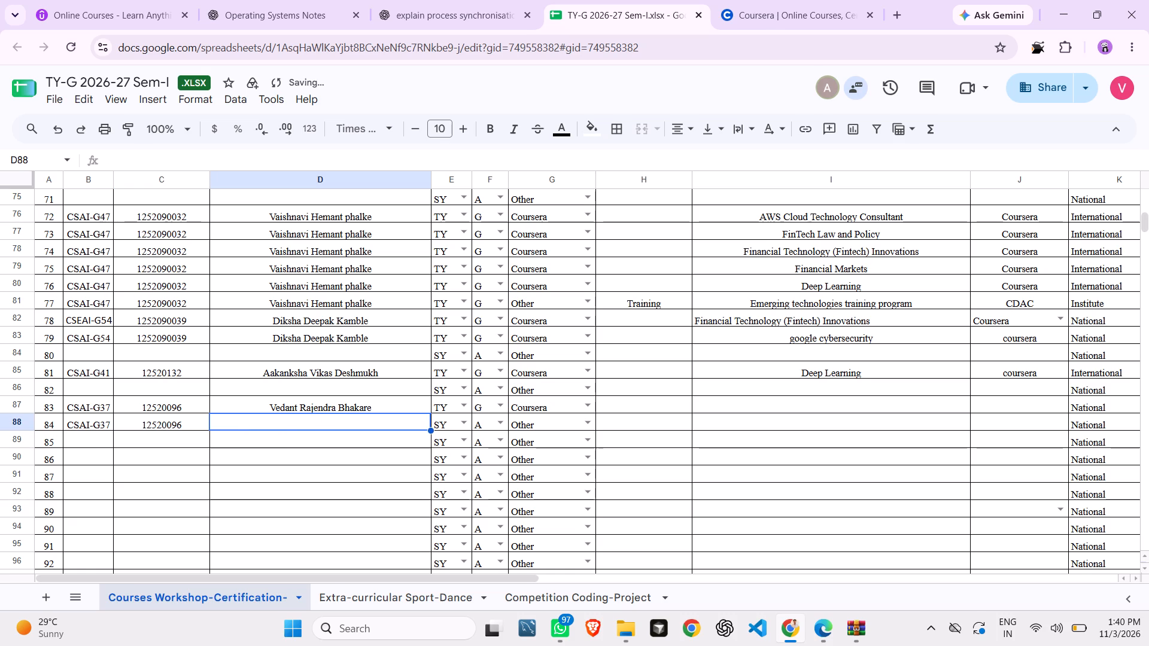
left_click(323, 406)
double_click(311, 402)
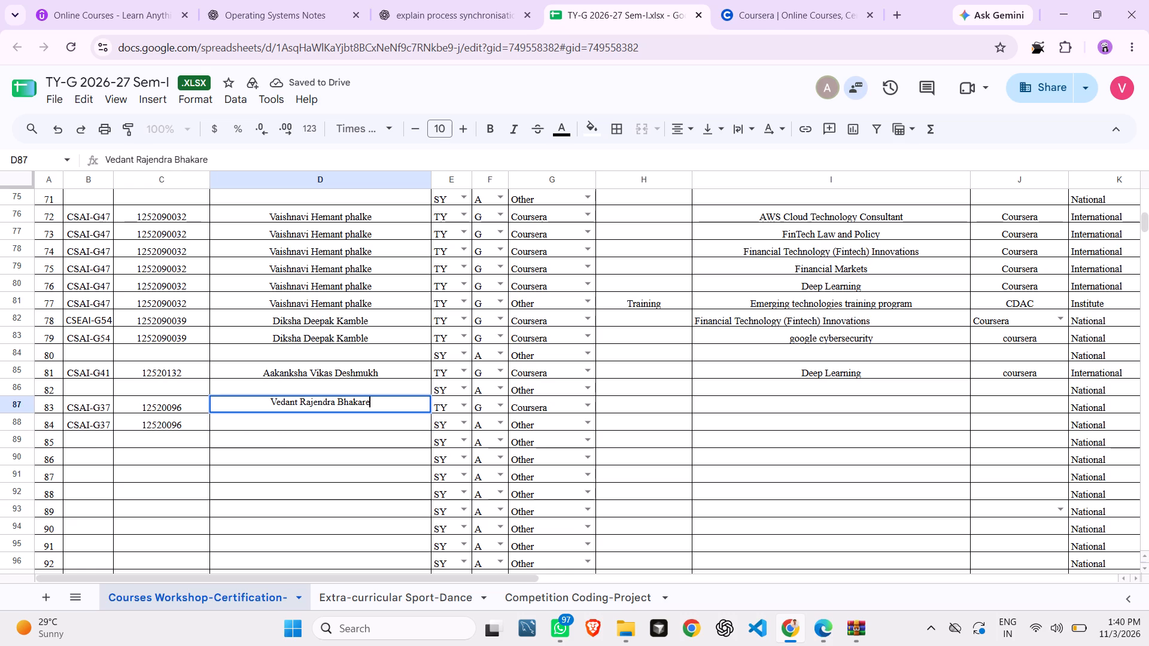
double_click(311, 402)
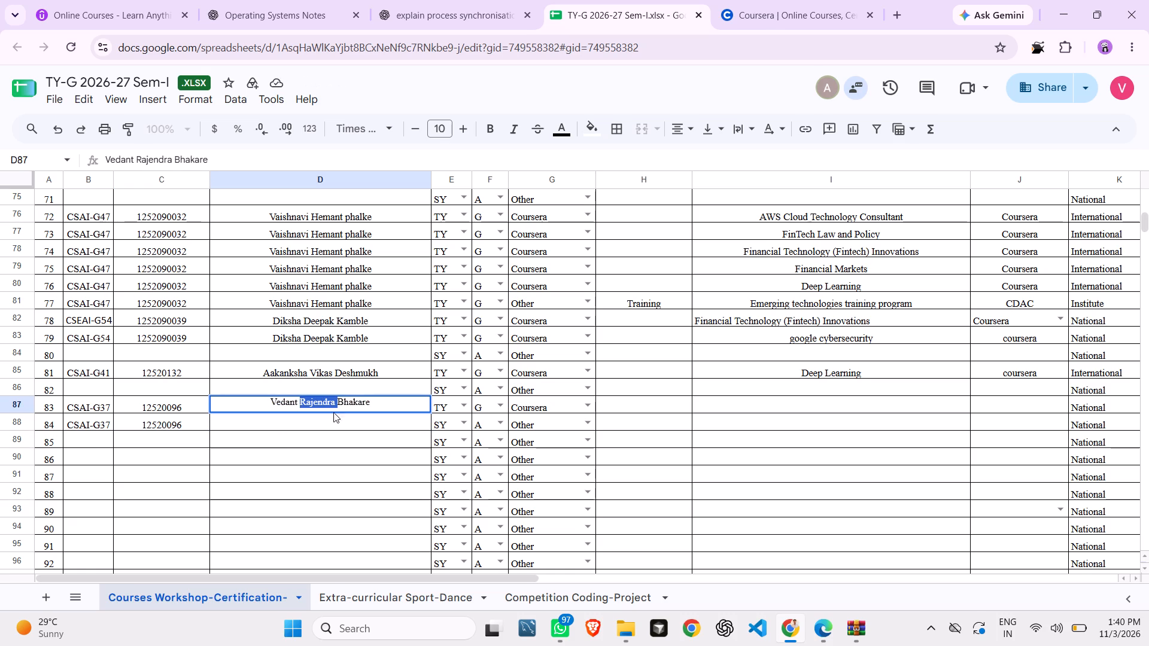
left_click_drag(370, 403, 263, 401)
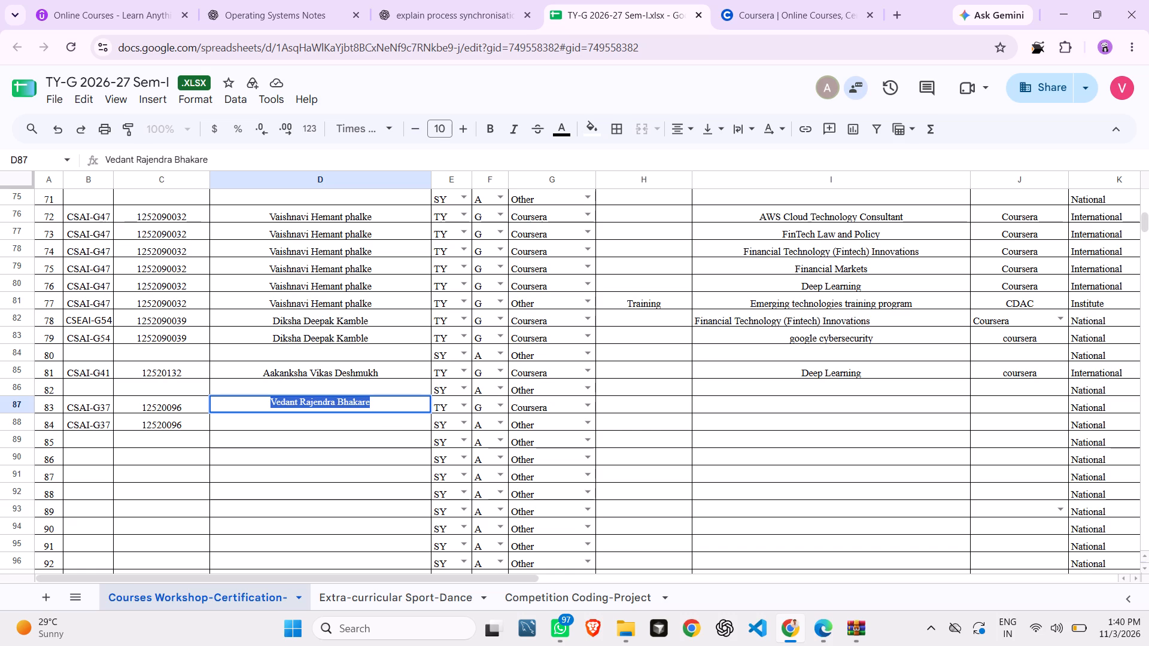
key("ctrl+c")
double_click(315, 416)
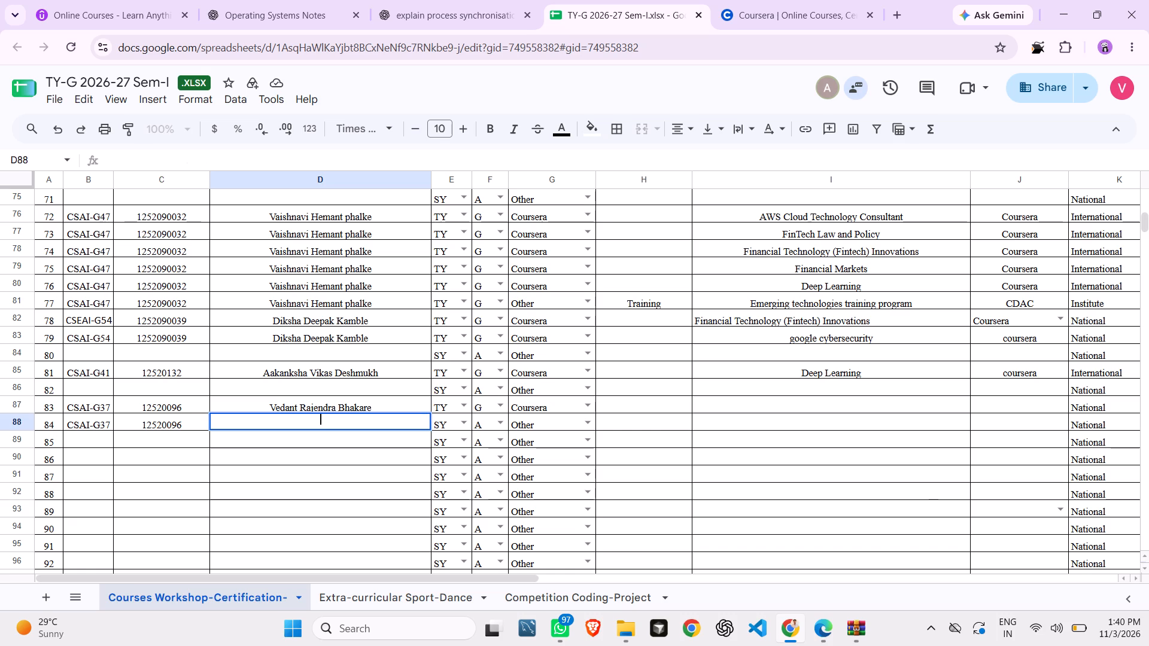
key("ctrl+v")
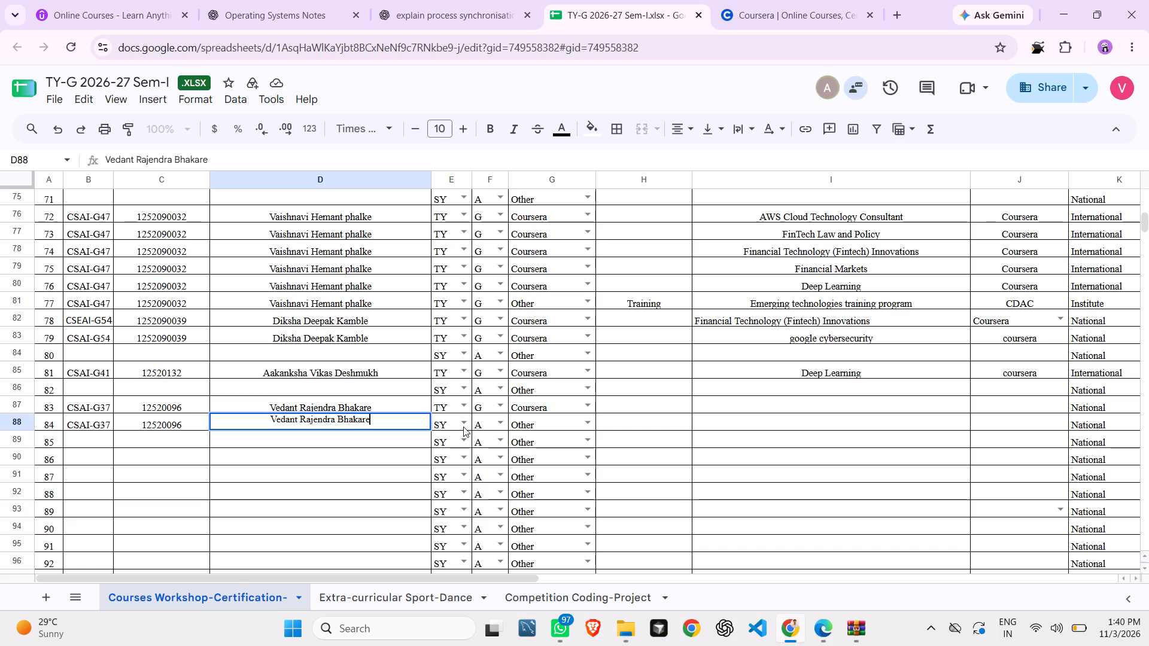
Set row 88's class to TY, division to G and workshop/certification category to Coursera.
left_click(463, 426)
left_click(473, 459)
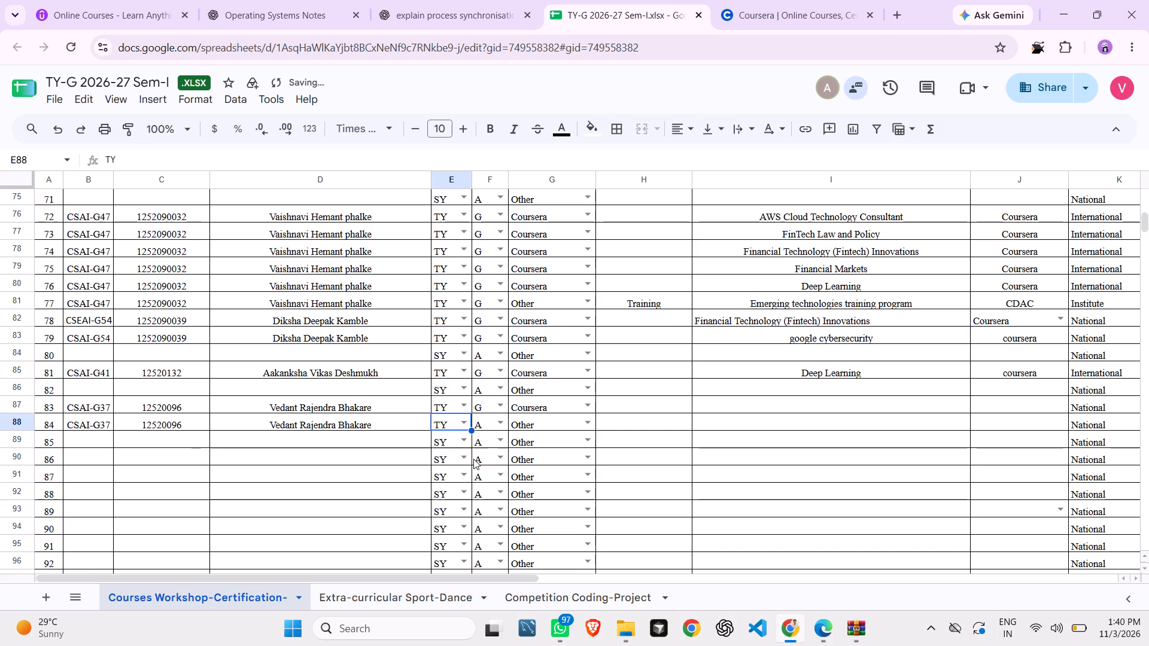
left_click(497, 420)
left_click(494, 573)
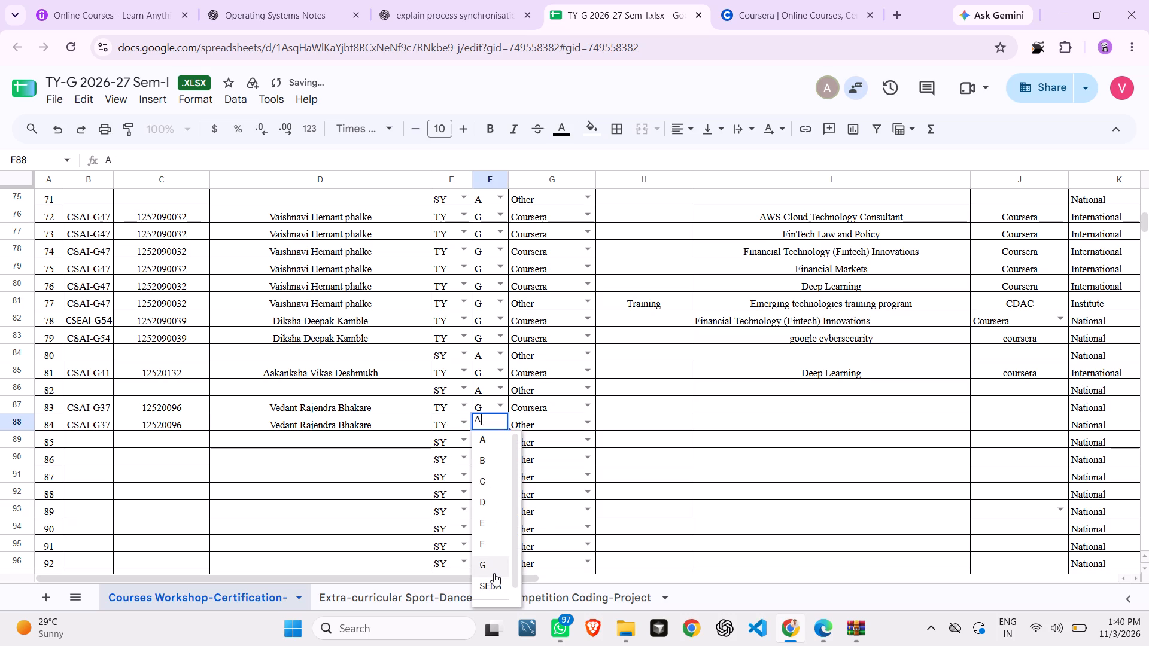
left_click(586, 428)
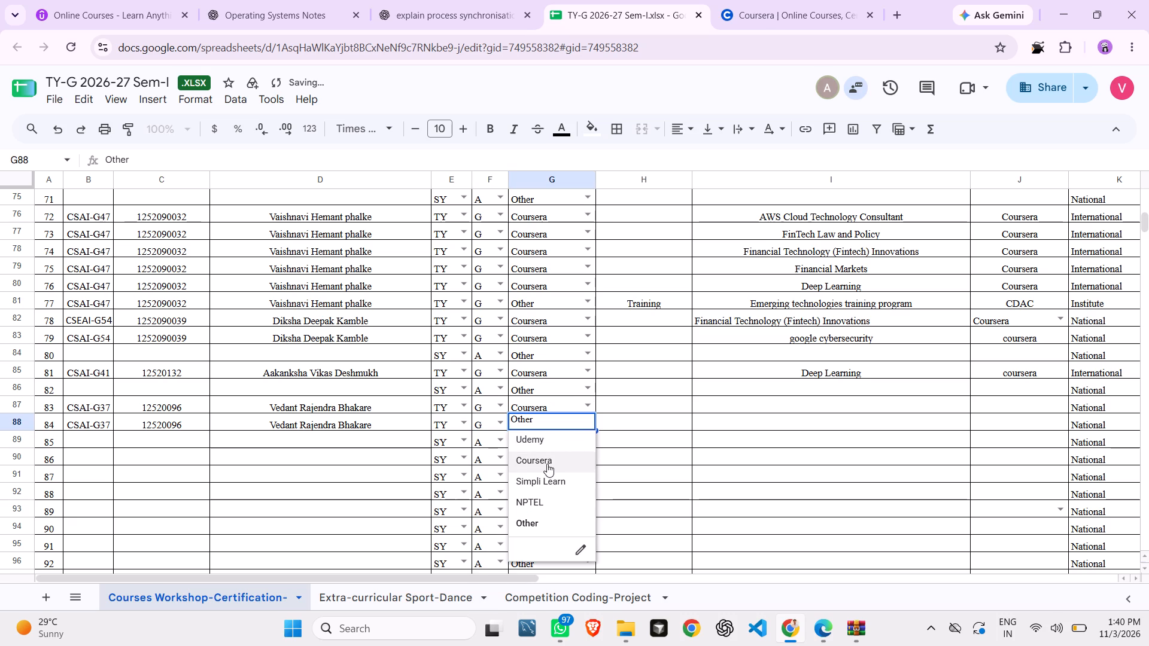
left_click(547, 464)
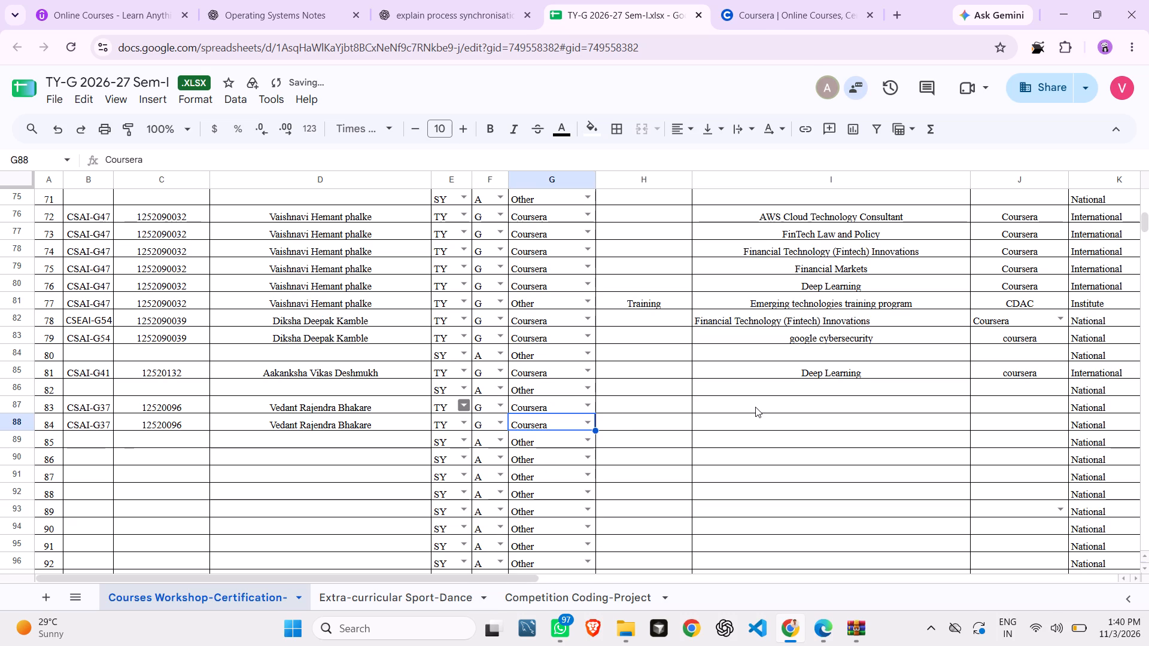
left_click(755, 407)
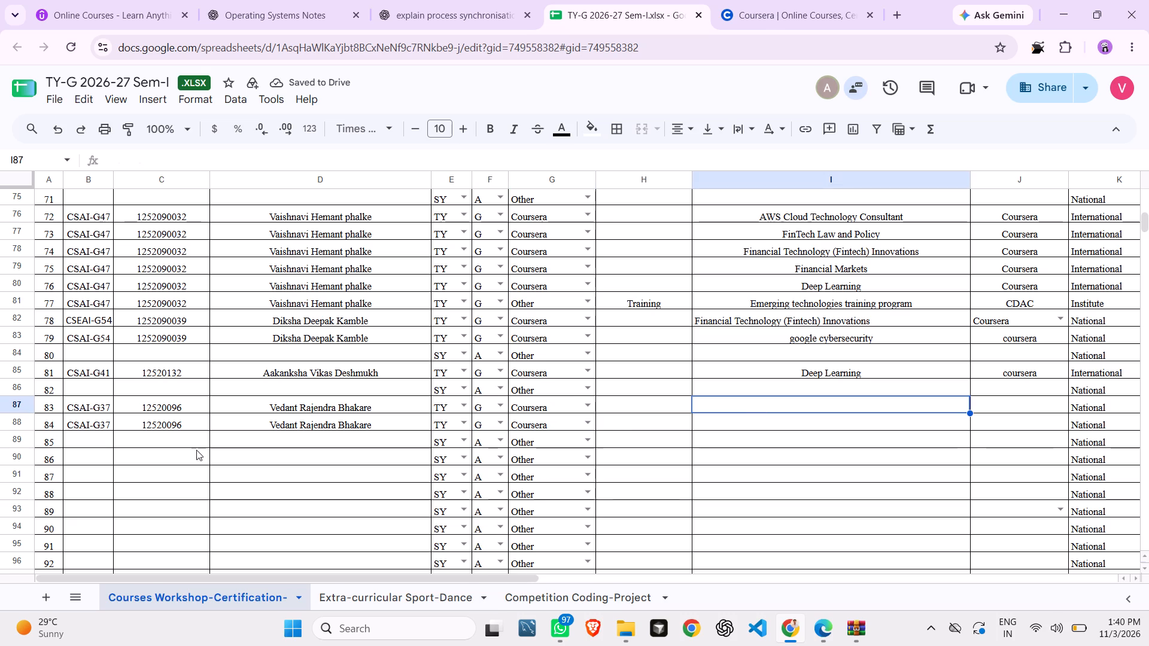
Enter the same student's roll number and PRN in row 89, serial number 85.
left_click(84, 438)
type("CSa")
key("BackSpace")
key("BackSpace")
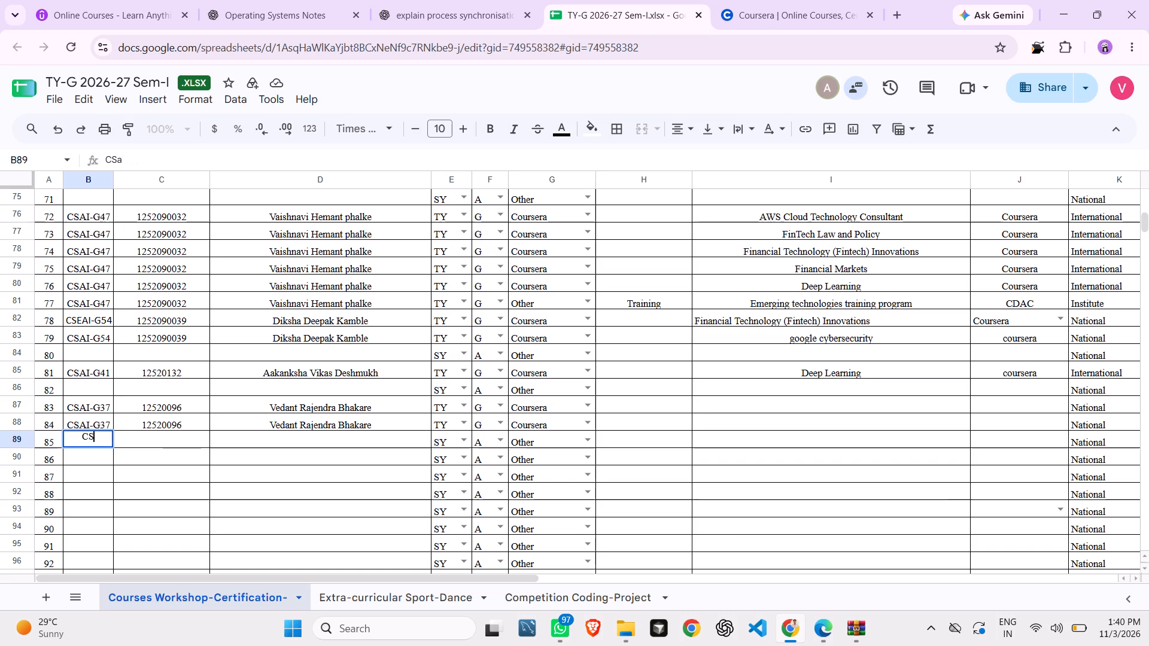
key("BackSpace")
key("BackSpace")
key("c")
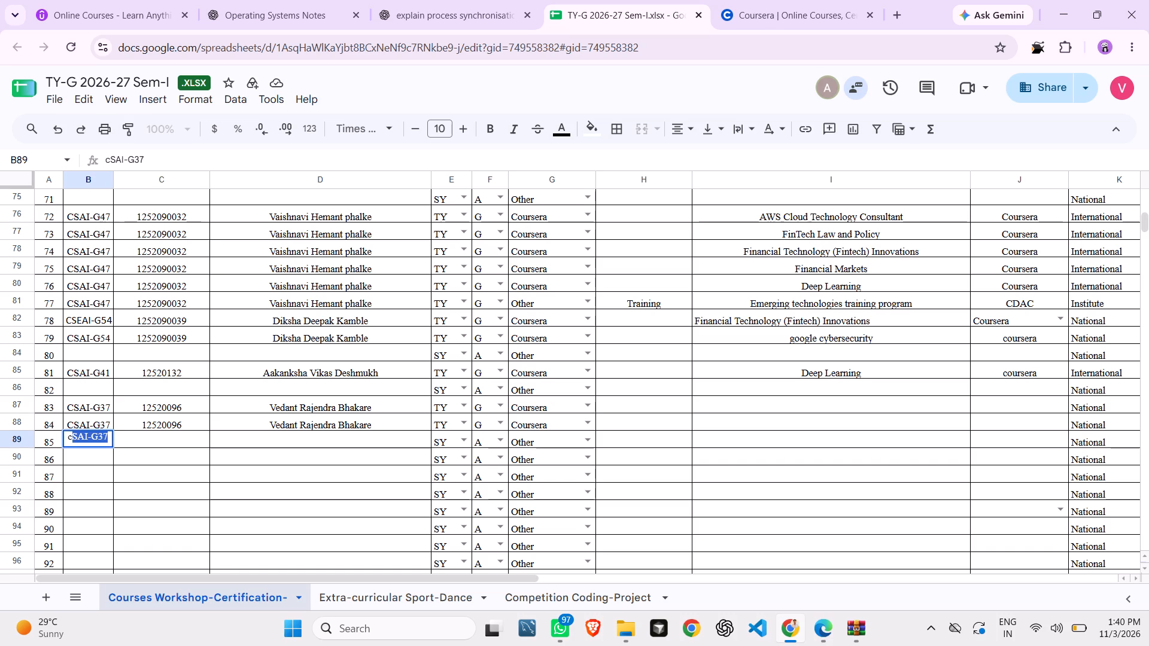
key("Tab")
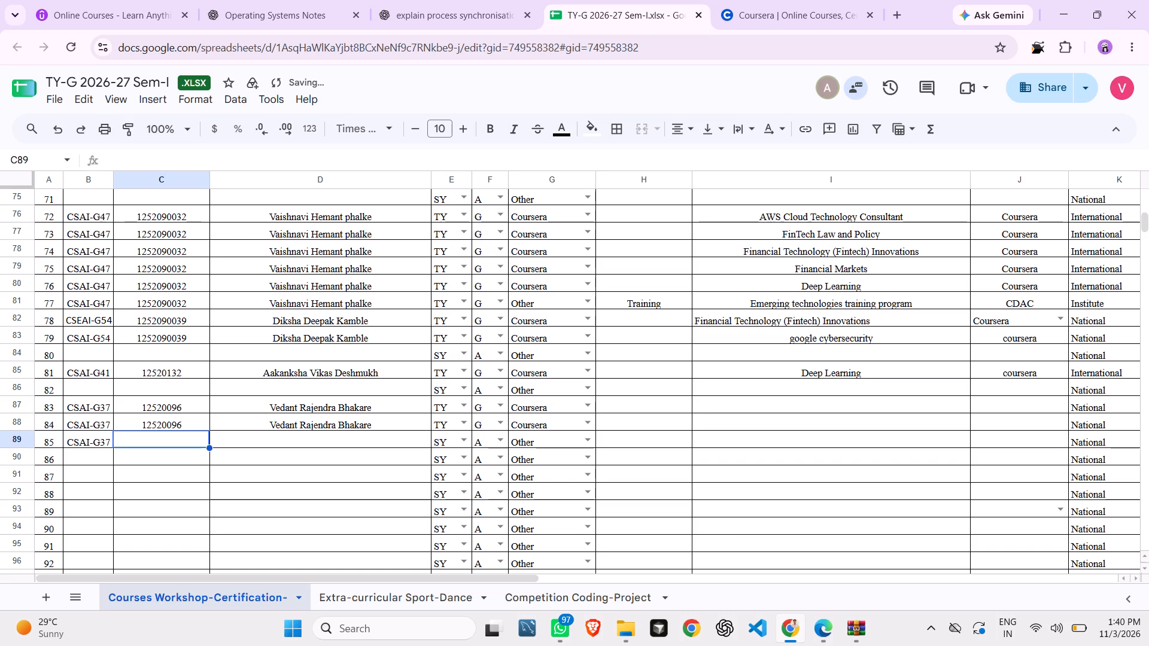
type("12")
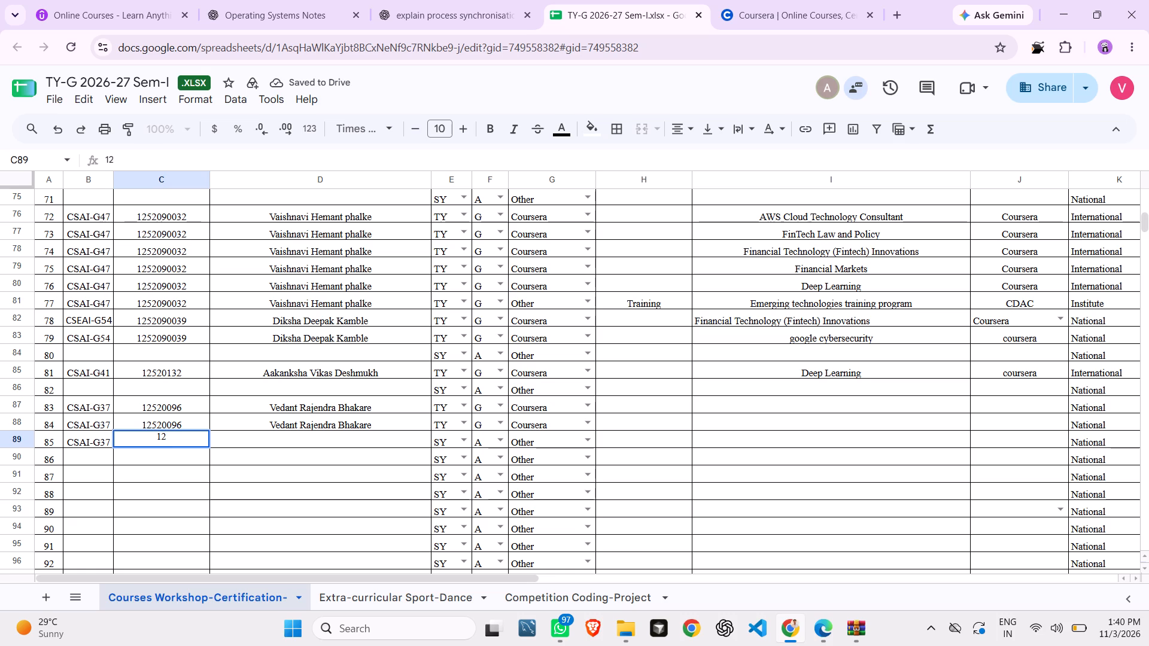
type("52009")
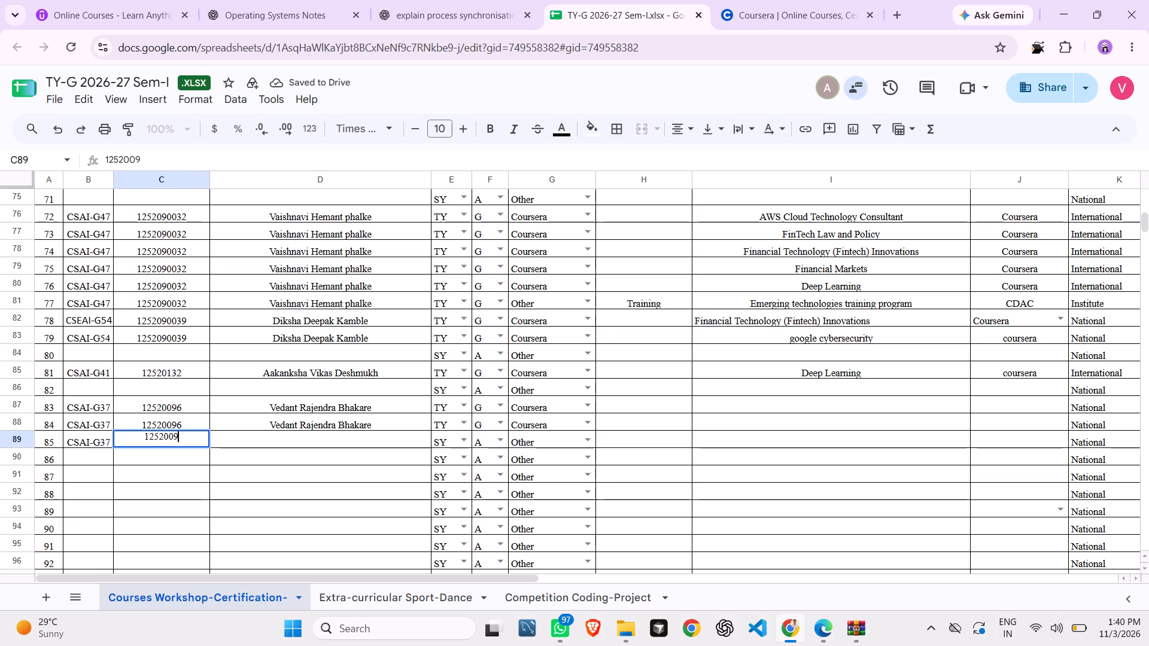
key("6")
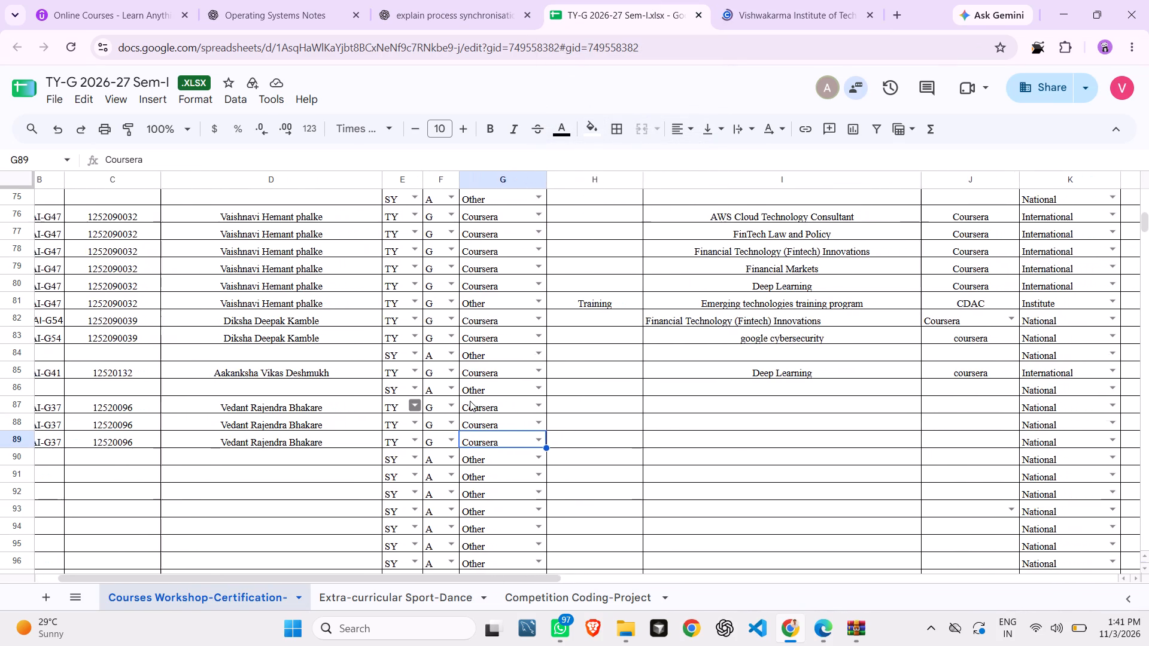
Review earlier students' rows to see how their Coursera course titles and organizing institute are recorded.
scroll(470, 401, "right", 1)
scroll(470, 401, "up", 3)
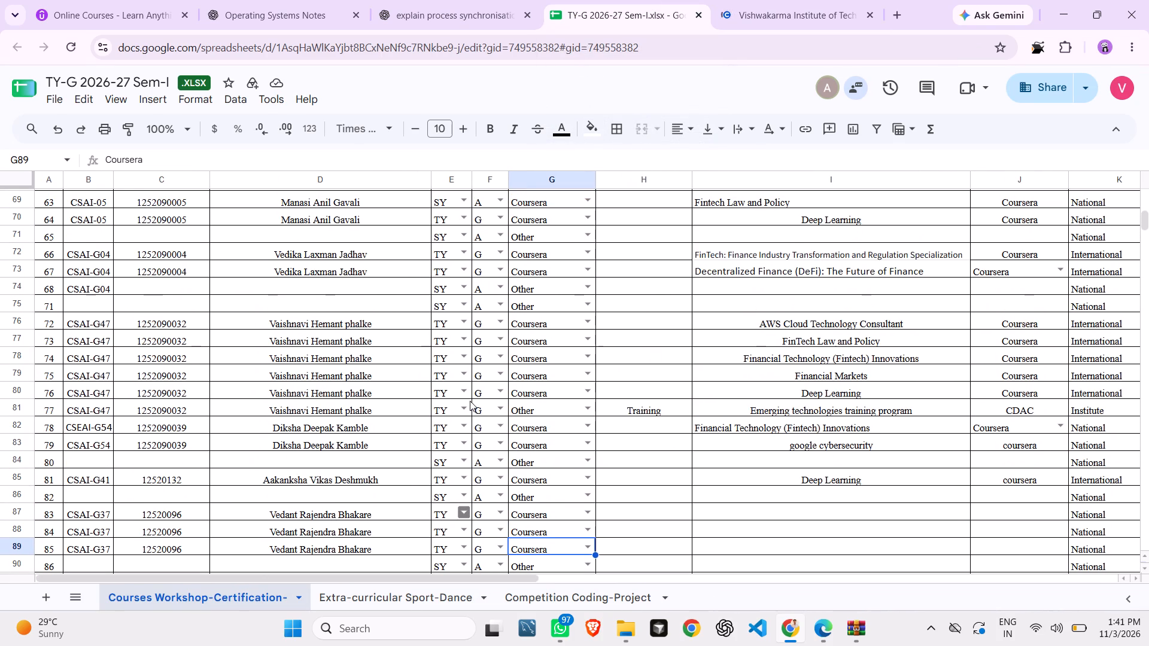
scroll(470, 401, "up", 2)
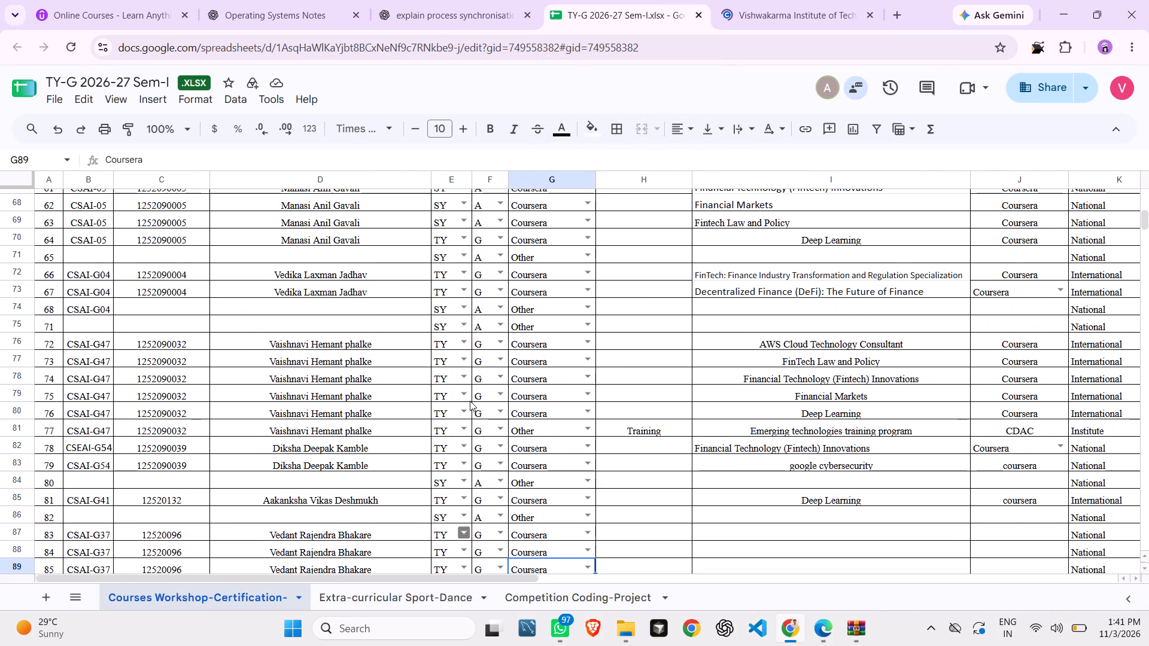
scroll(470, 401, "up", 3)
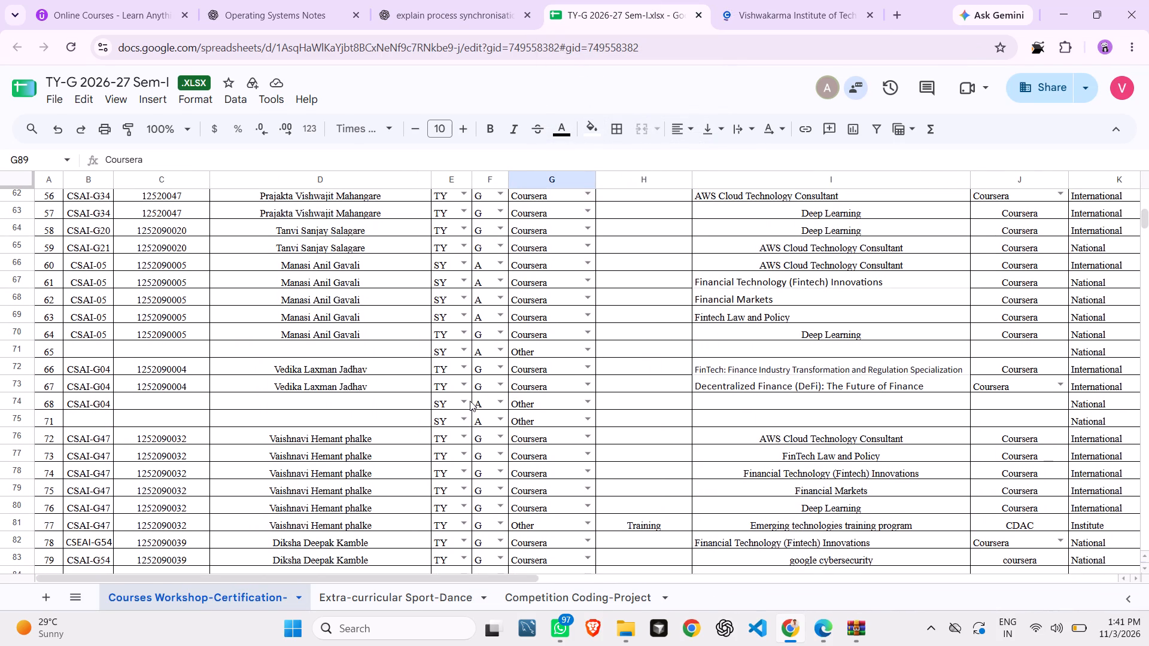
scroll(470, 401, "up", 1)
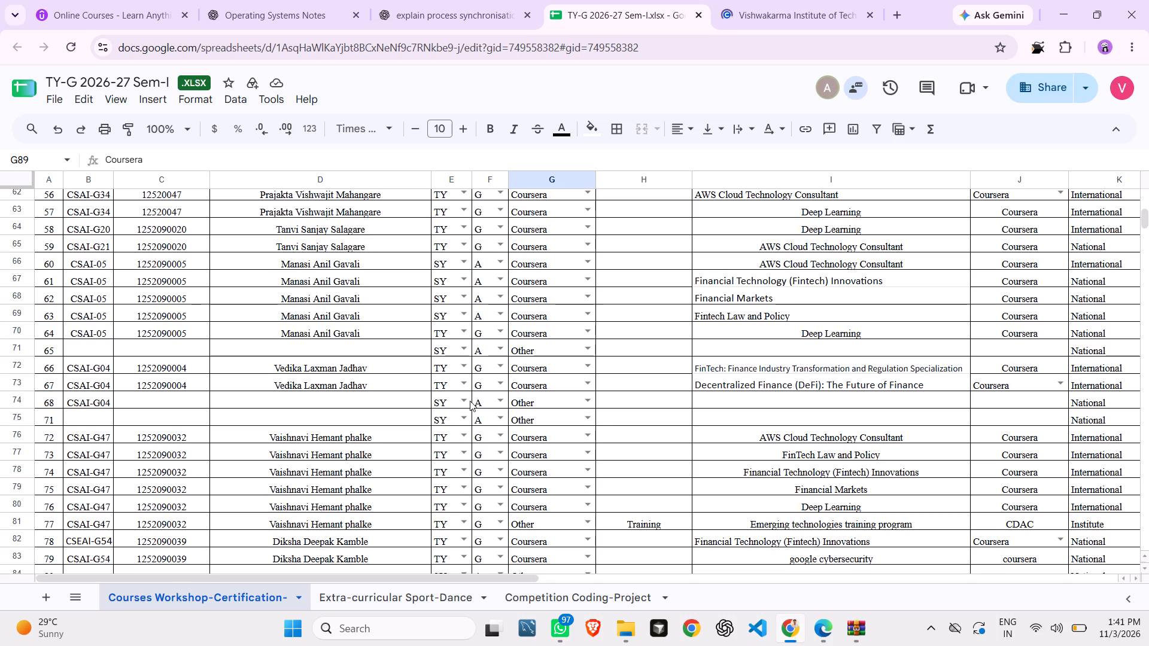
scroll(470, 401, "up", 3)
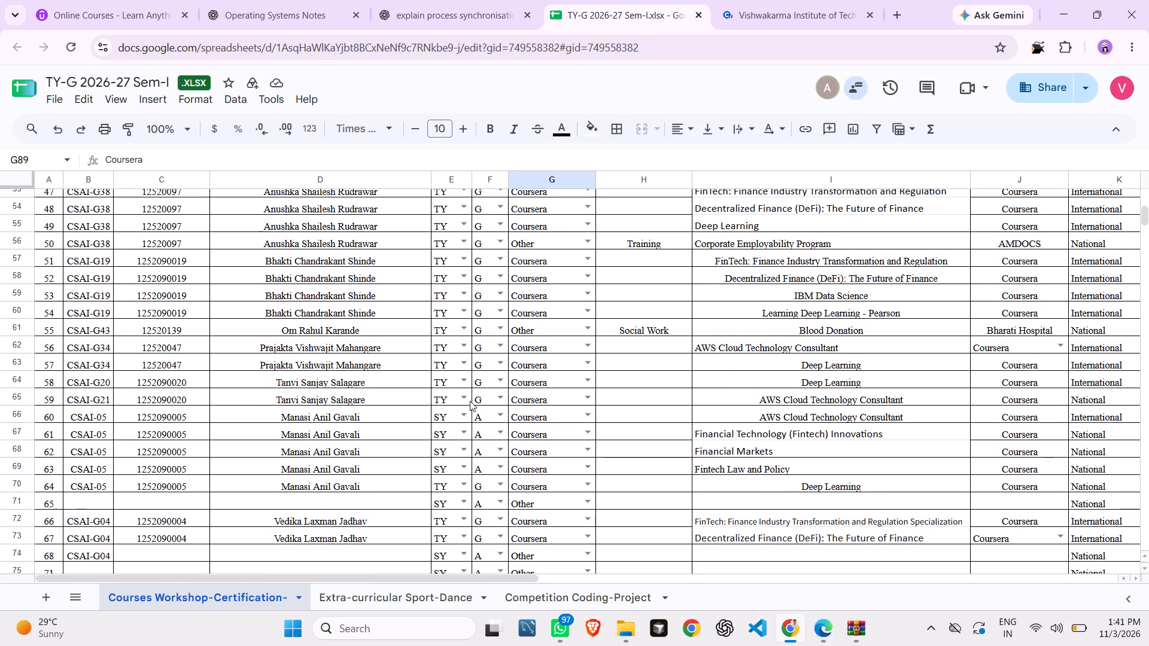
scroll(470, 401, "up", 3)
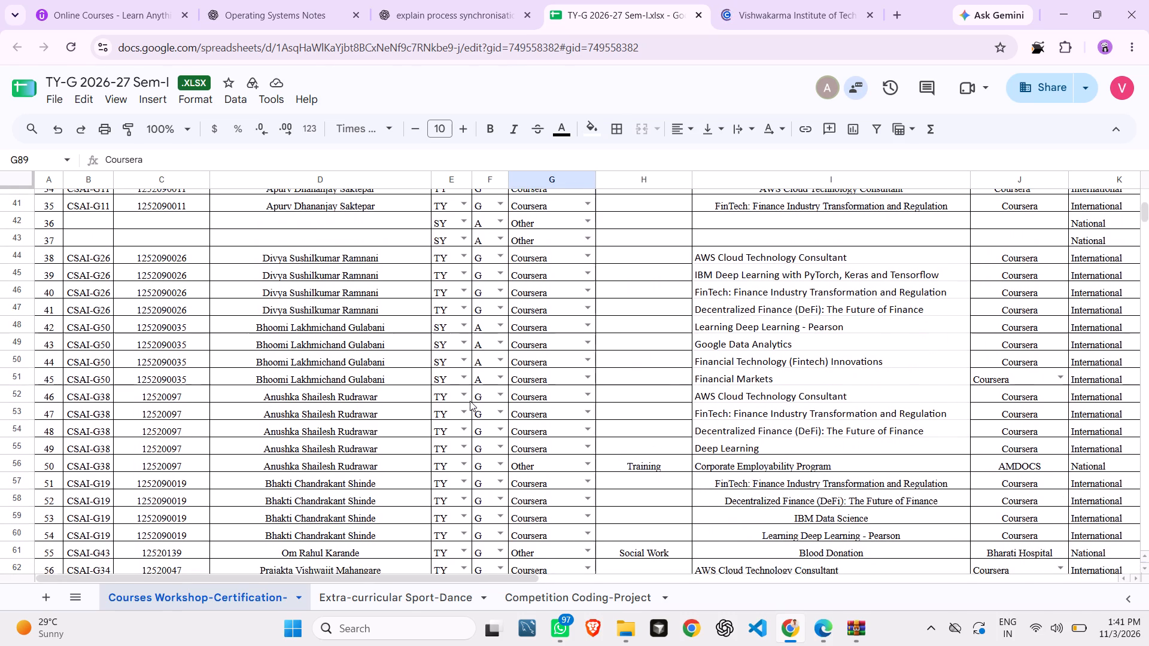
scroll(470, 401, "up", 1)
Switch to the Coursera page and open the list of completed courses in My Learning.
left_click(752, 0)
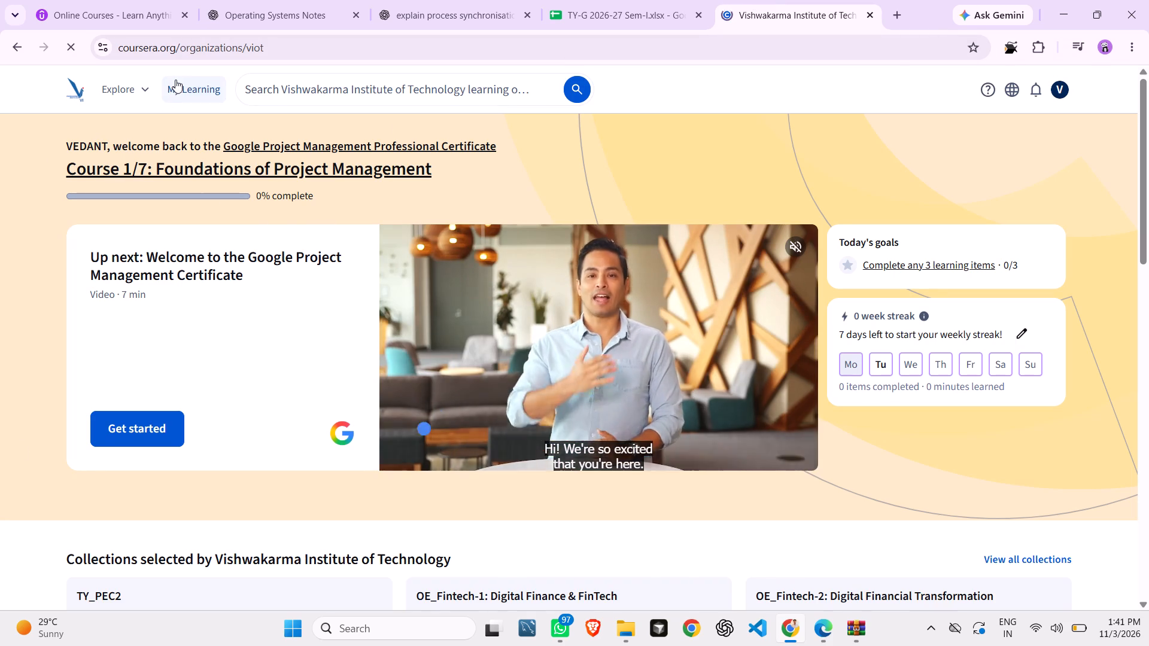
left_click(210, 93)
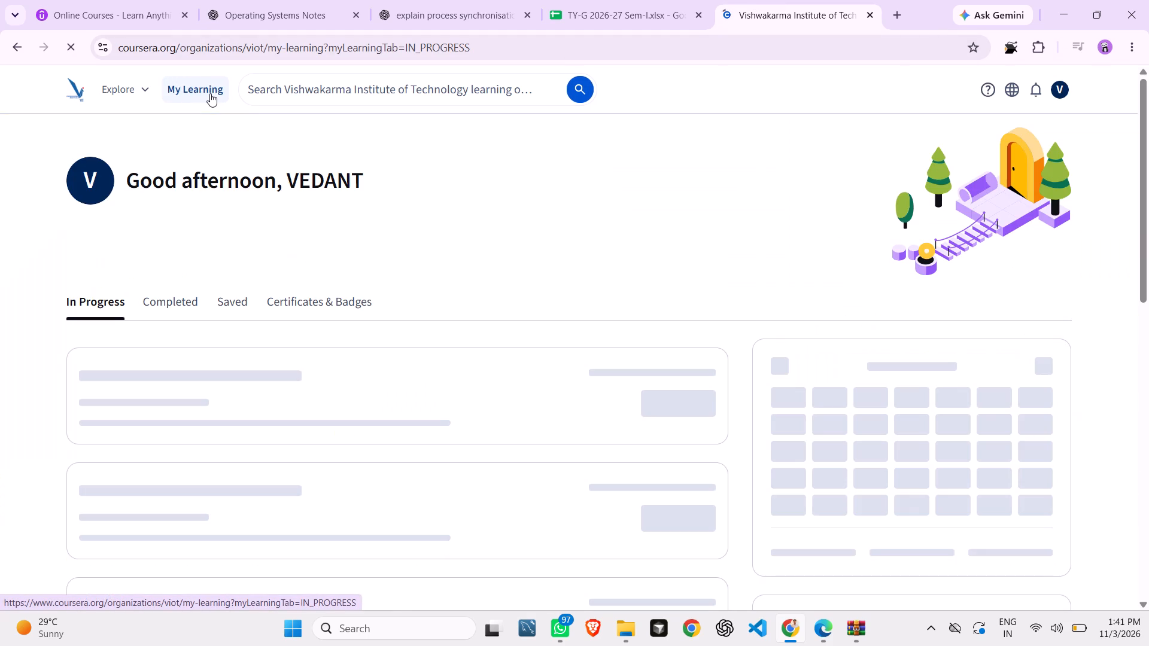
scroll(293, 266, "down", 2)
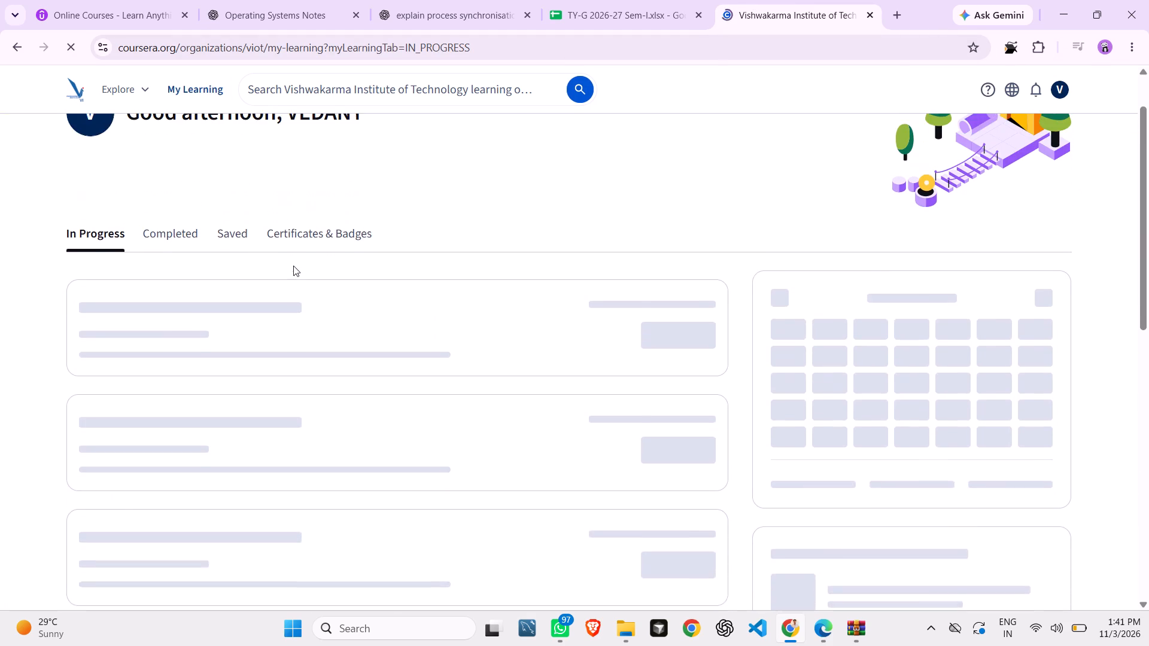
scroll(293, 266, "down", 1)
scroll(189, 230, "up", 1)
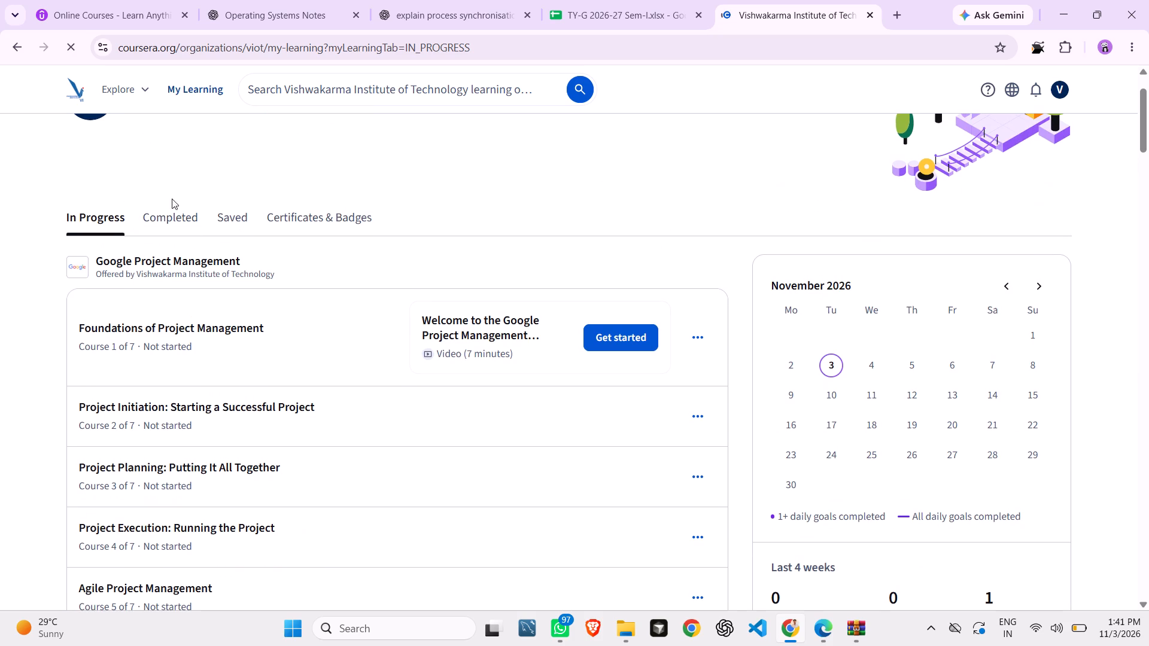
left_click(186, 217)
Return to the TY-G 2026-27 Sem-I spreadsheet and examine the column headers and the sheet's existing entries.
left_click_drag(186, 217, 582, 0)
left_click(582, 0)
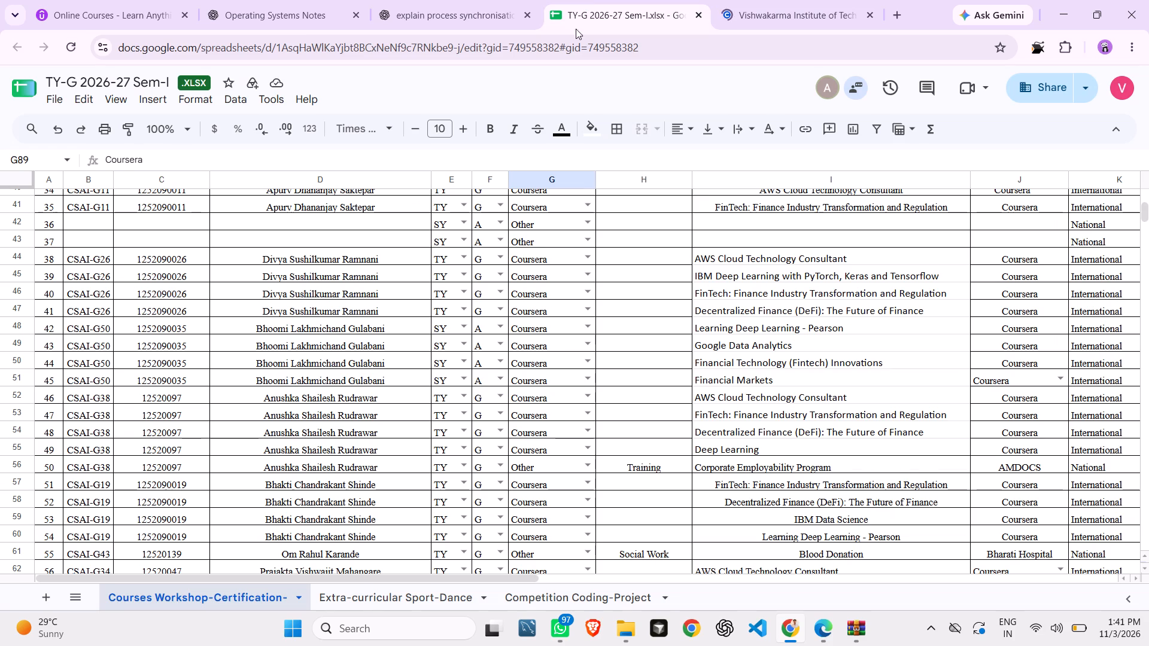
scroll(531, 241, "right", 1)
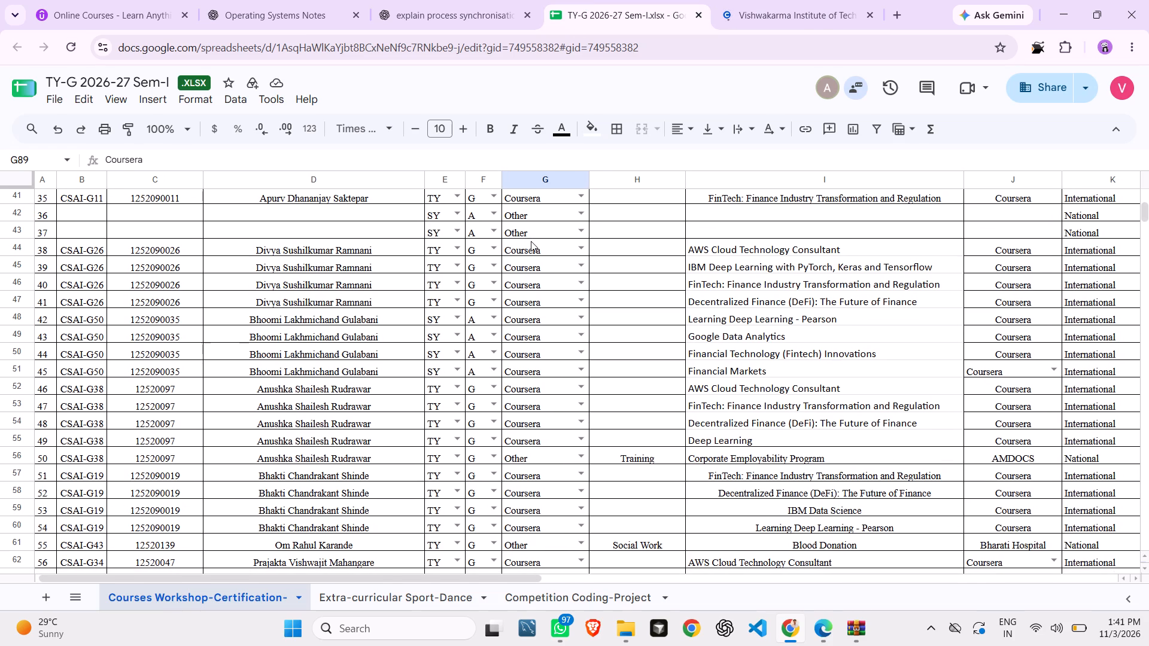
scroll(531, 241, "right", 4)
scroll(531, 241, "up", 1)
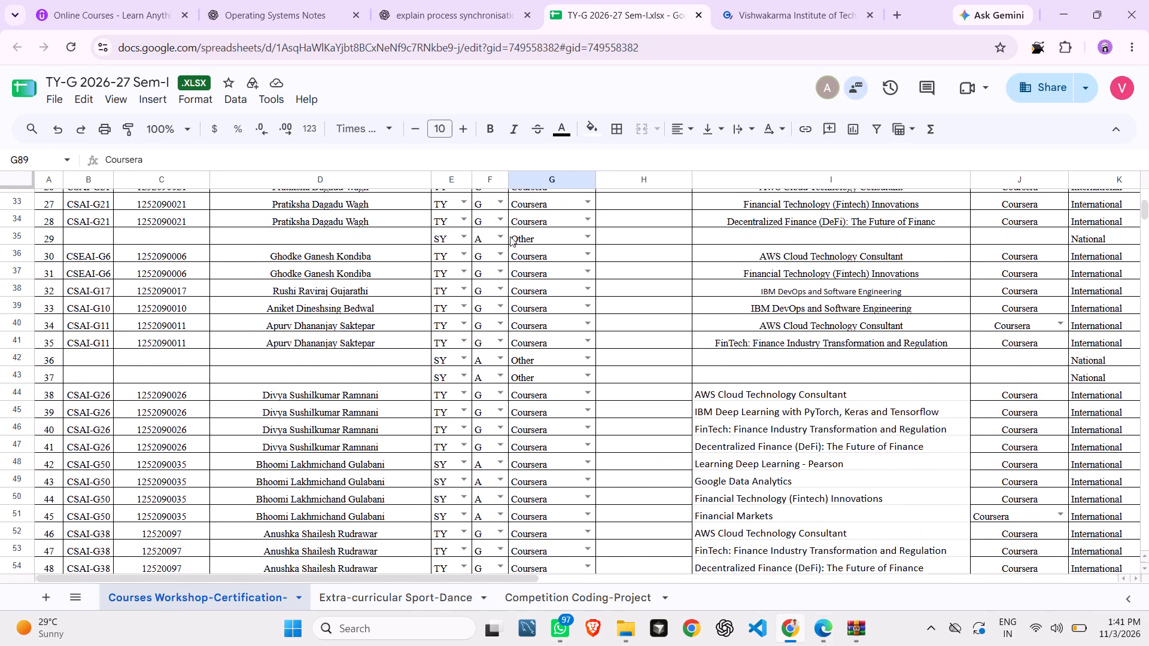
scroll(490, 282, "up", 1)
scroll(490, 282, "right", 1)
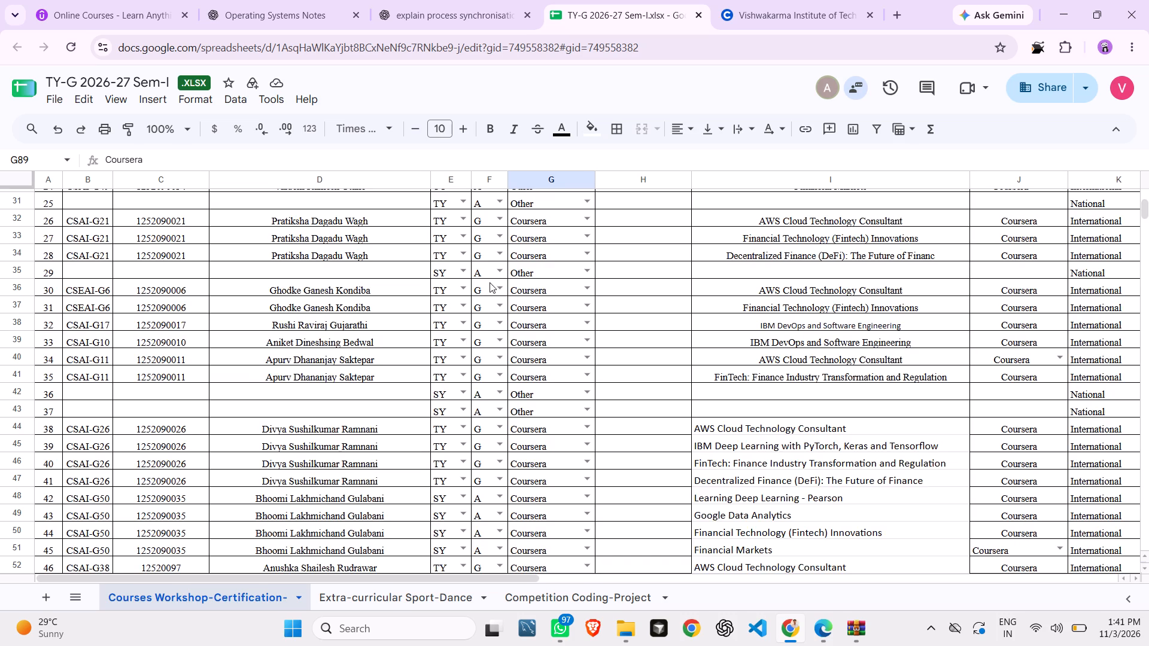
scroll(490, 282, "up", 3)
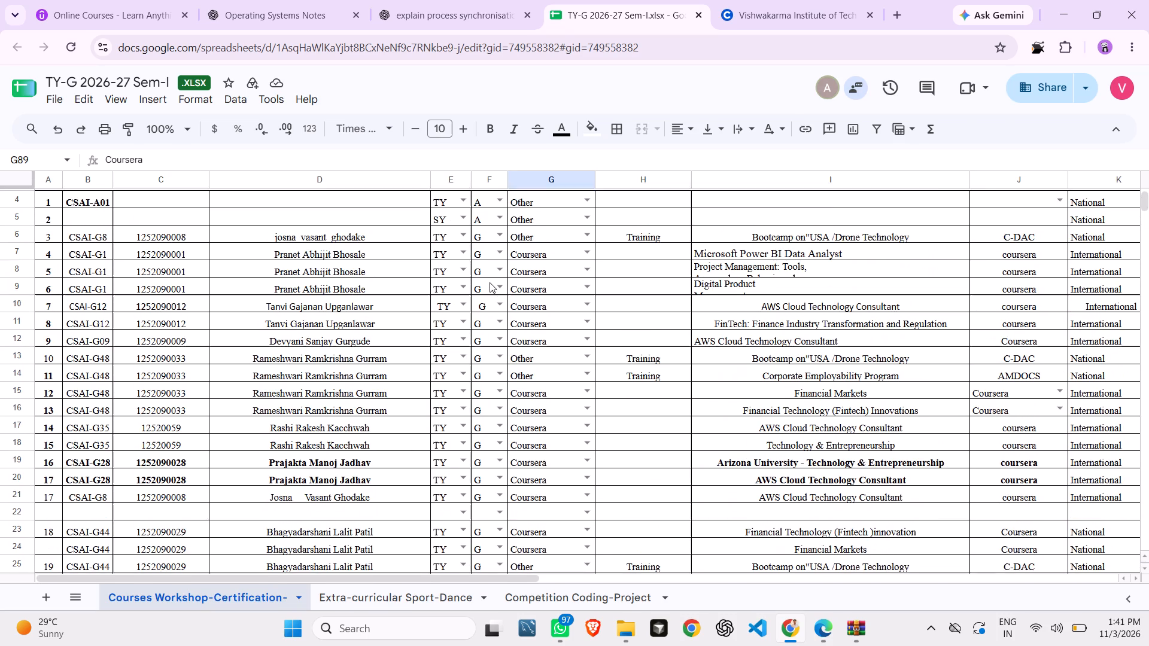
scroll(490, 282, "up", 3)
scroll(490, 282, "down", 1)
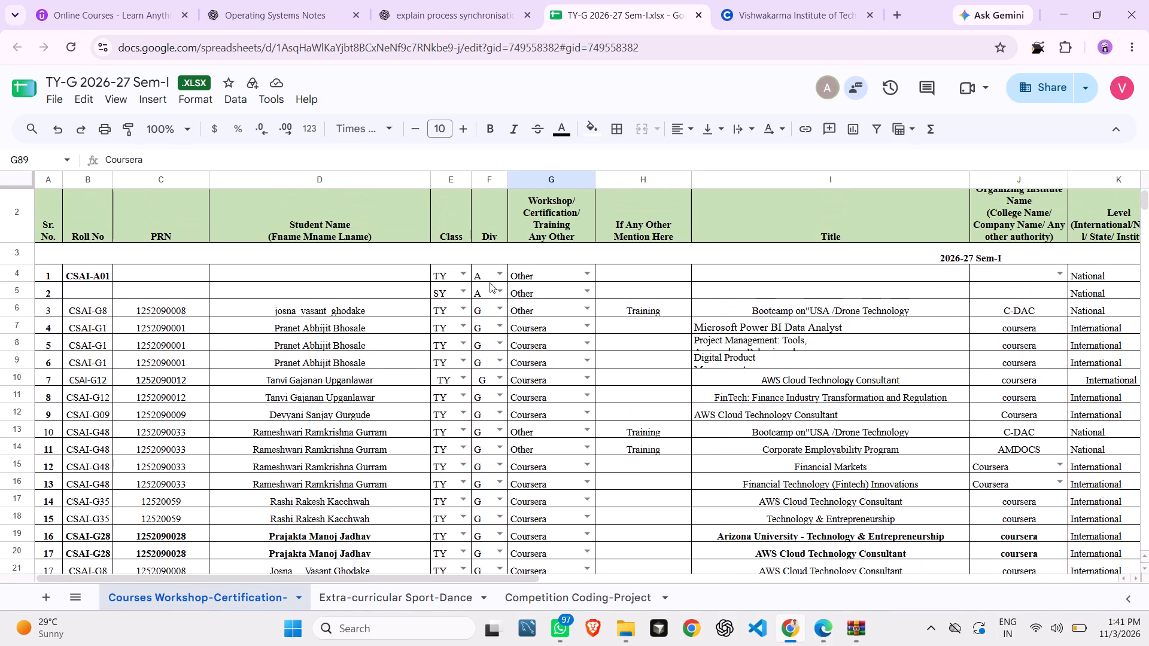
scroll(490, 282, "down", 3)
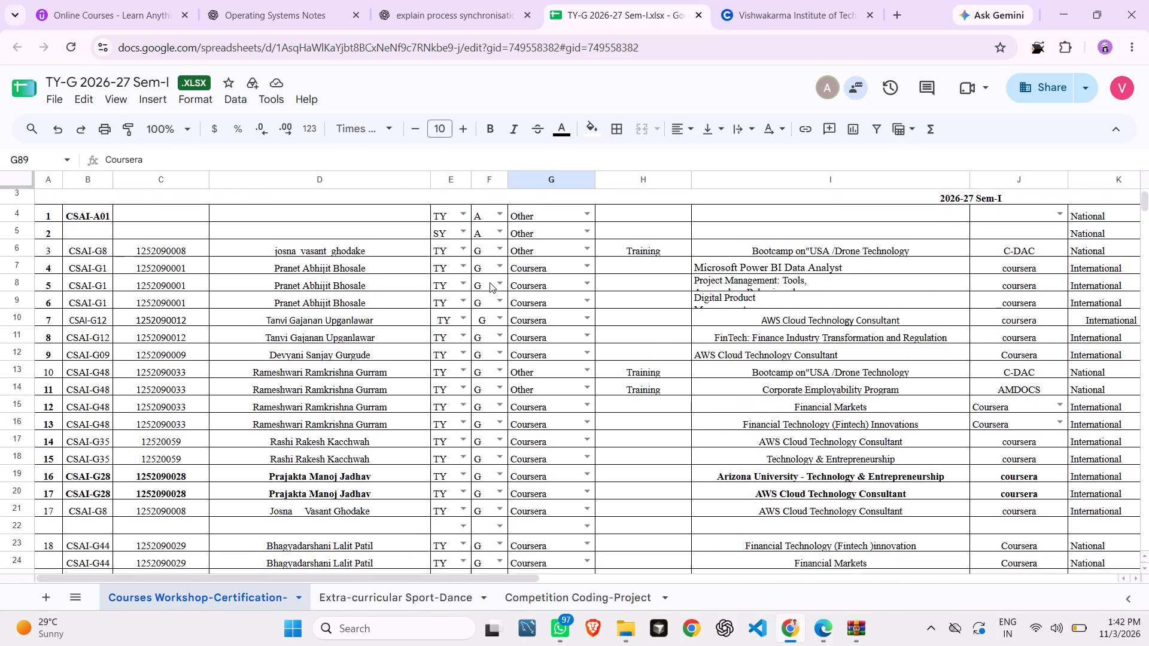
scroll(490, 282, "down", 11)
scroll(490, 282, "up", 2)
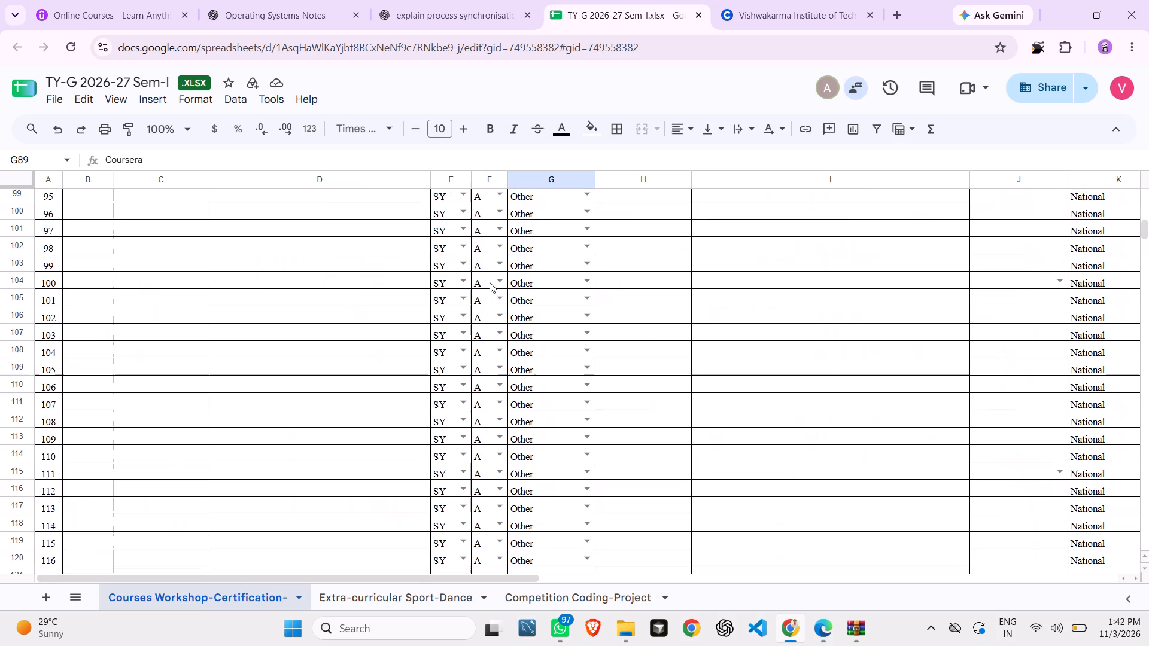
scroll(490, 282, "up", 2)
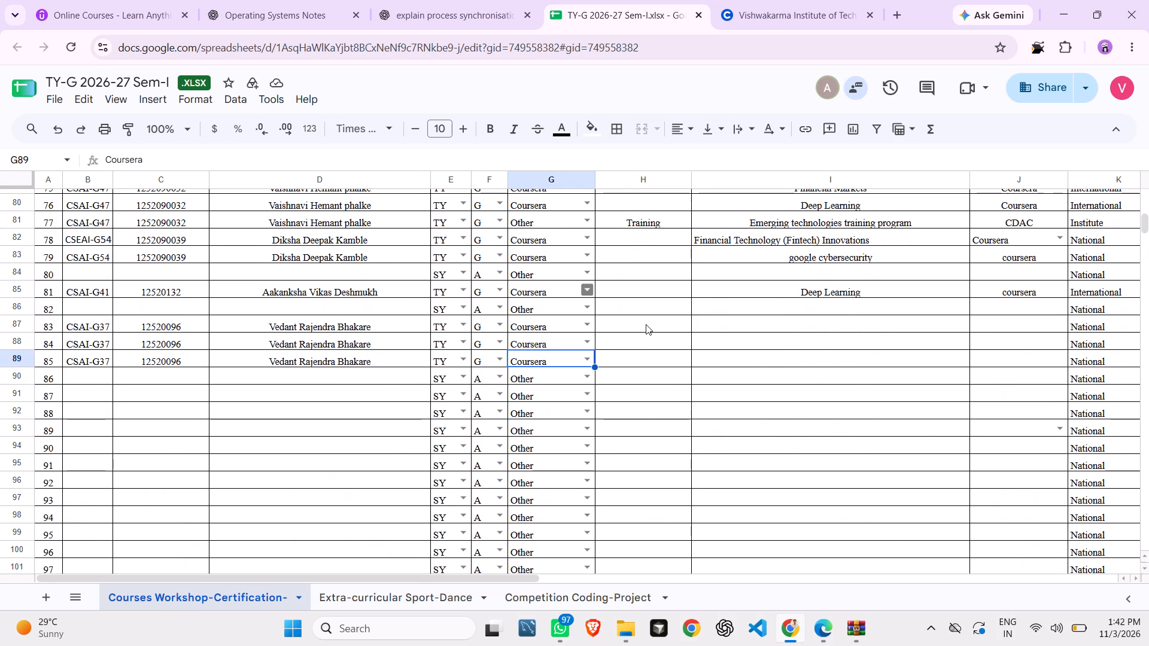
left_click(646, 324)
left_click(762, 318)
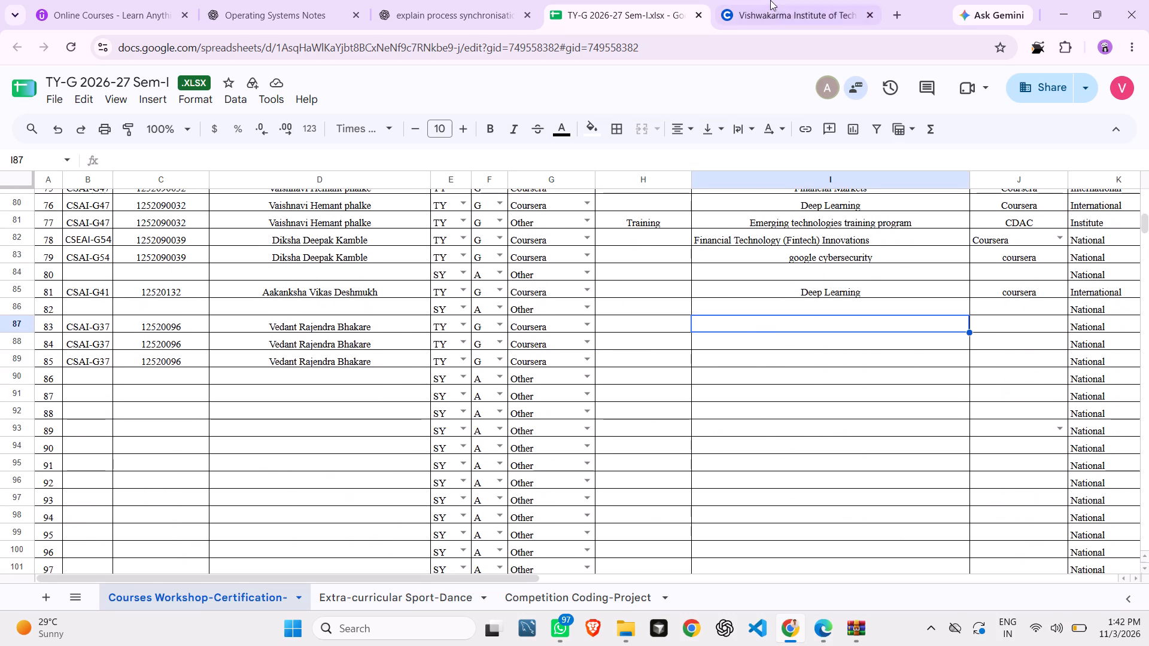
left_click(770, 0)
scroll(278, 323, "up", 1)
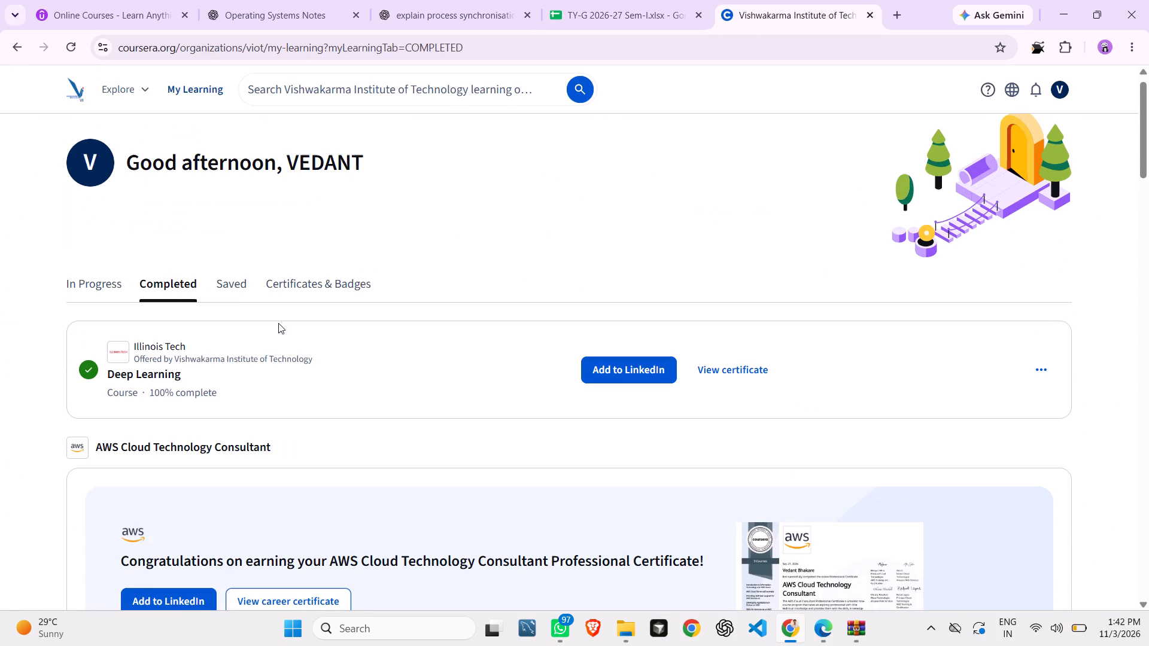
scroll(278, 323, "up", 1)
left_click_drag(197, 392, 122, 390)
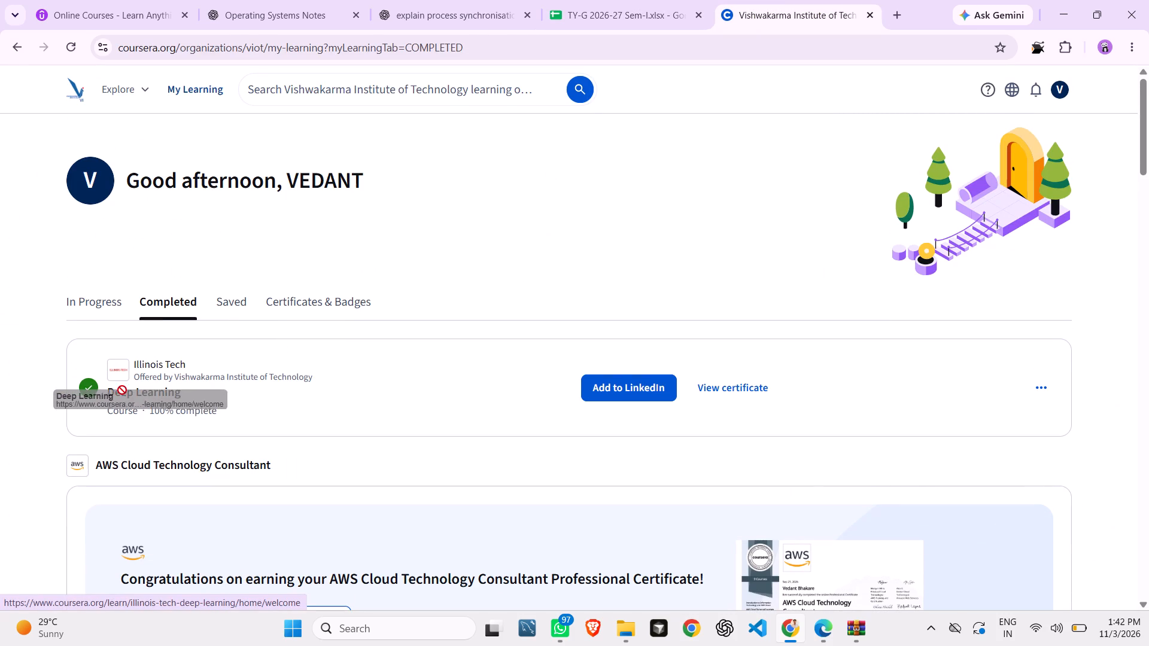
left_click_drag(122, 390, 148, 394)
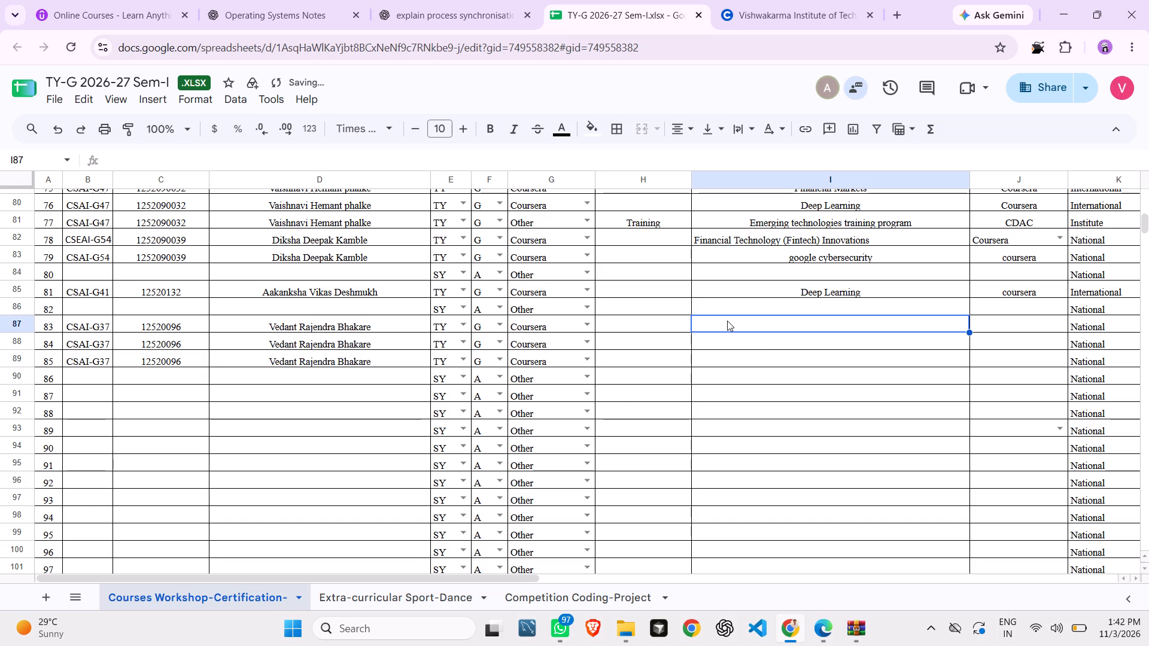
double_click(709, 327)
key("ctrl+v")
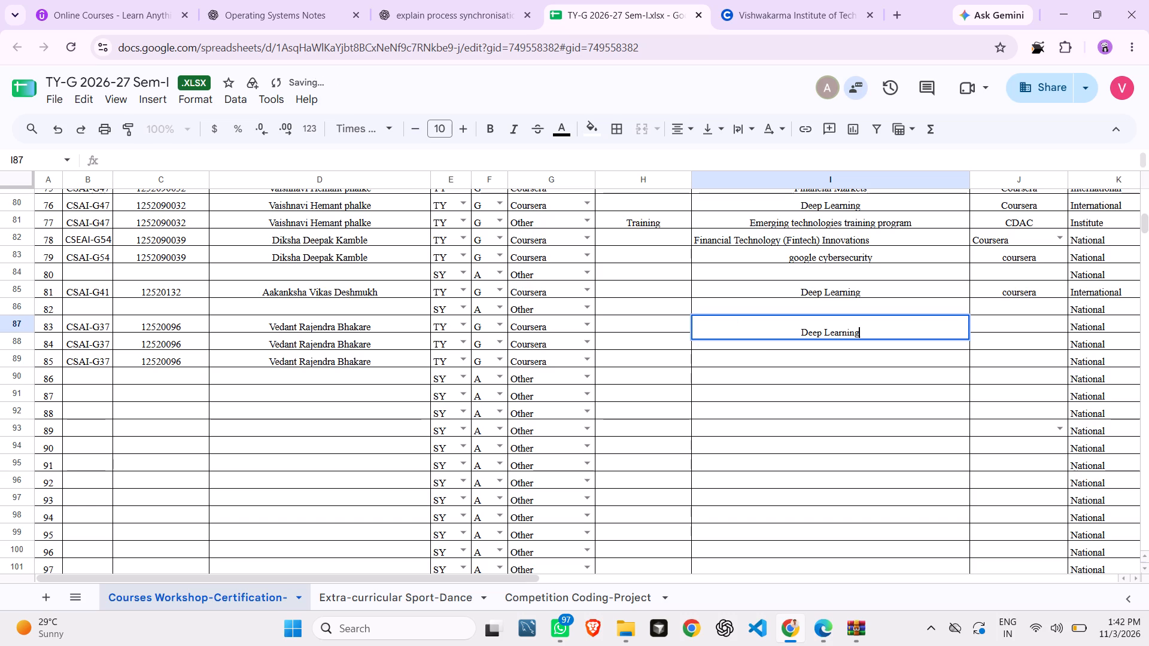
left_click(734, 348)
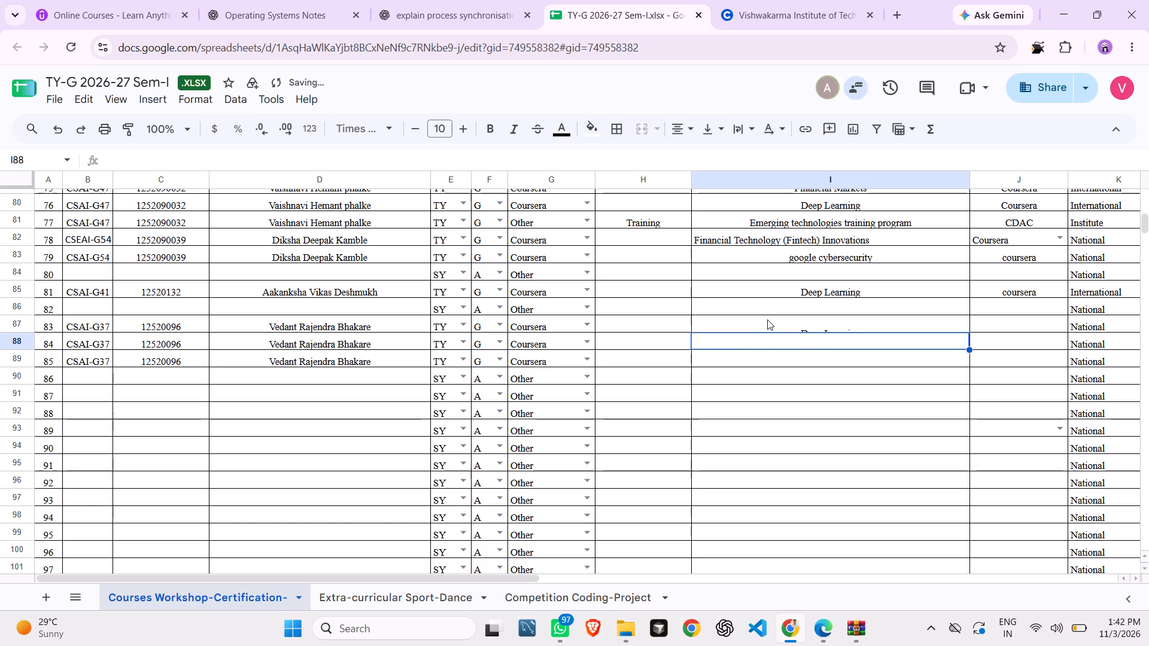
Remove the blank line before "Deep Learning" in row 87's Title cell.
left_click(768, 319)
double_click(784, 322)
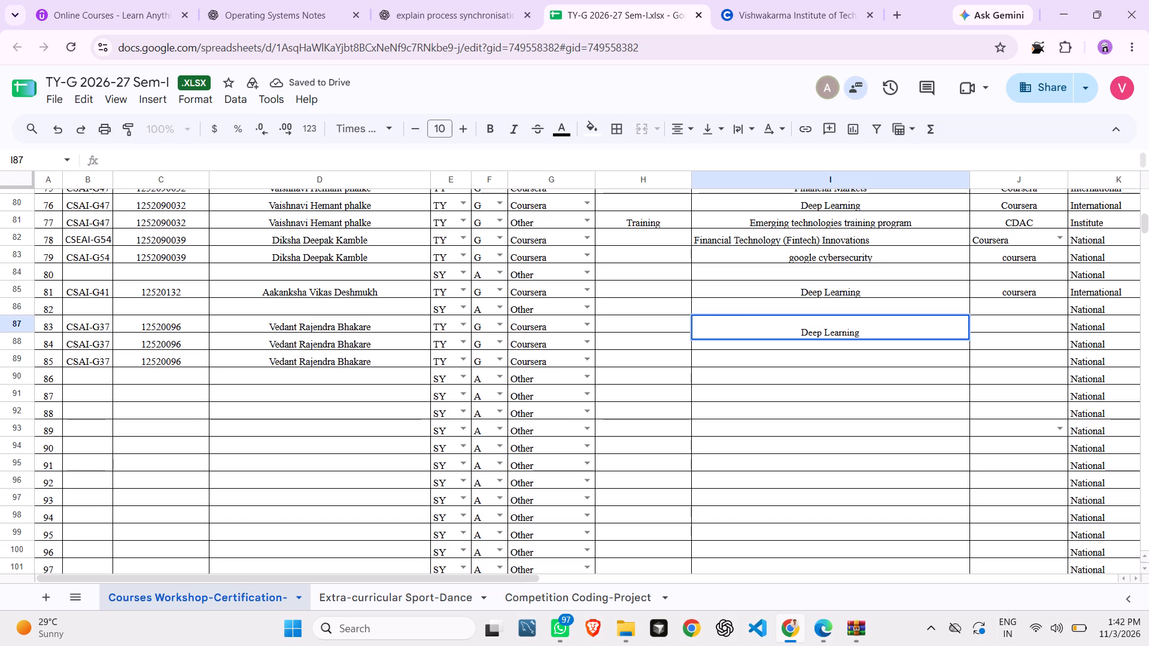
left_click(799, 326)
key("BackSpace")
key("BackSpace")
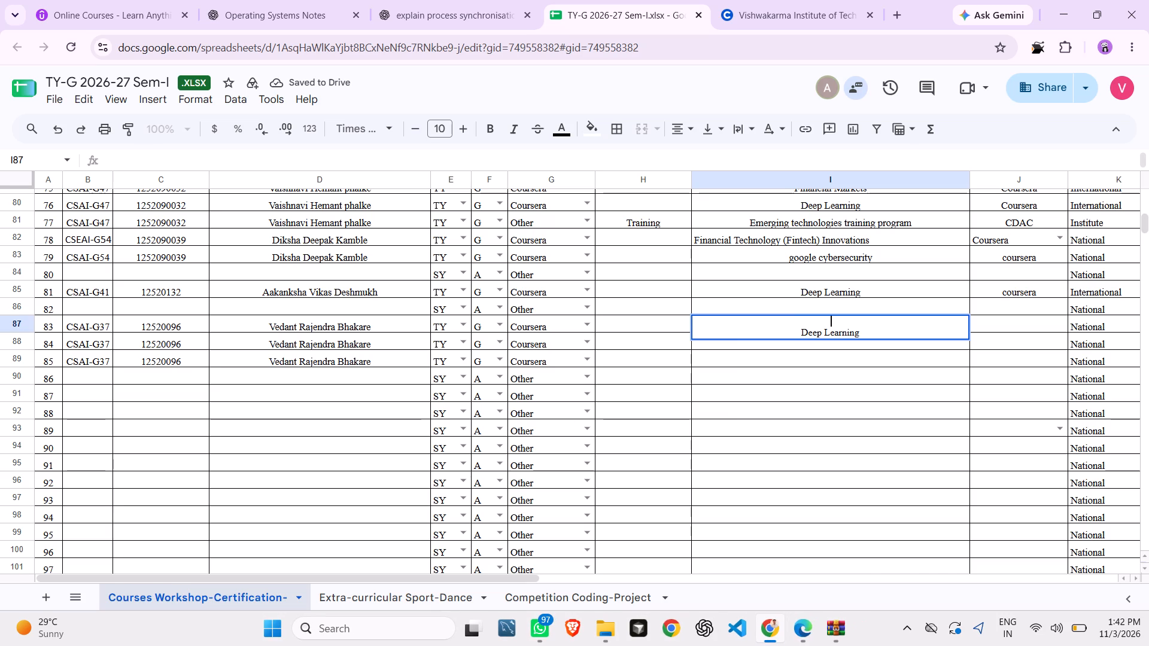
key("Down")
key("Left")
key("Left")
key("Left")
key("Left")
key("Left")
key("Left")
key("BackSpace")
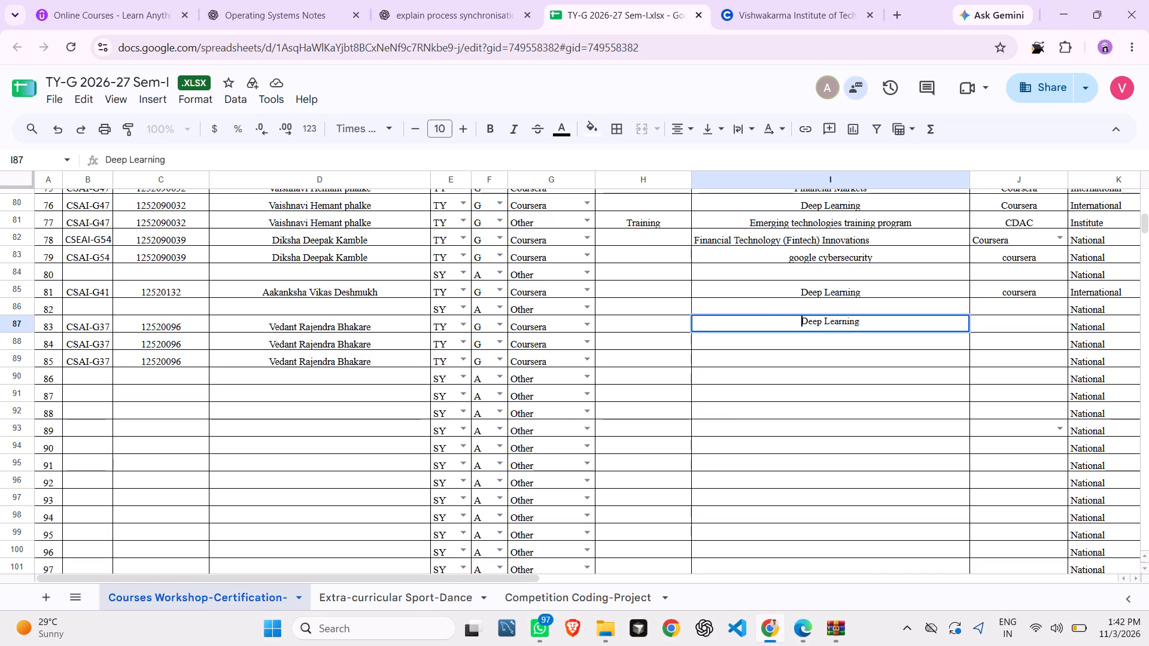
left_click(754, 349)
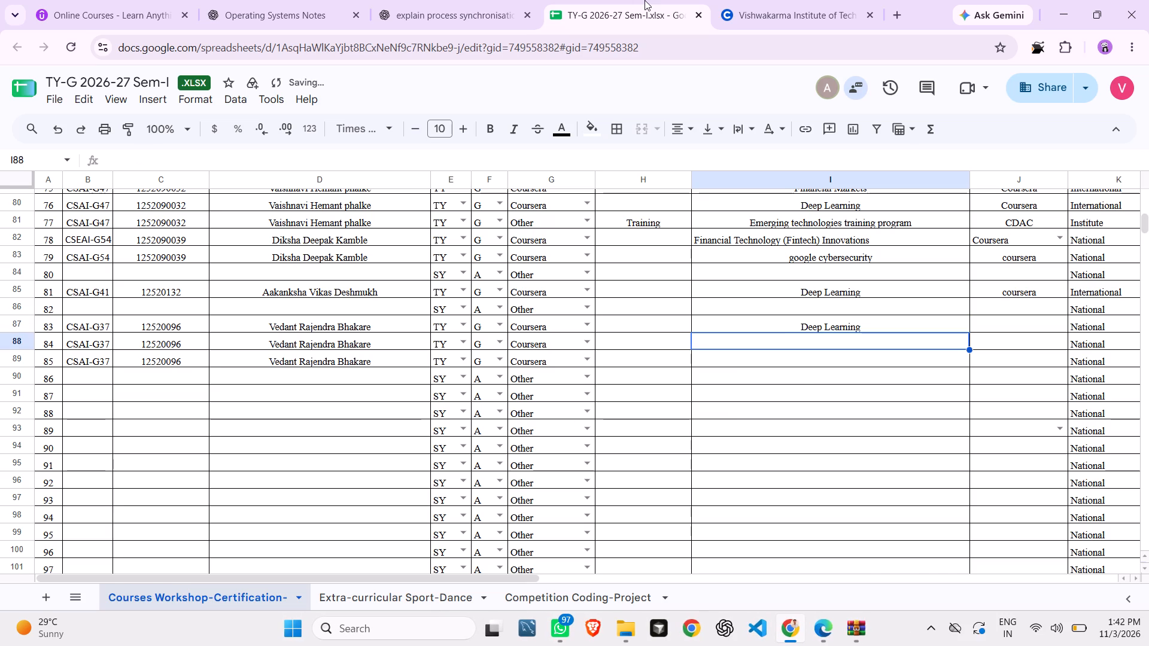
Copy "AWS Cloud Technology Consultant Professional Certificate" from the Coursera completed list into the spreadsheet's Title cell in row 88.
left_click(759, 0)
scroll(302, 374, "down", 4)
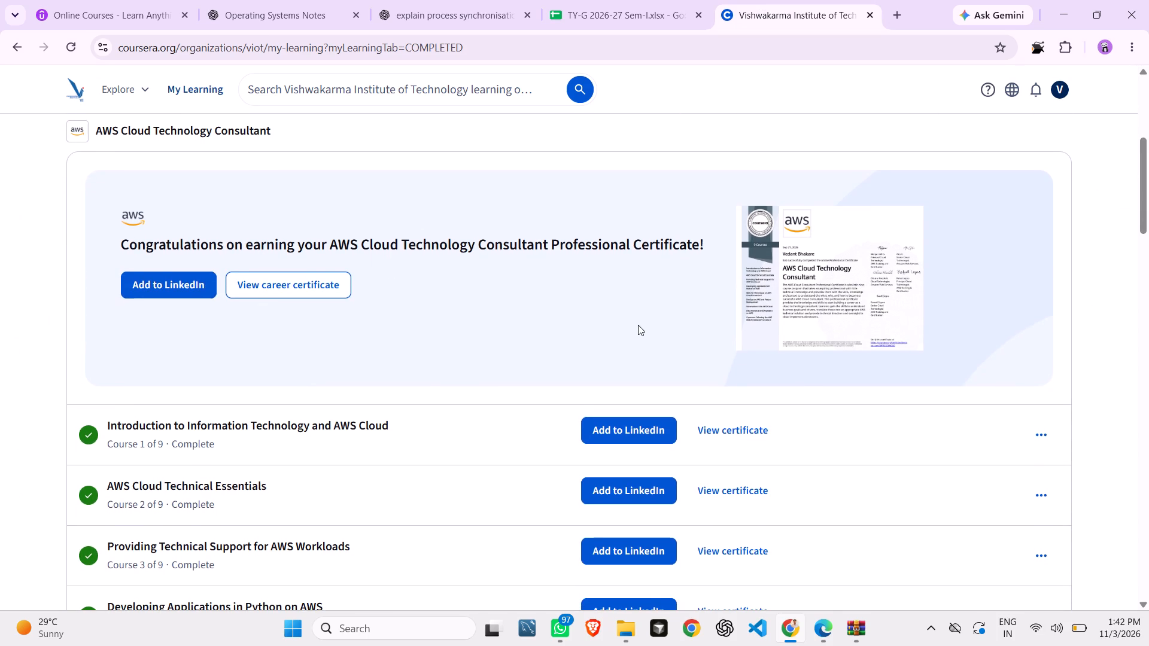
left_click_drag(330, 253, 698, 255)
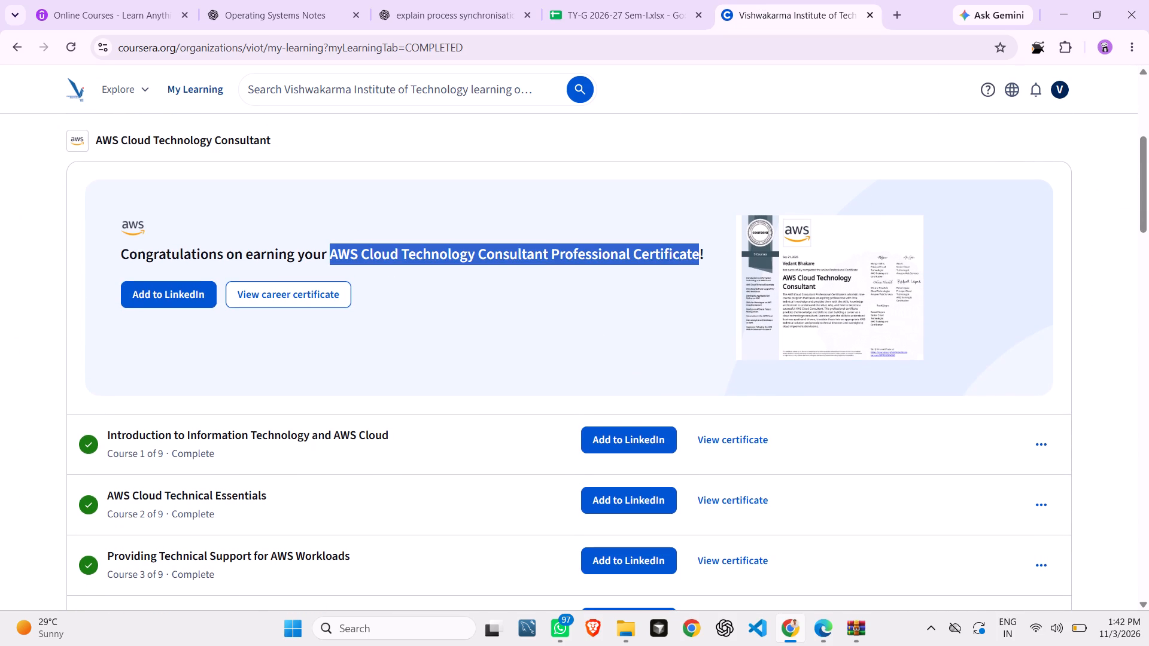
key("ctrl+c")
left_click(621, 0)
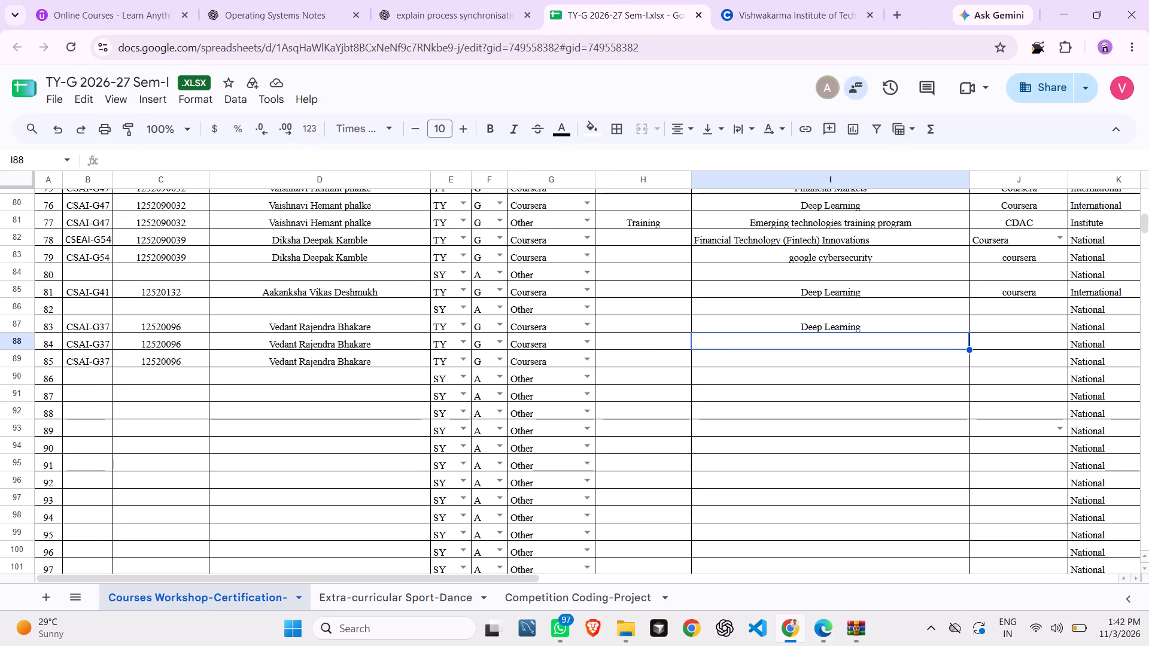
double_click(702, 345)
key("ctrl+v")
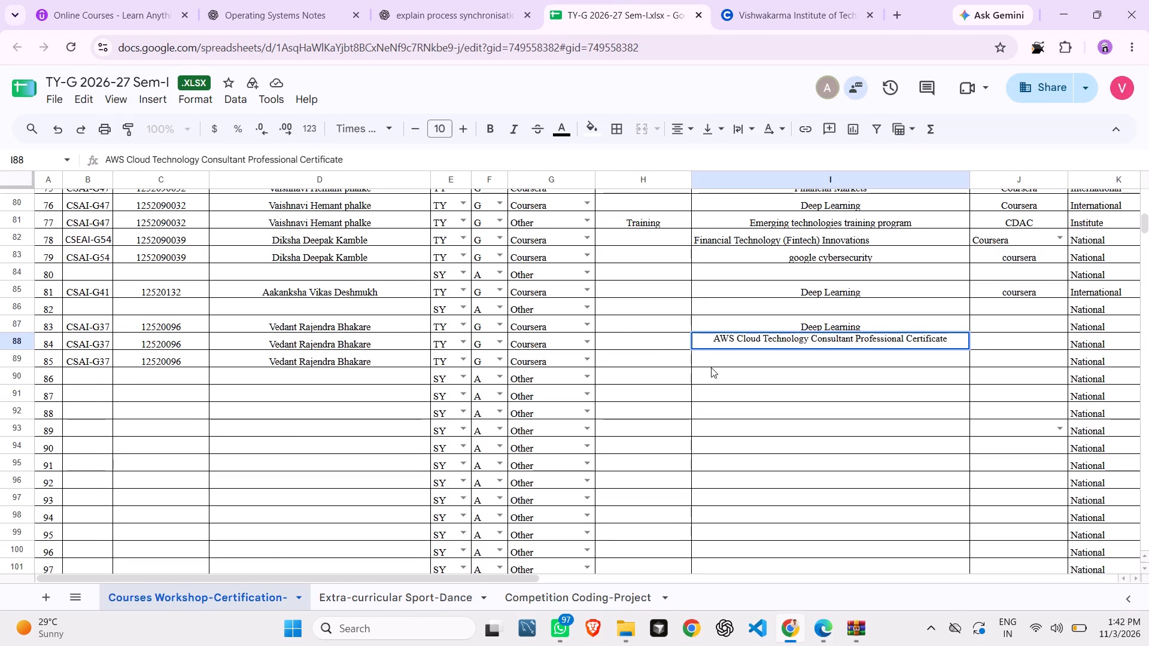
Copy "Technology & Entrepreneurship Specialization Certificate" from the Coursera completed list into the spreadsheet's Title cell in row 89.
left_click(781, 0)
scroll(442, 354, "down", 2)
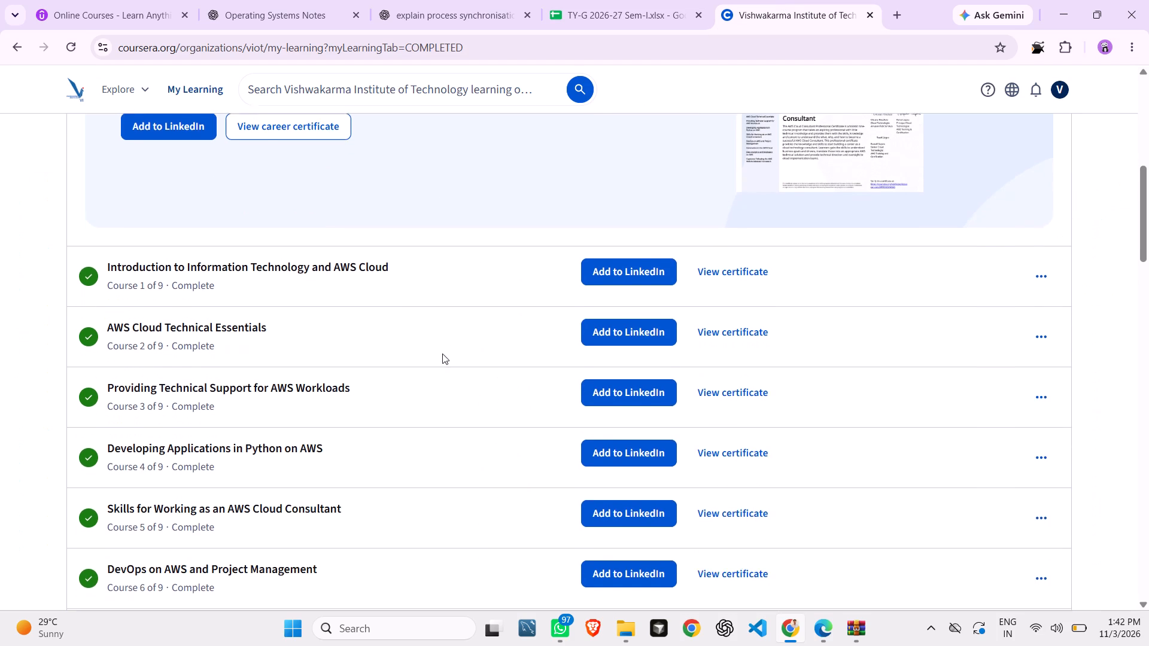
scroll(442, 354, "down", 1)
scroll(514, 356, "down", 6)
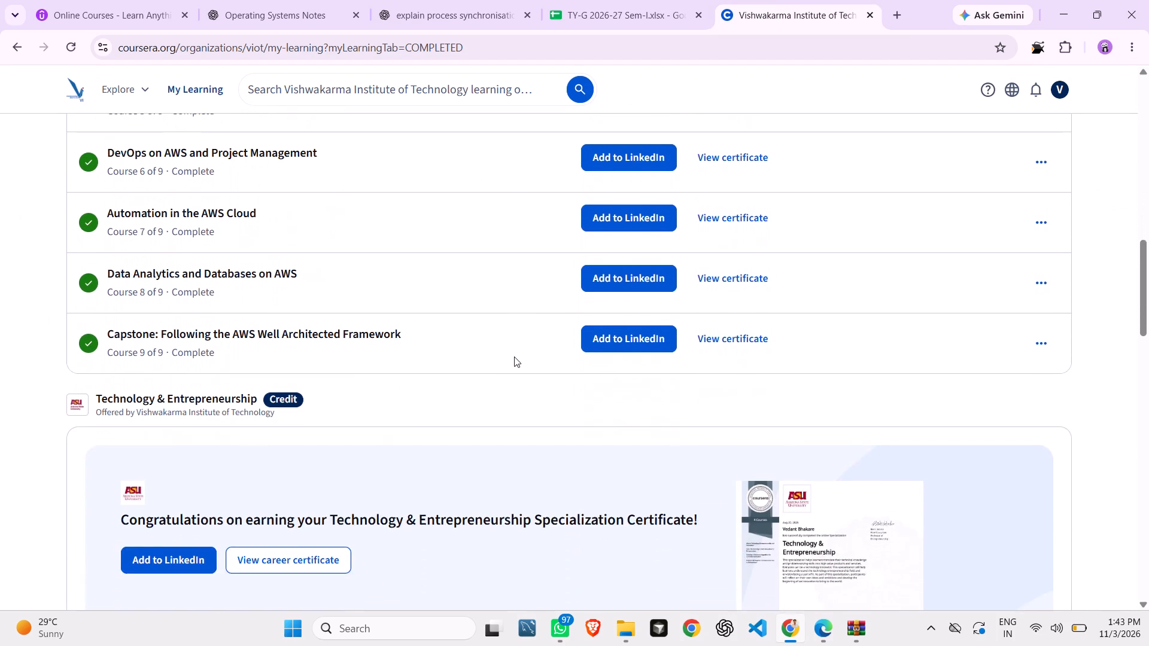
scroll(425, 412, "down", 2)
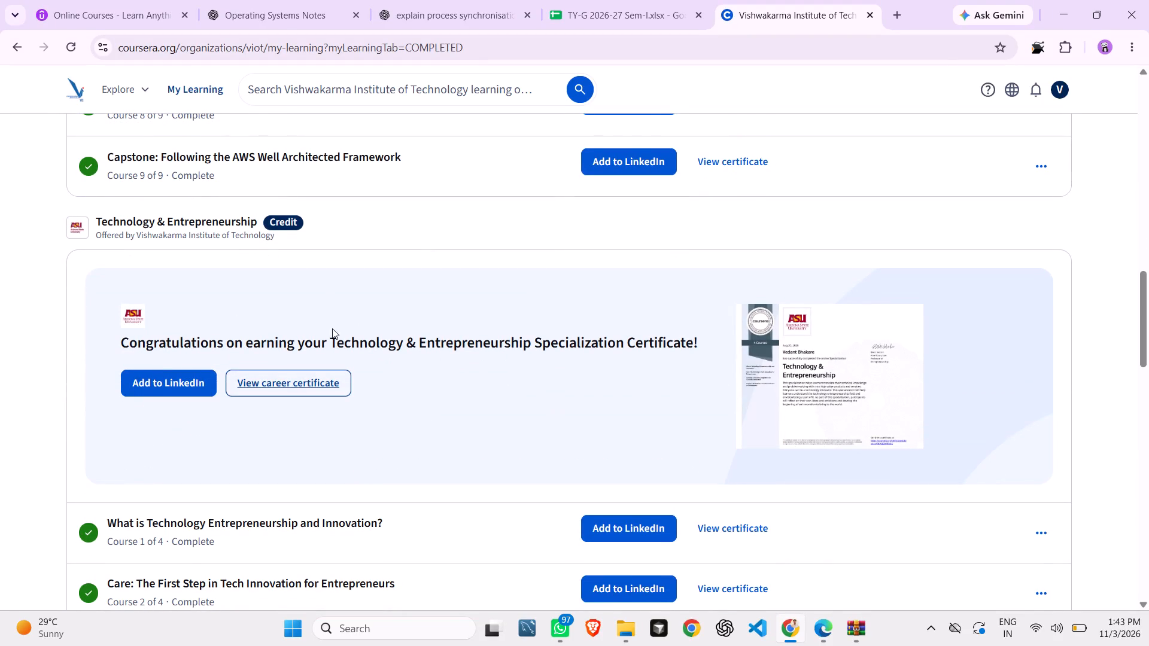
left_click_drag(331, 339, 688, 356)
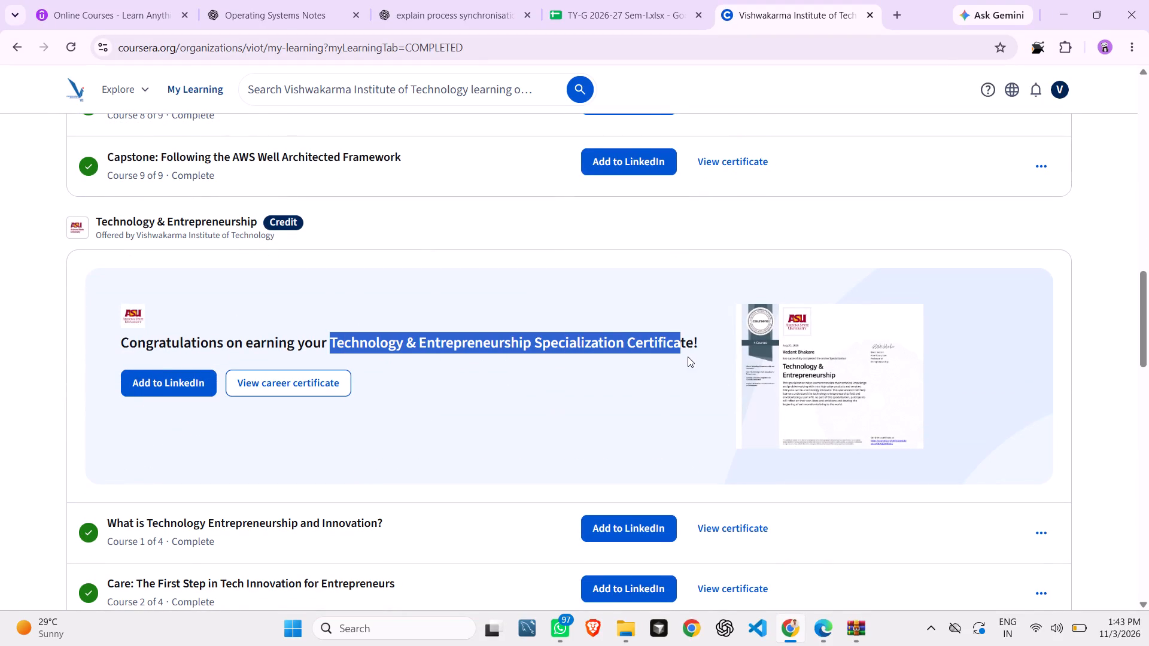
left_click_drag(688, 356, 694, 343)
key("ctrl+c")
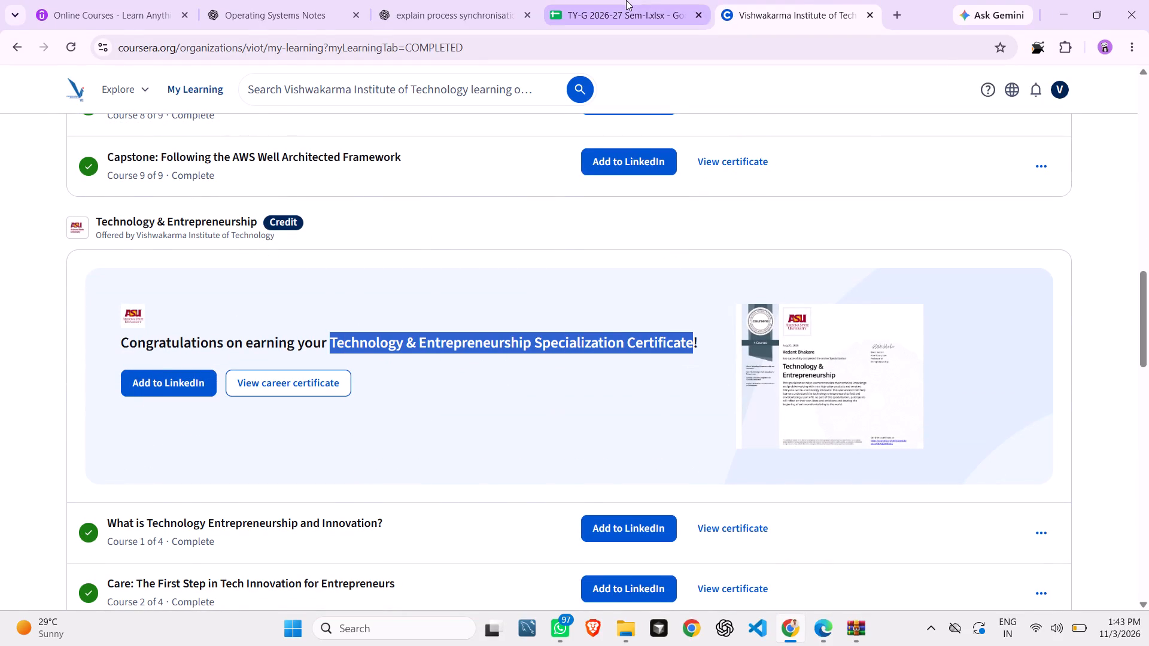
left_click(626, 0)
double_click(773, 359)
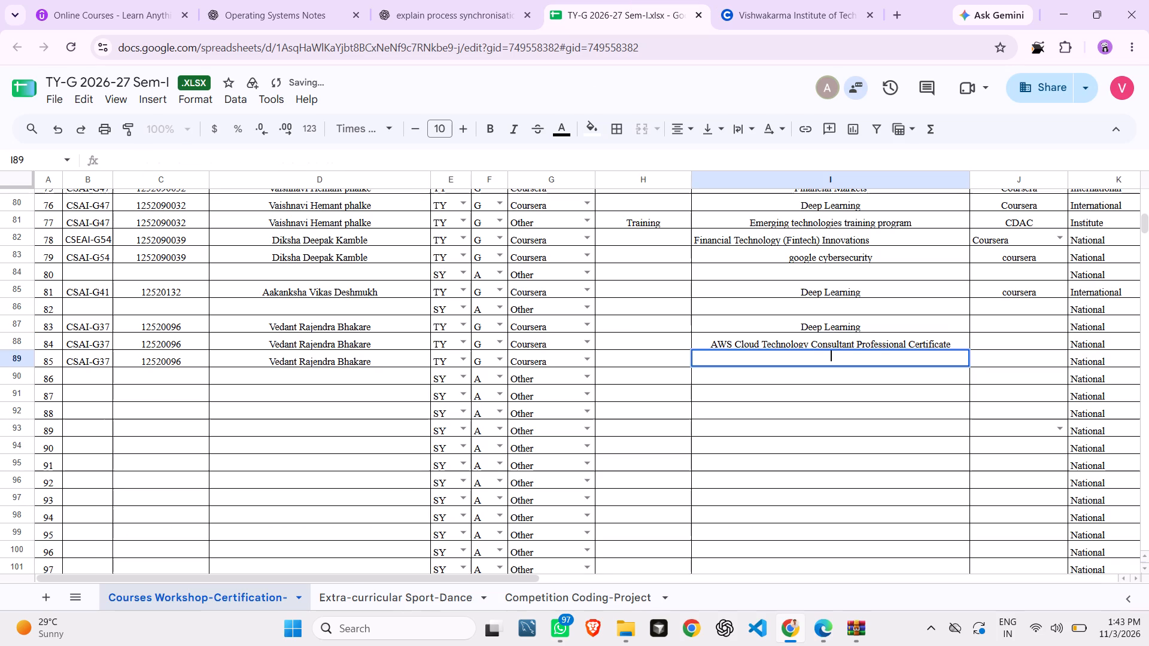
key("ctrl+v")
scroll(868, 322, "up", 3)
scroll(868, 322, "down", 1)
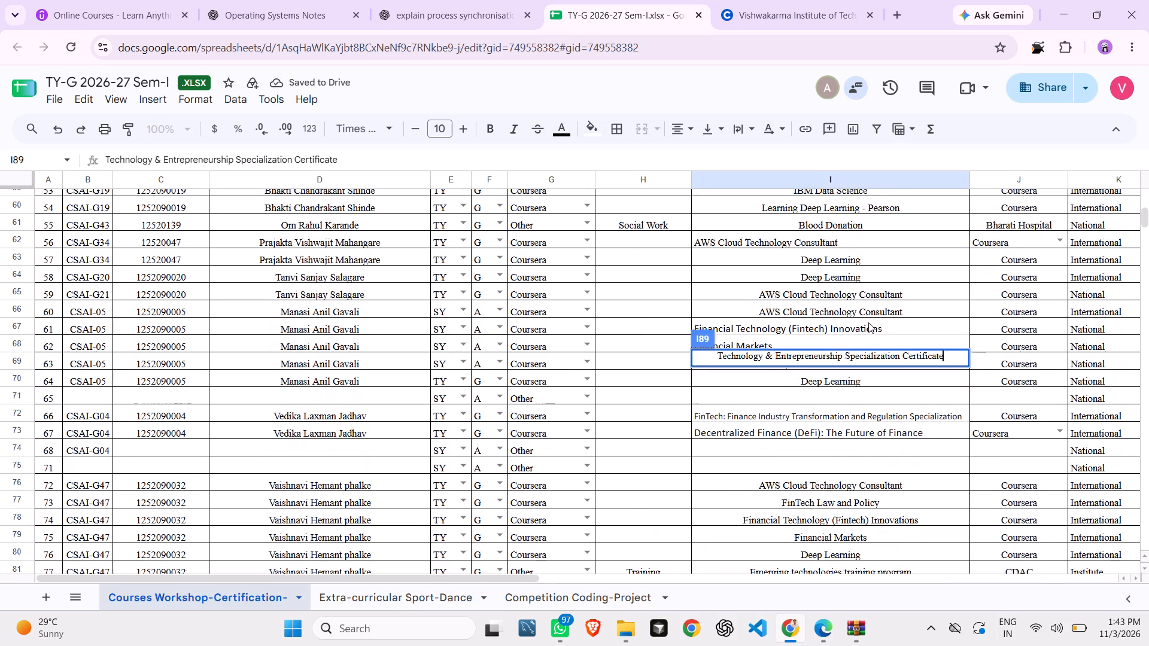
scroll(868, 322, "down", 1)
scroll(868, 322, "left", 1)
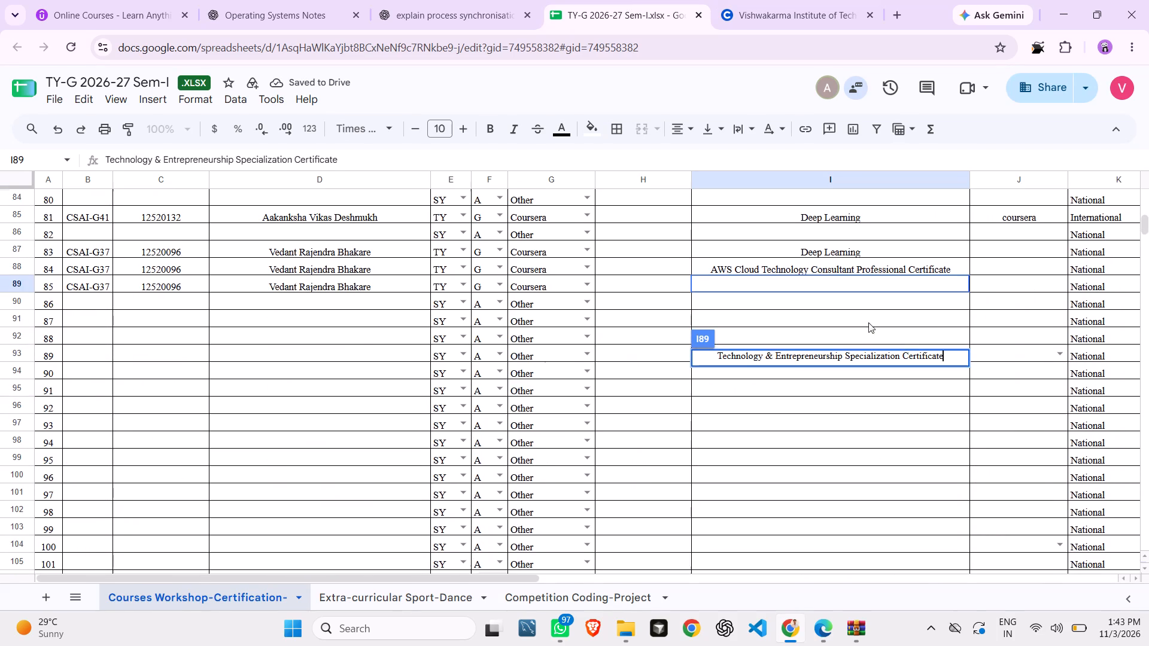
left_click(756, 281)
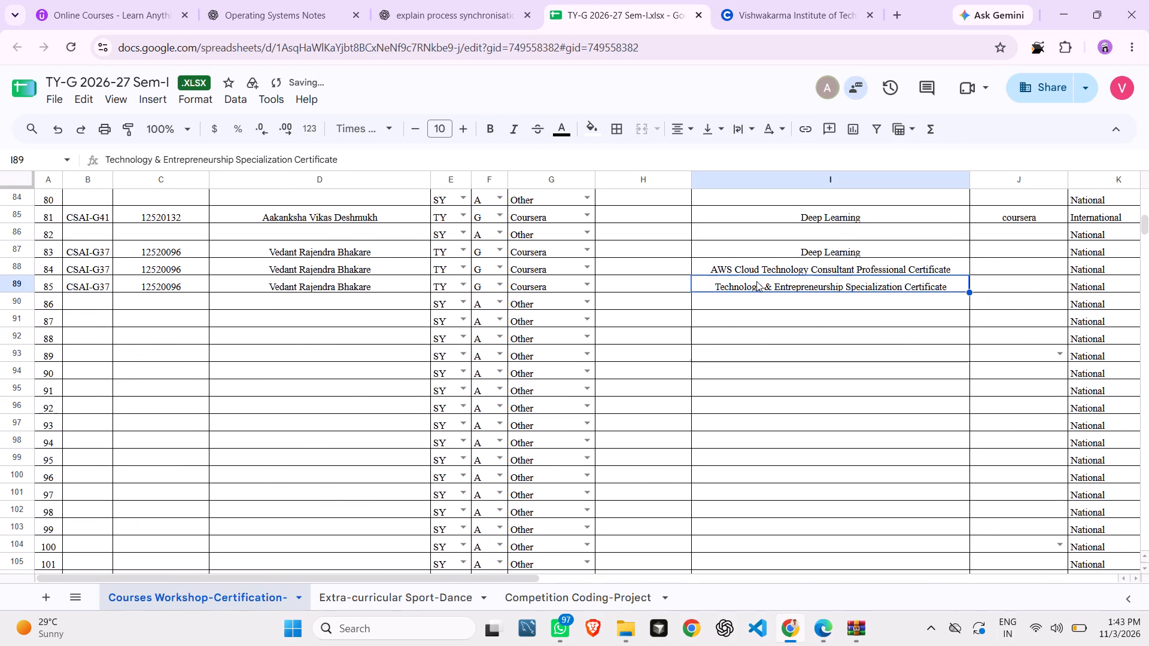
Check the column headers and enter "Coursera" as the Organizing Institute Name in row 87.
scroll(940, 294, "left", 3)
scroll(872, 253, "up", 4)
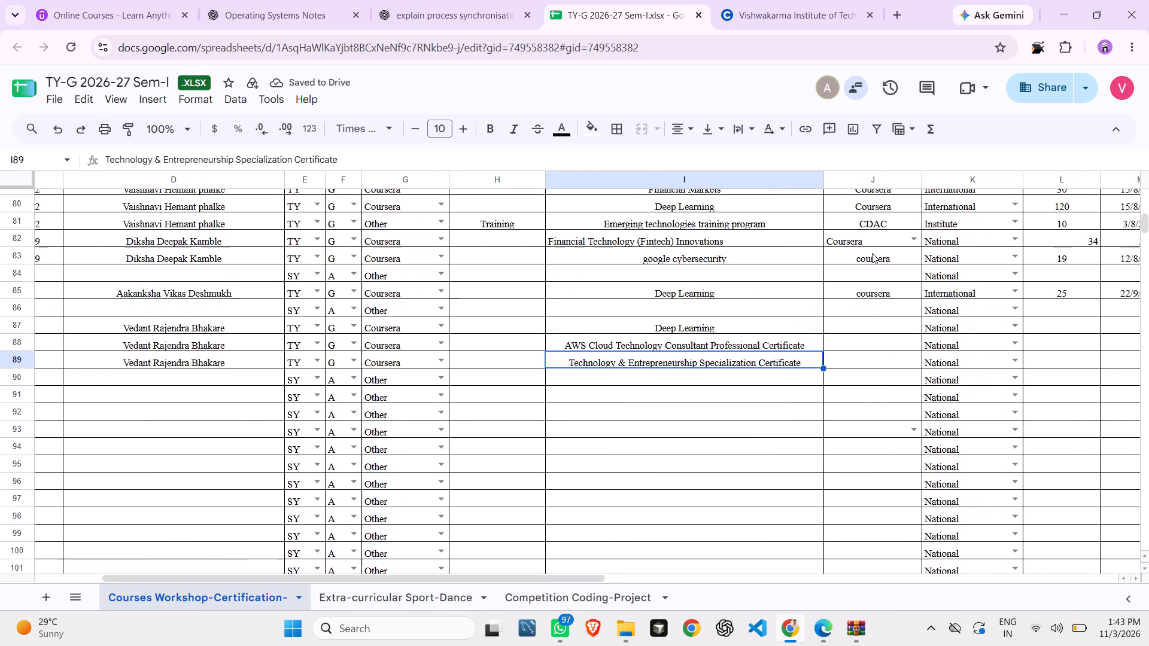
scroll(872, 253, "up", 11)
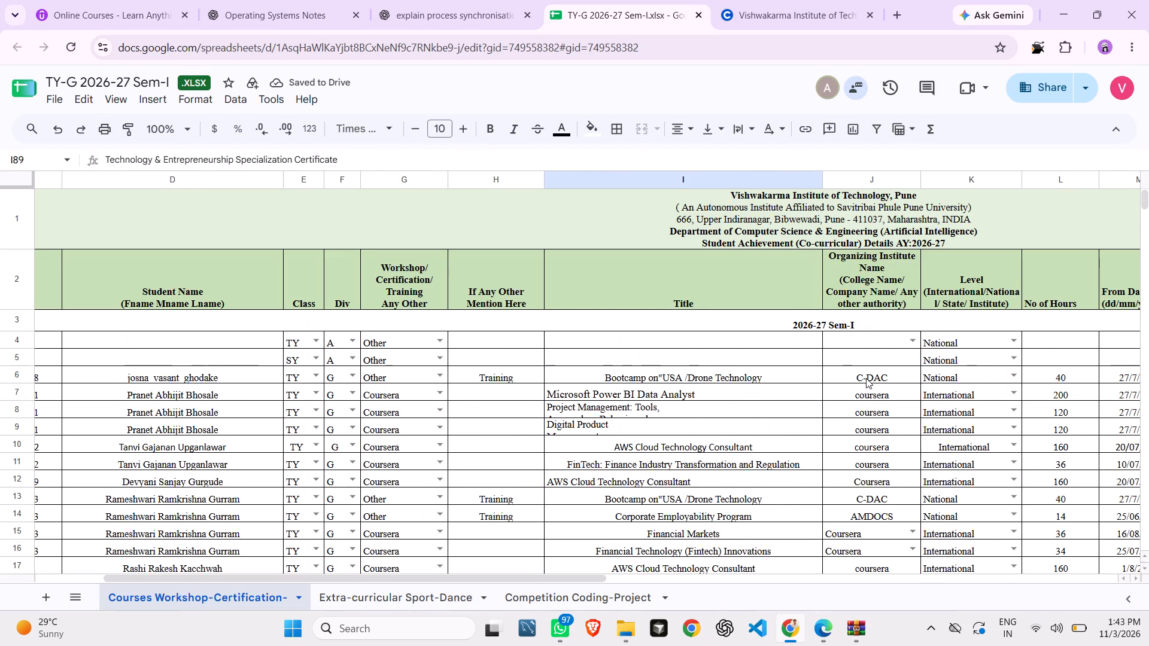
scroll(884, 395, "down", 15)
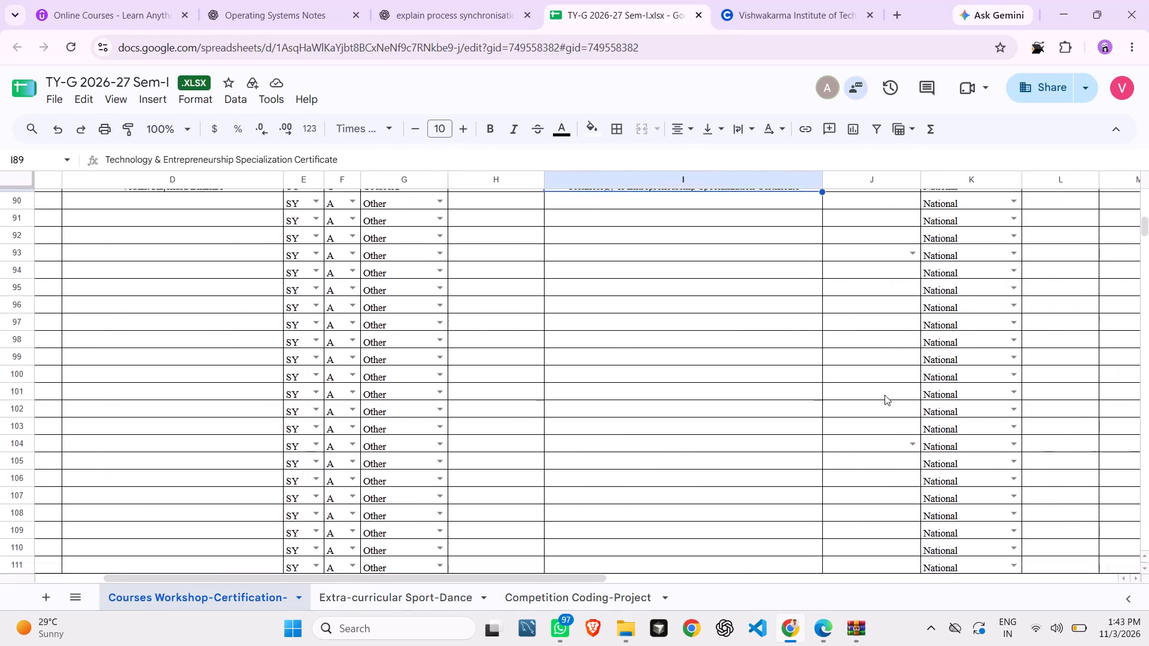
scroll(884, 395, "up", 4)
double_click(867, 310)
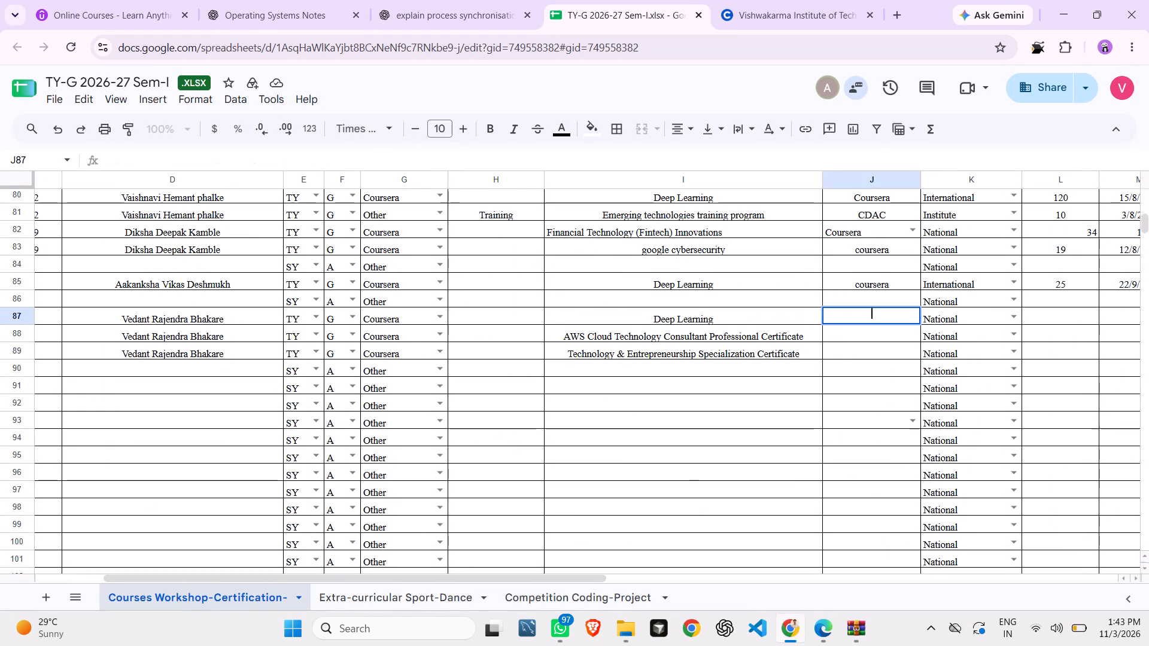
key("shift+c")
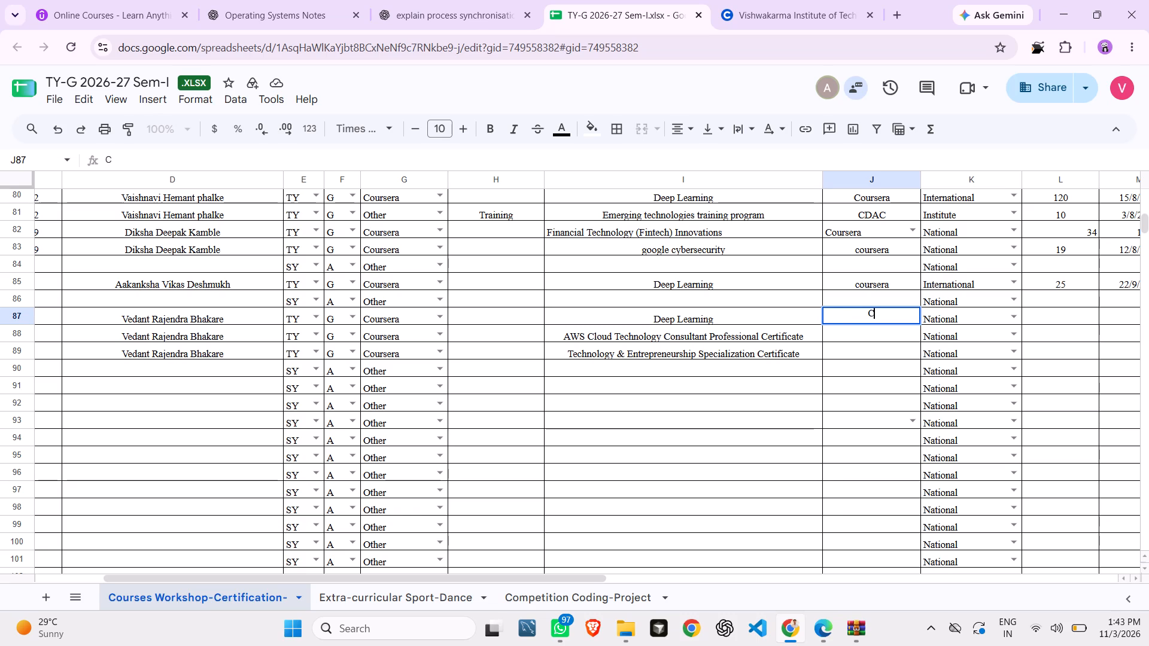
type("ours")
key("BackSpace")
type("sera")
Copy "Coursera" from row 87's Organizing Institute Name into the same column for rows 88 and 89.
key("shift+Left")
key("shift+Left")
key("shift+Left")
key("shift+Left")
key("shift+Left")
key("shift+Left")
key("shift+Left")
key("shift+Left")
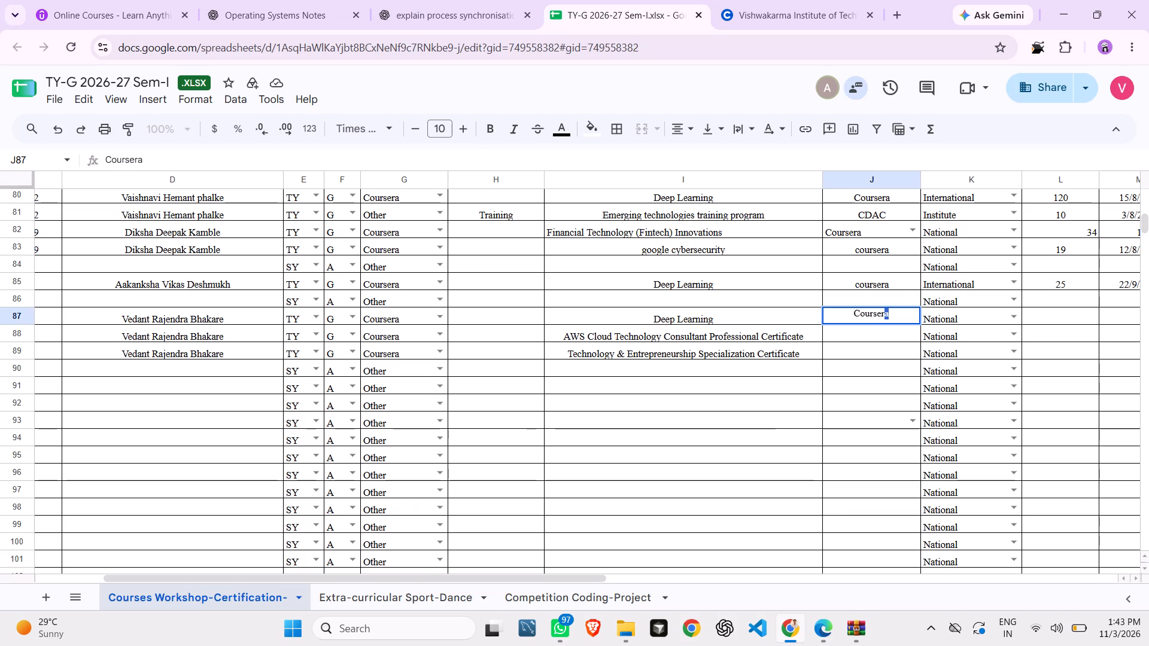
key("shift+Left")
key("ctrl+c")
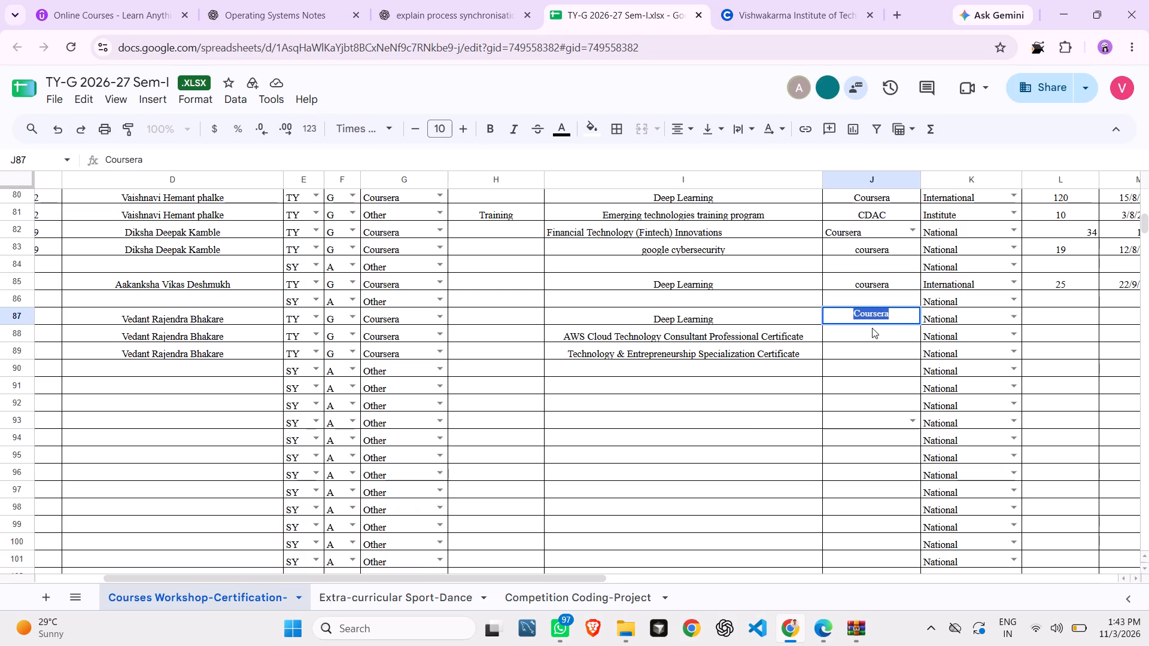
double_click(872, 328)
key("ctrl+v")
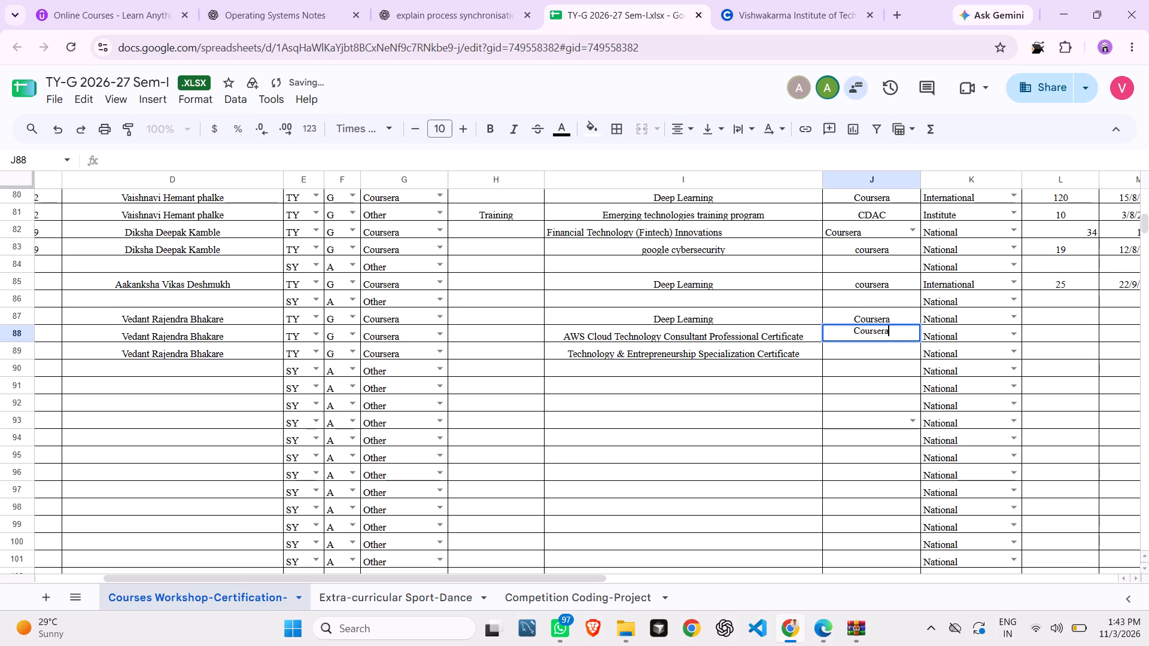
key("Down")
left_click(876, 352)
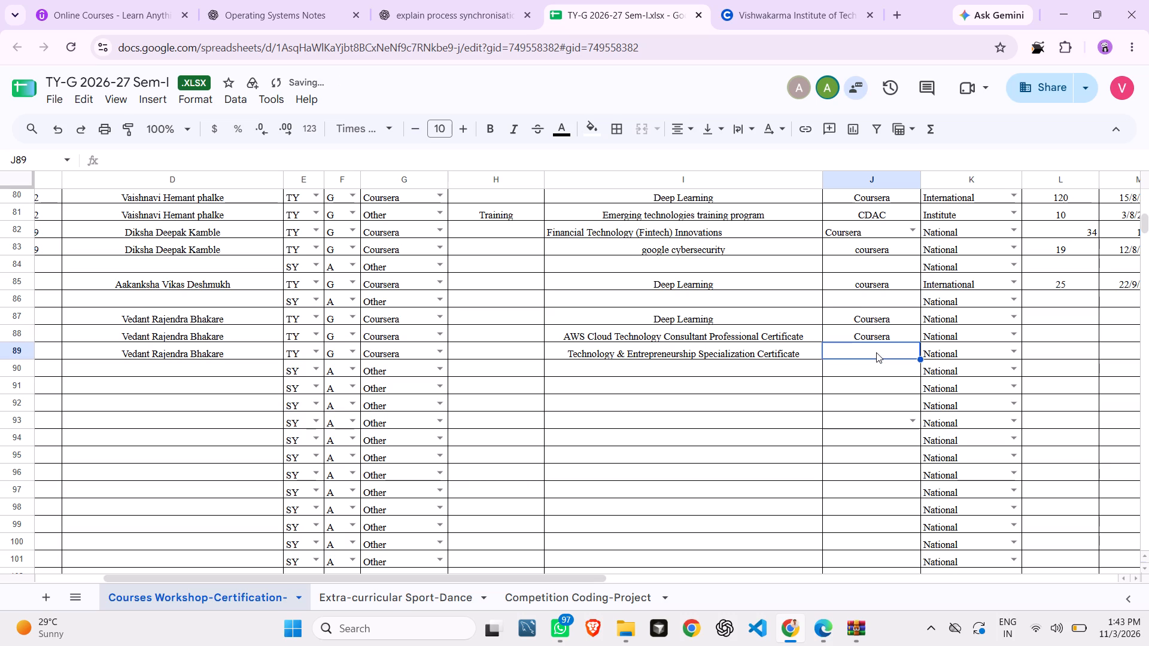
key("ctrl+v")
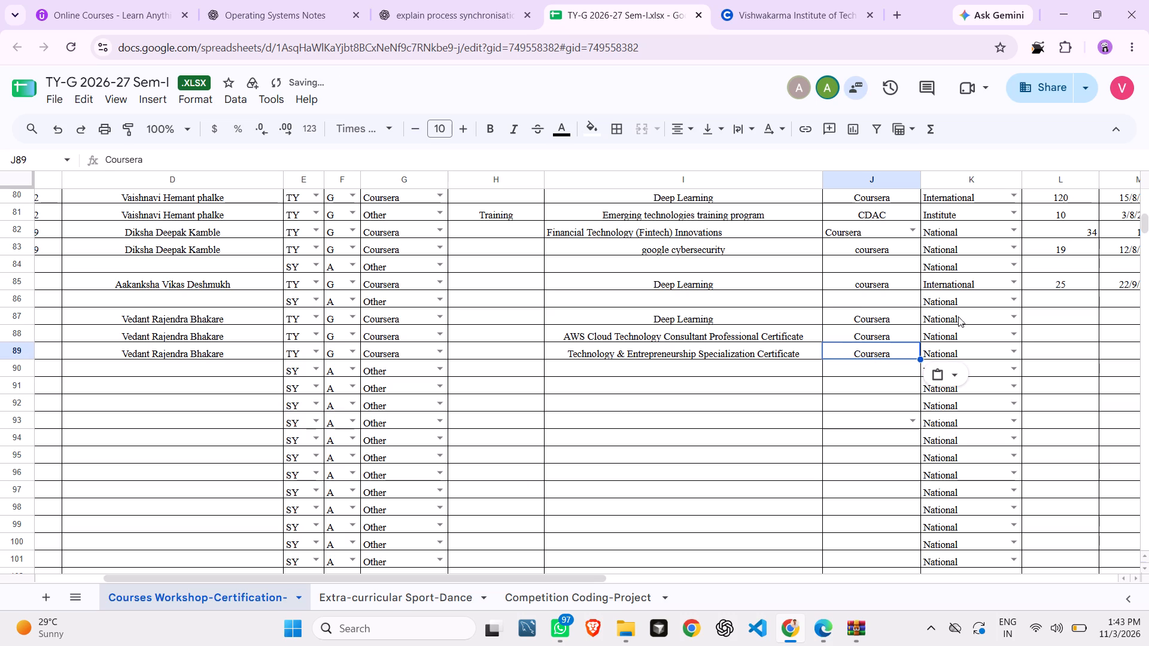
Set the Level to International for the student's three Coursera records in rows 87, 88 and 89.
left_click(1012, 318)
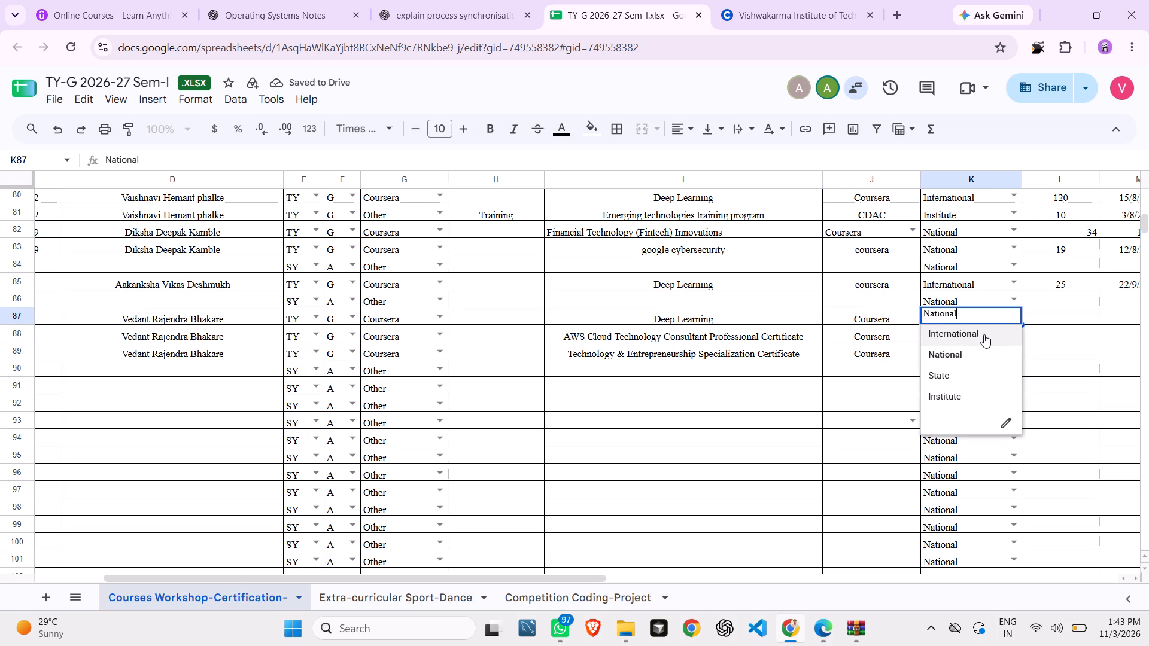
left_click(983, 334)
left_click(1014, 336)
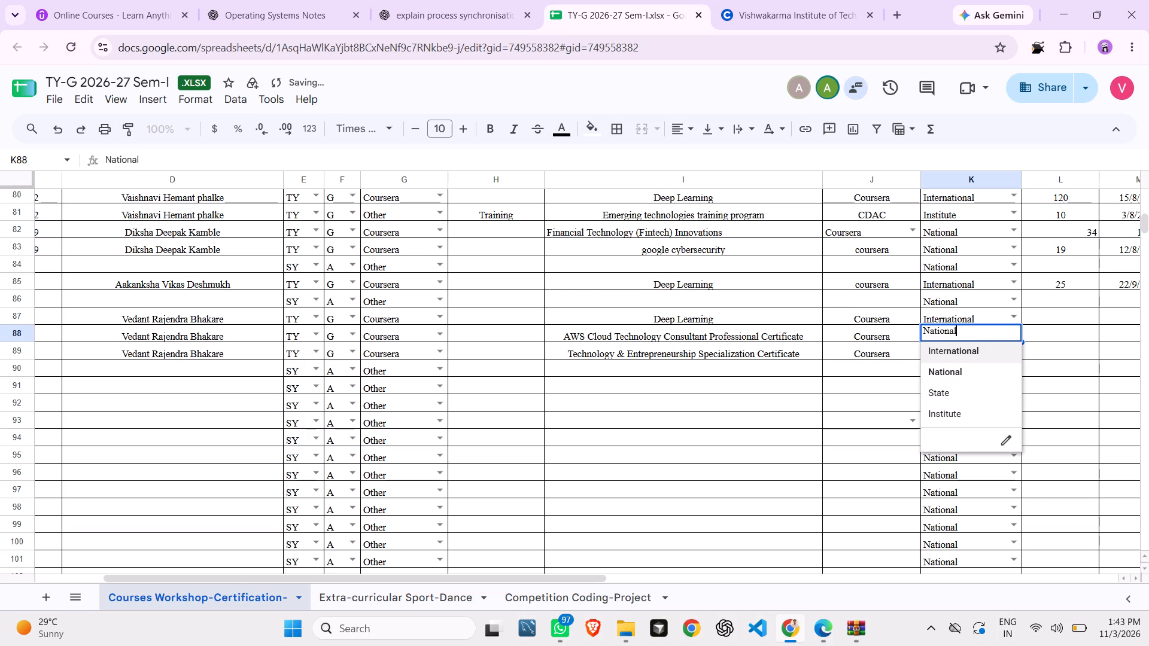
left_click(965, 355)
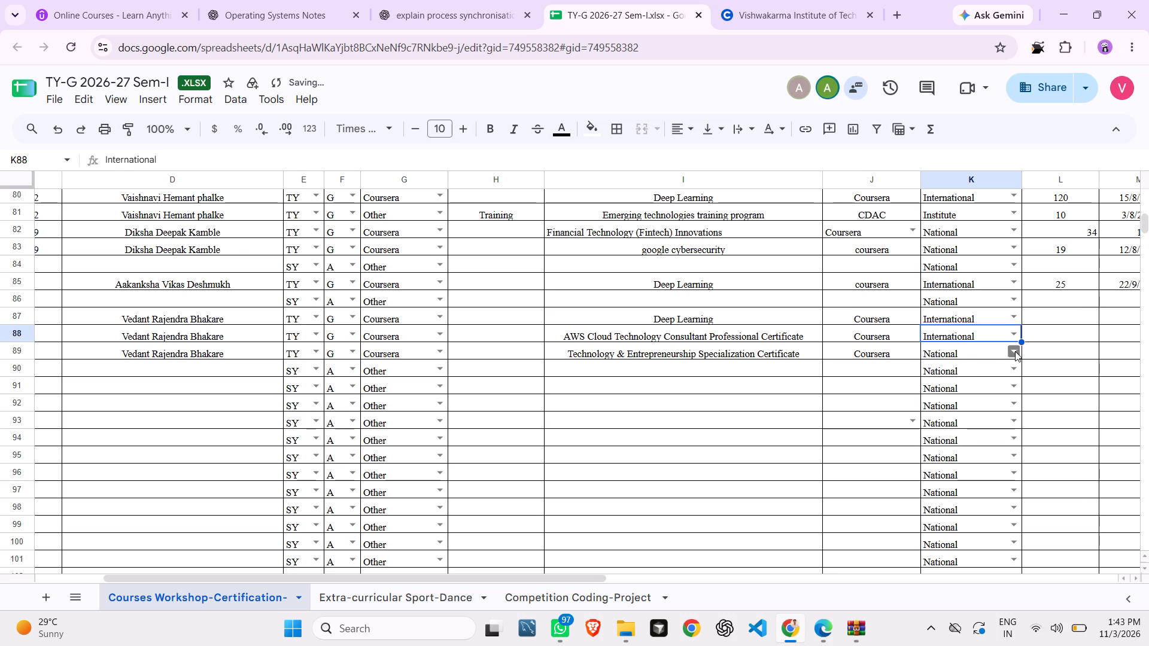
left_click(1015, 351)
left_click(956, 373)
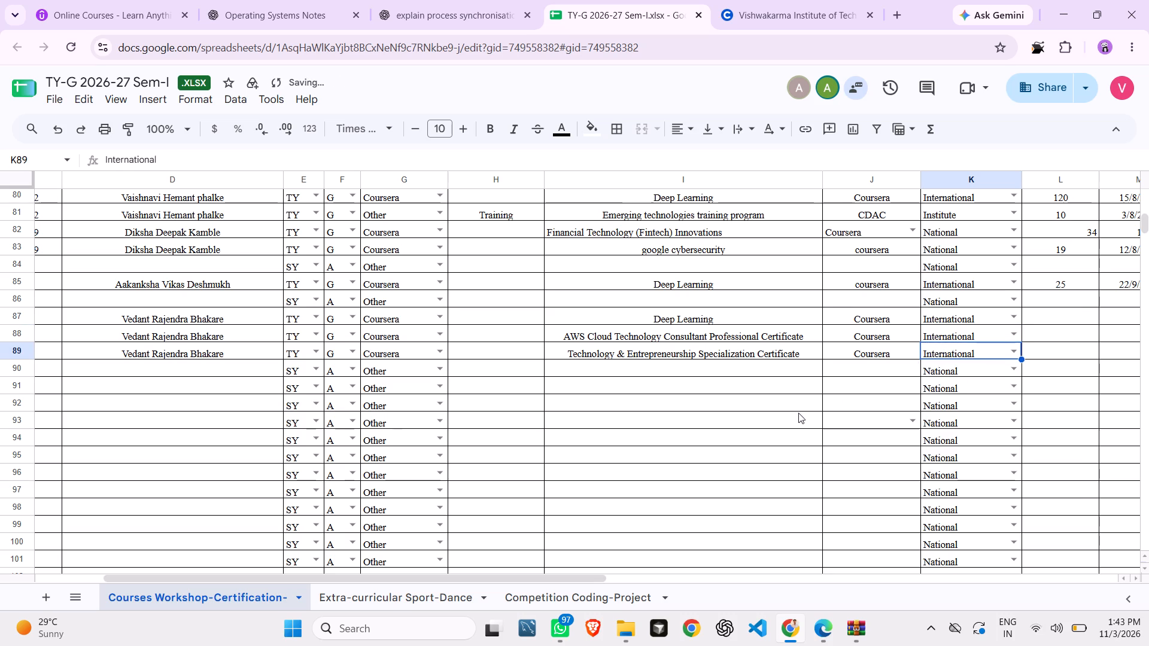
Check the column headers at the top of the sheet and select row 87's No of Hours cell.
scroll(798, 413, "up", 10)
scroll(798, 413, "down", 1)
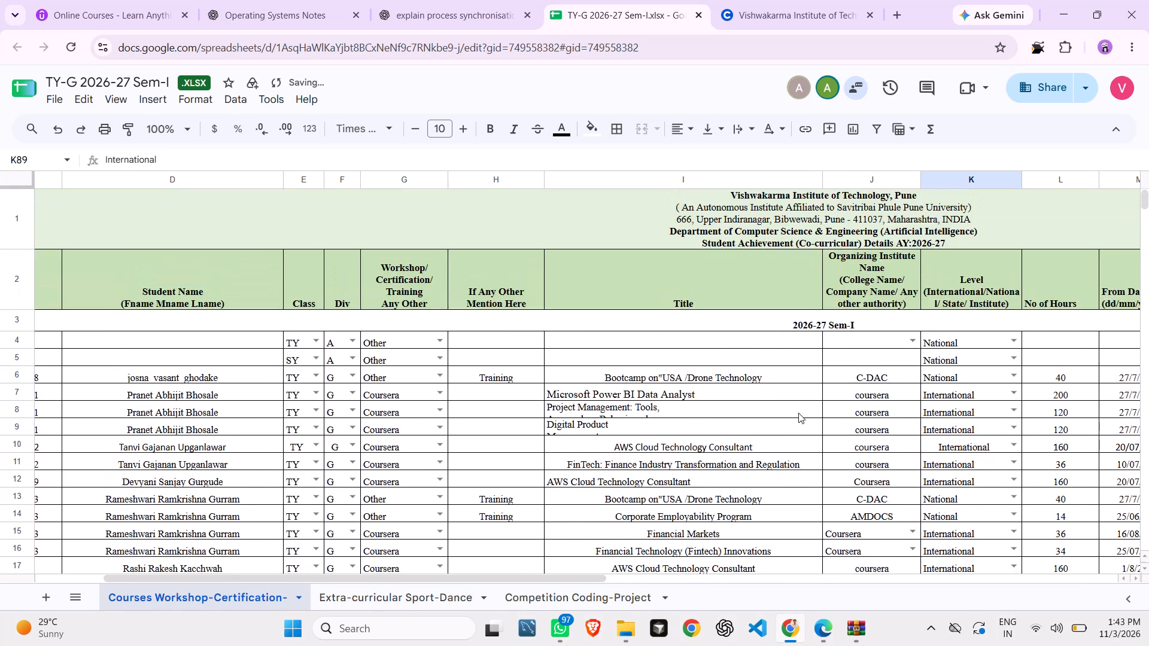
scroll(798, 413, "down", 1)
scroll(798, 413, "up", 8)
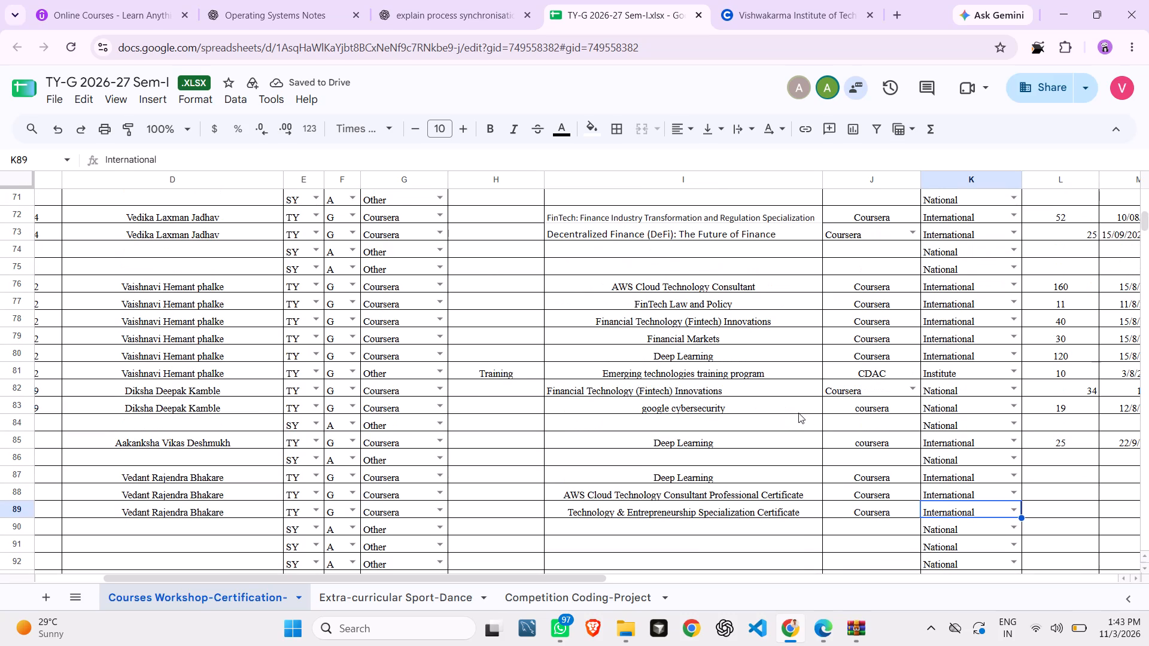
scroll(1001, 442, "left", 2)
left_click(925, 474)
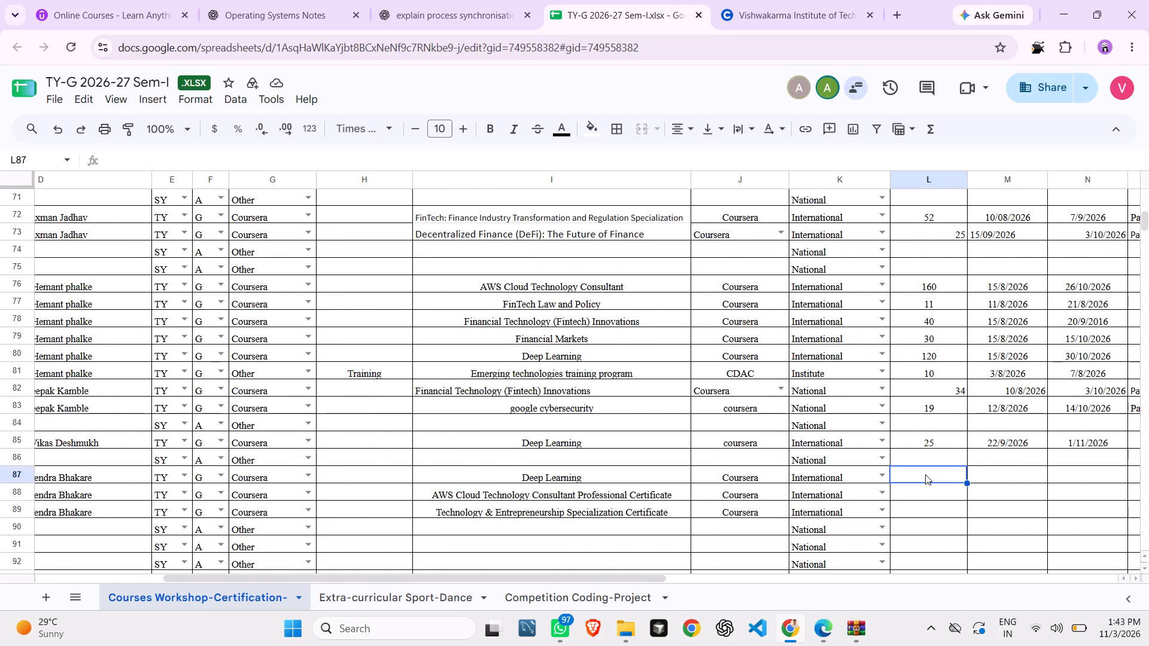
Open the AWS Cloud Technology Consultant program page from the Coursera completed list.
left_click(790, 0)
scroll(364, 374, "up", 1)
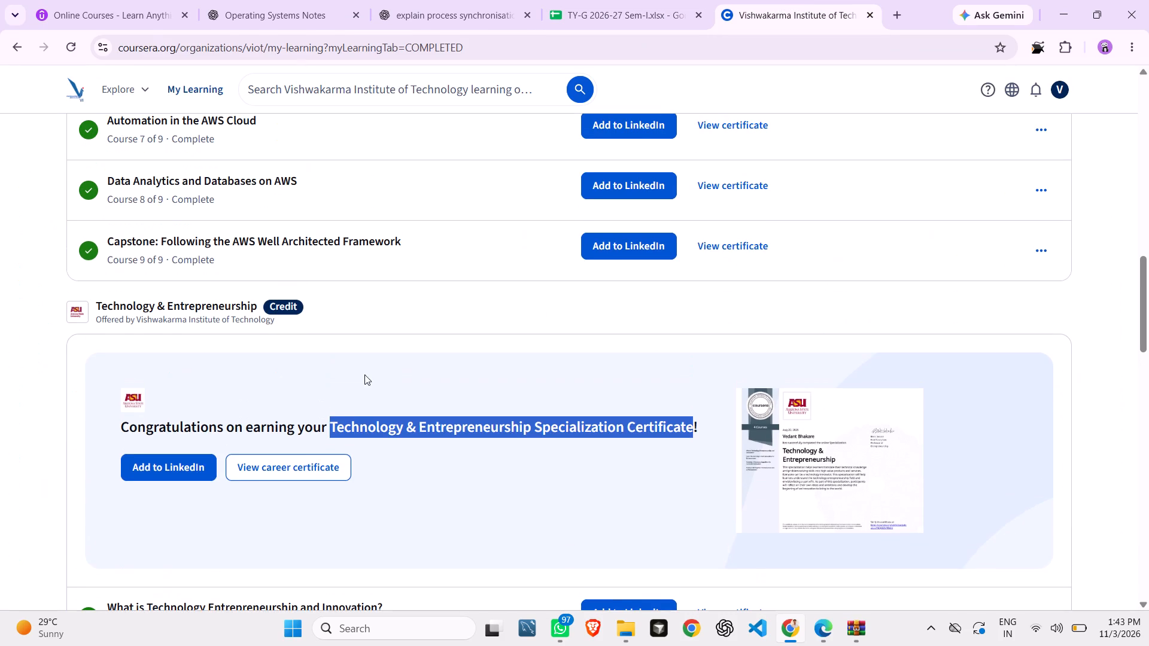
scroll(364, 374, "up", 1)
scroll(206, 306, "up", 2)
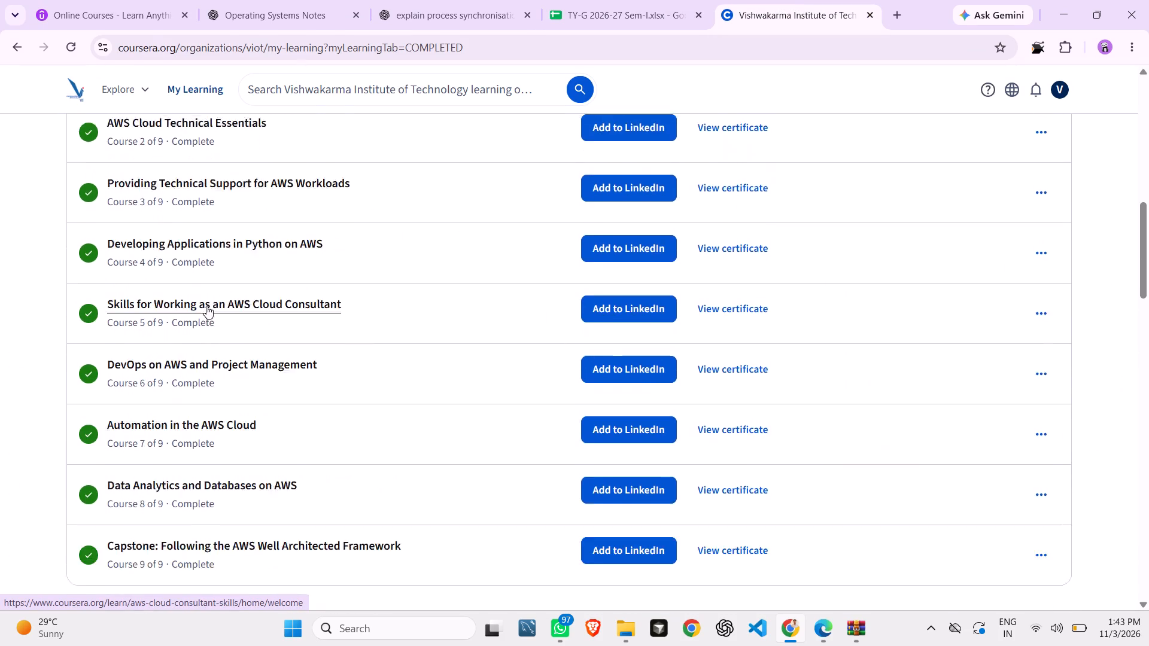
scroll(206, 306, "up", 5)
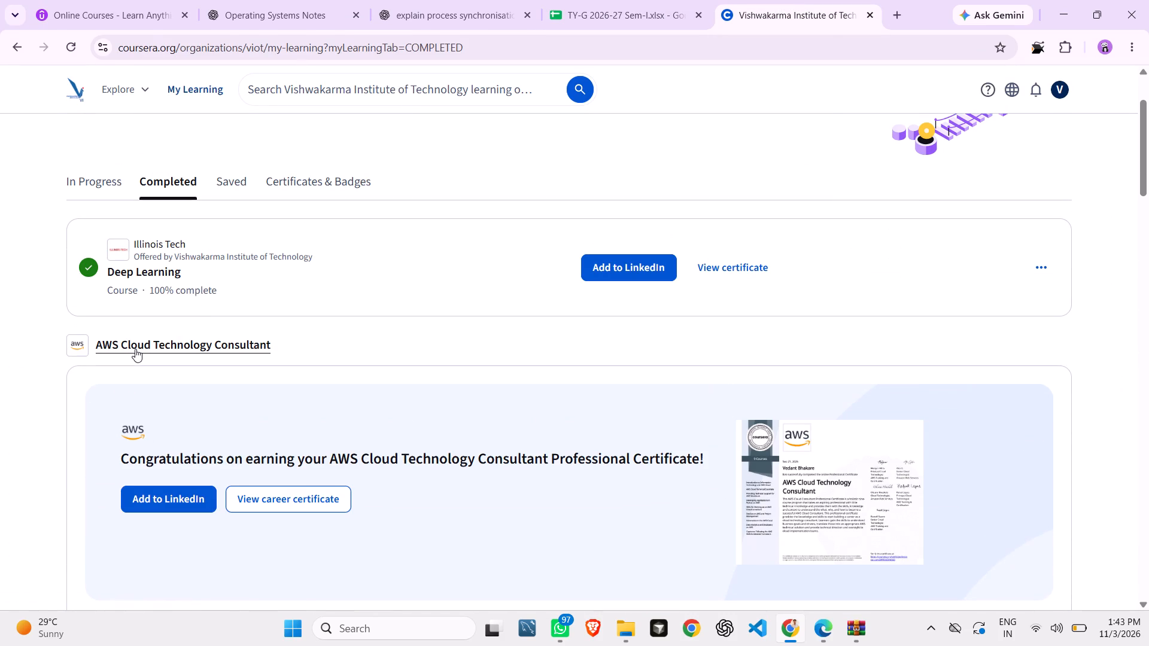
left_click(137, 349)
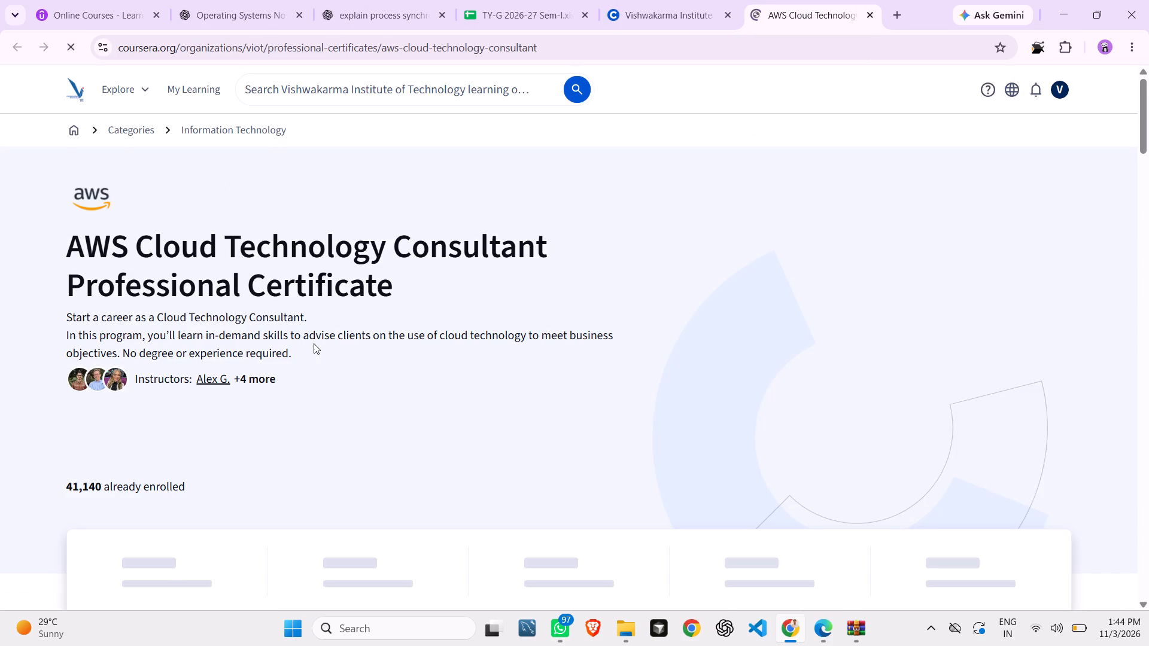
Examine the AWS certificate page's overview, course series and instructors for the program's duration in hours.
scroll(314, 343, "down", 6)
scroll(314, 343, "up", 1)
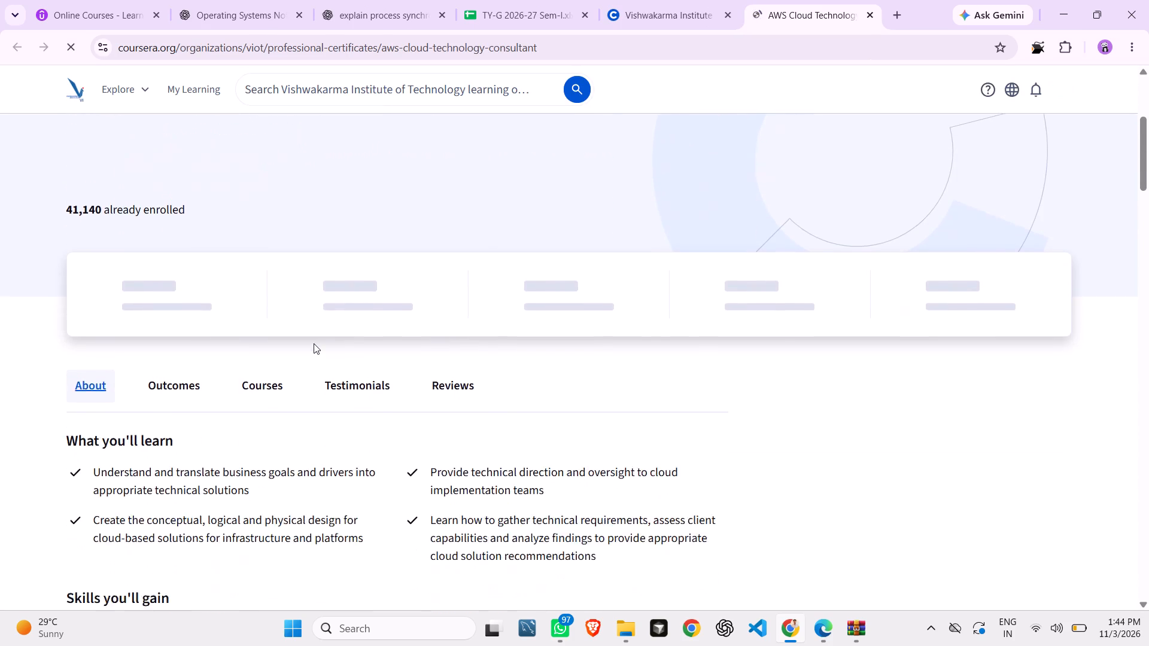
scroll(314, 343, "up", 1)
scroll(336, 367, "down", 1)
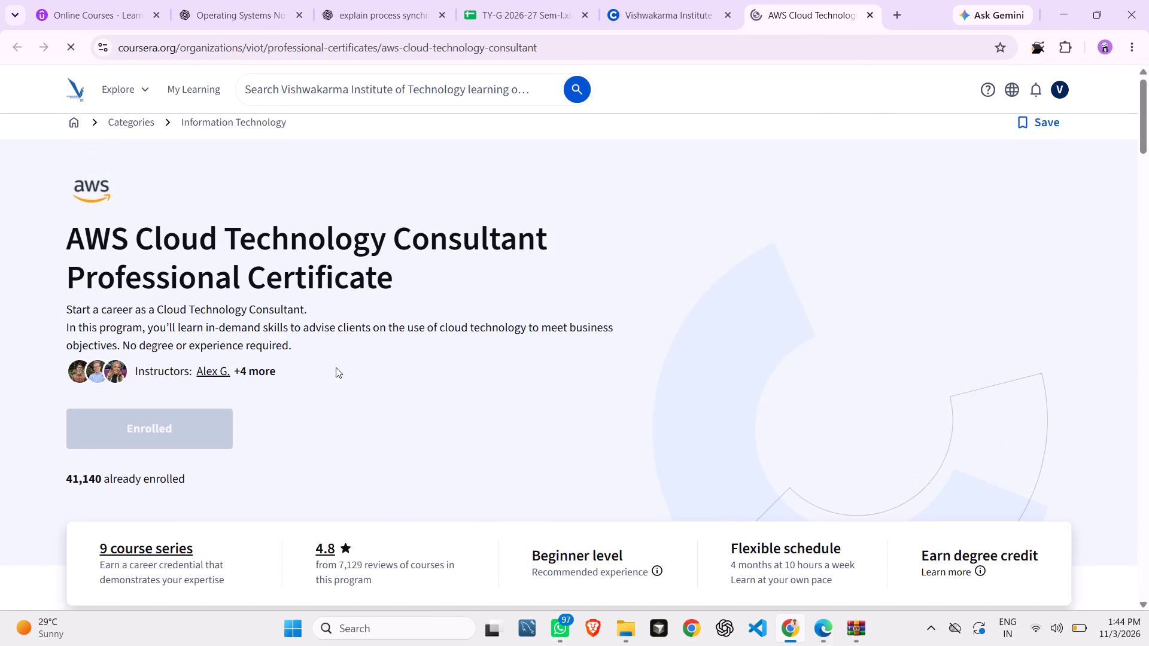
scroll(336, 367, "down", 1)
scroll(353, 464, "down", 3)
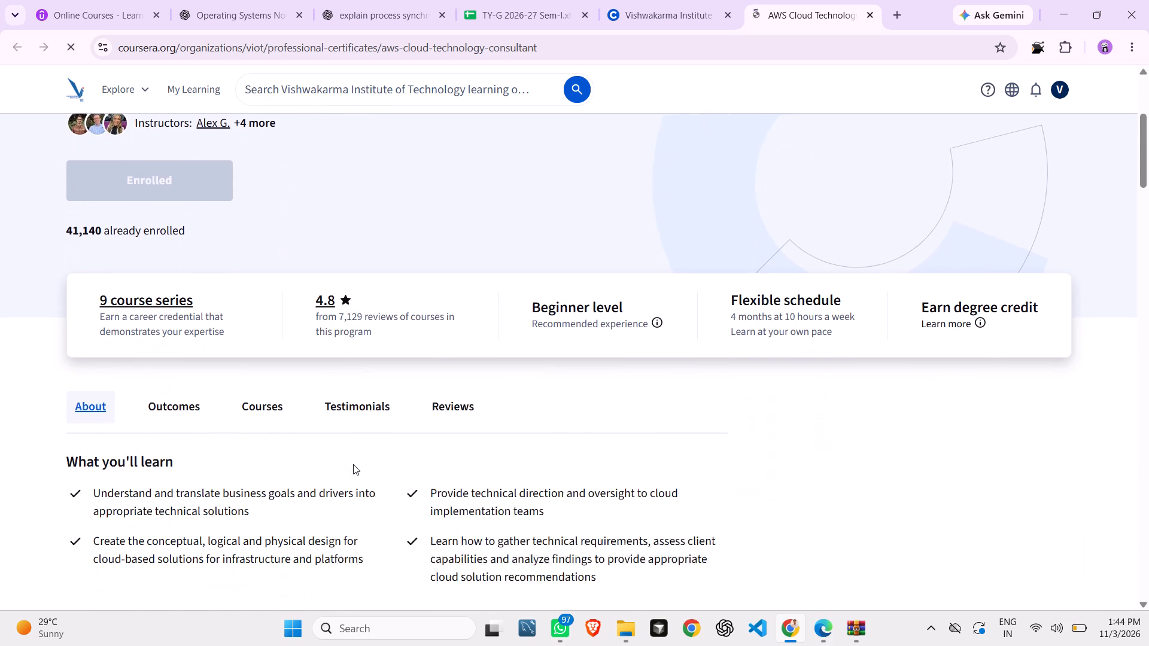
scroll(353, 464, "down", 7)
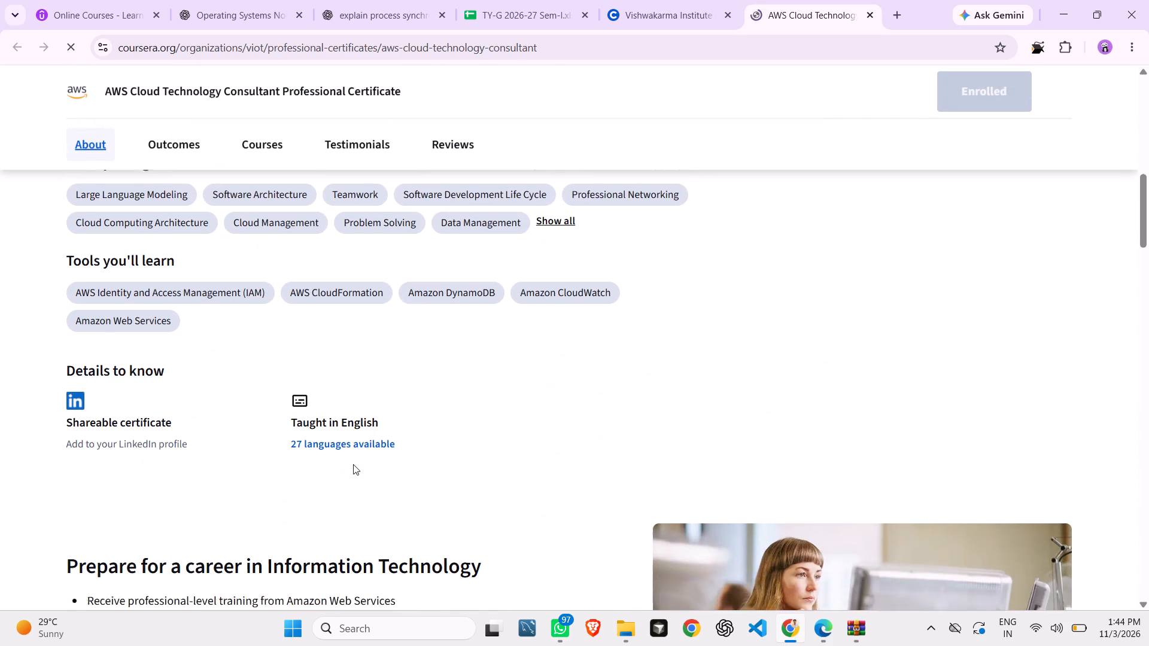
scroll(353, 464, "down", 6)
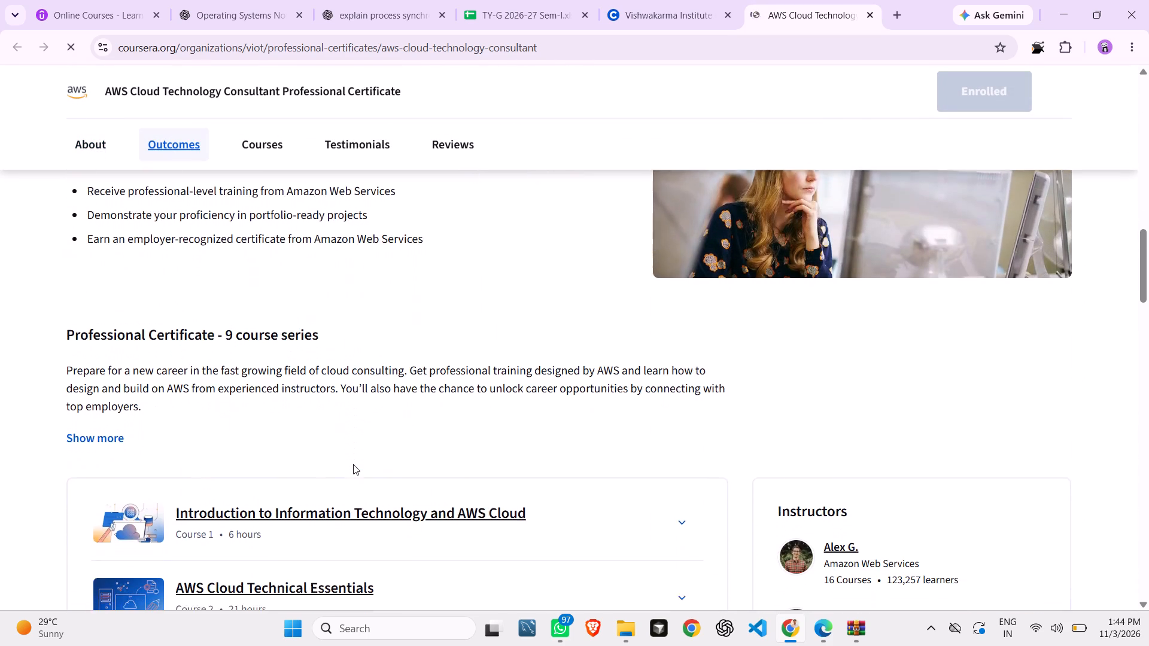
scroll(353, 464, "down", 5)
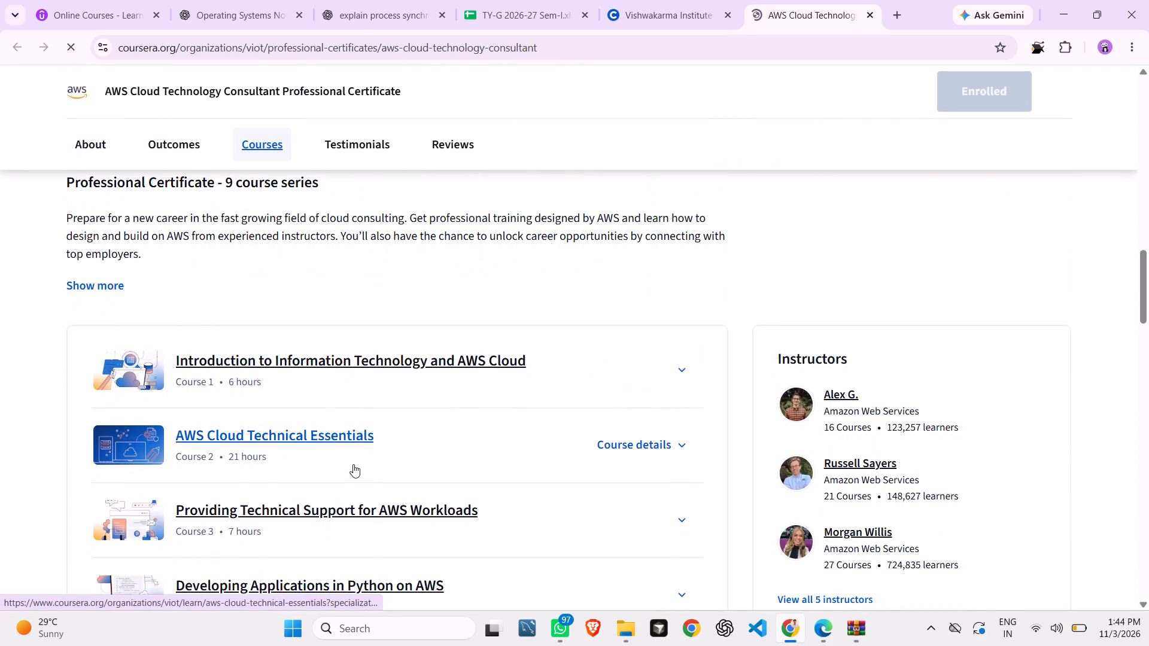
scroll(353, 464, "down", 6)
scroll(353, 464, "up", 7)
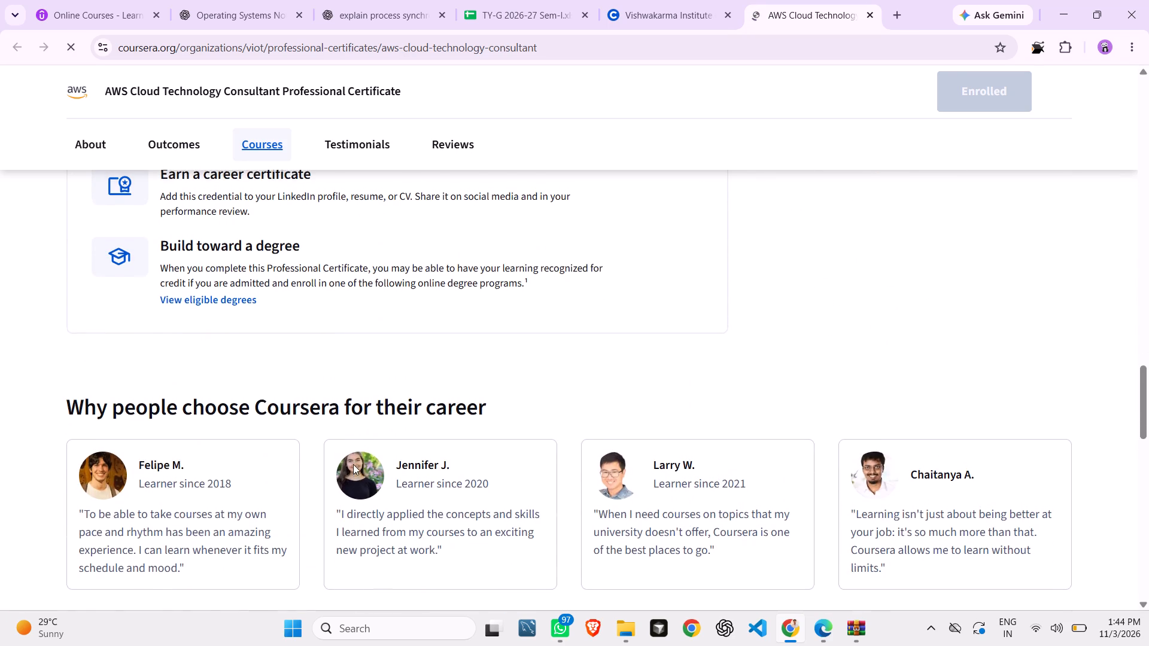
scroll(353, 464, "up", 4)
left_click(260, 385)
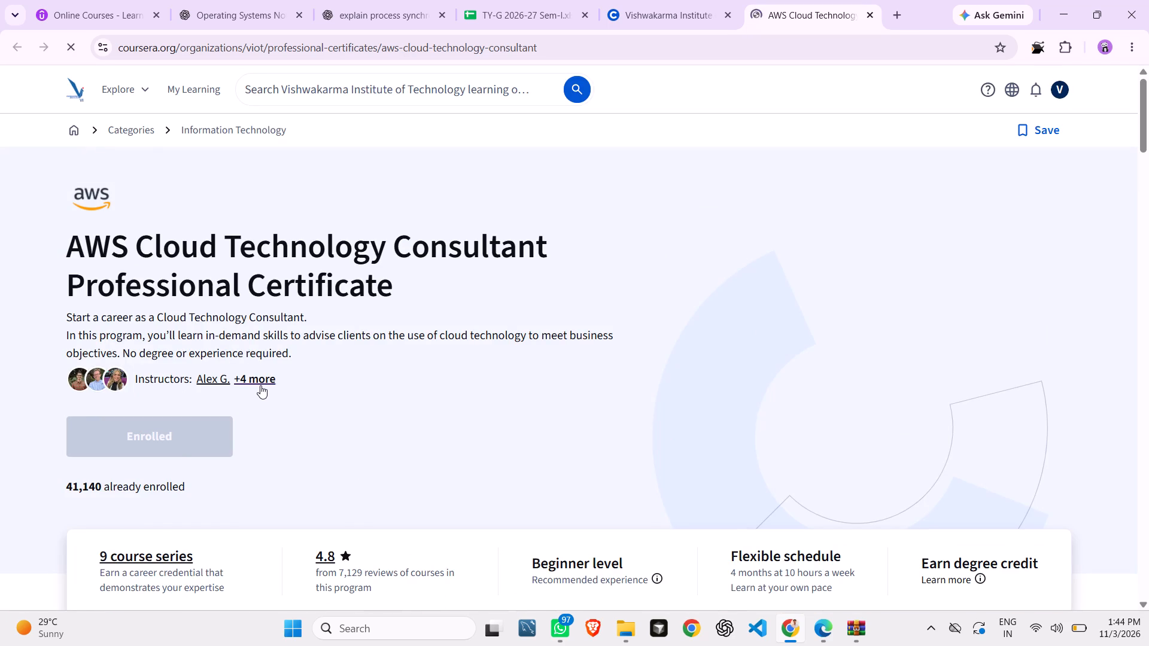
left_click(888, 199)
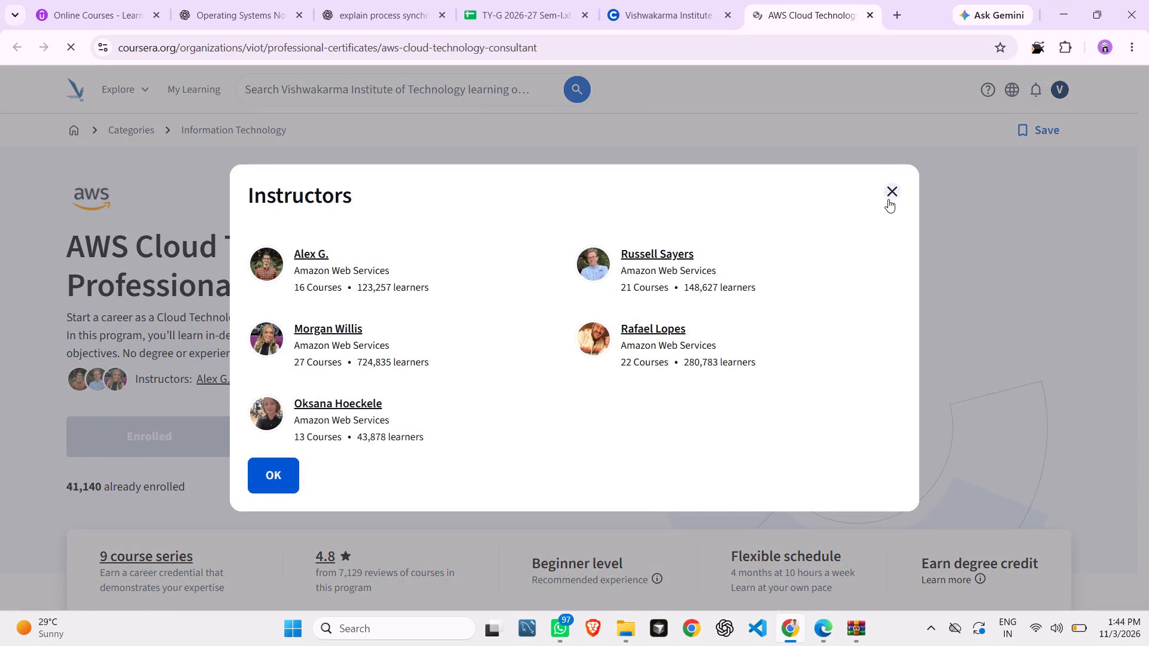
Review the AWS certificate page's schedule summary, testimonials and reviews for details on the total hours.
scroll(345, 331, "down", 2)
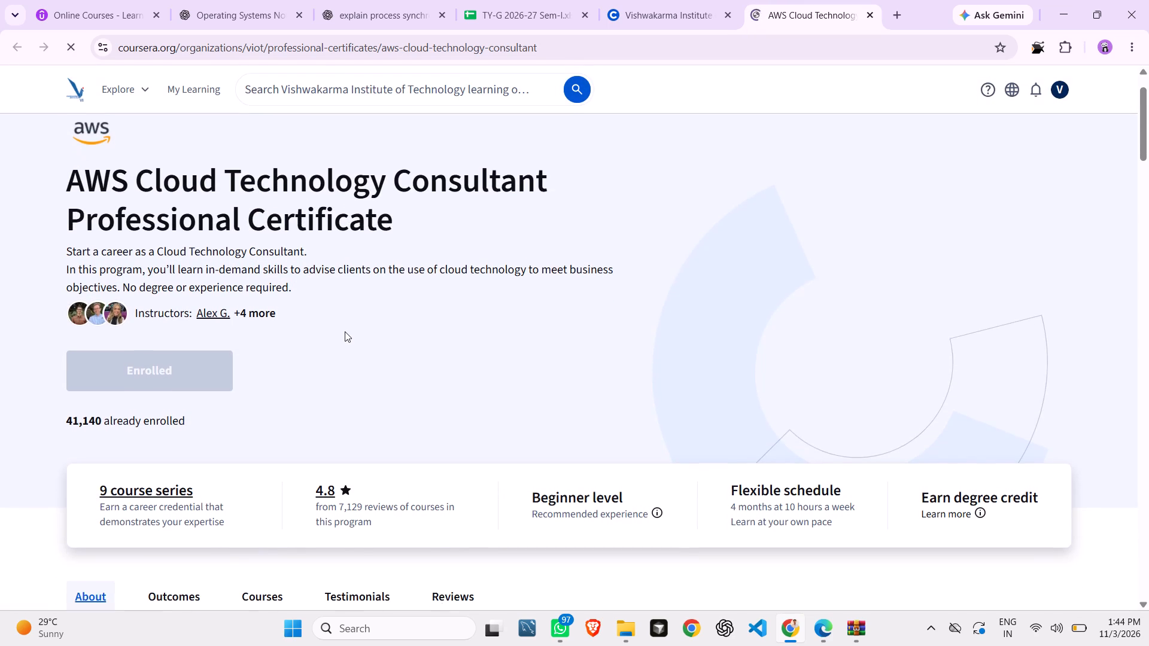
scroll(345, 331, "down", 2)
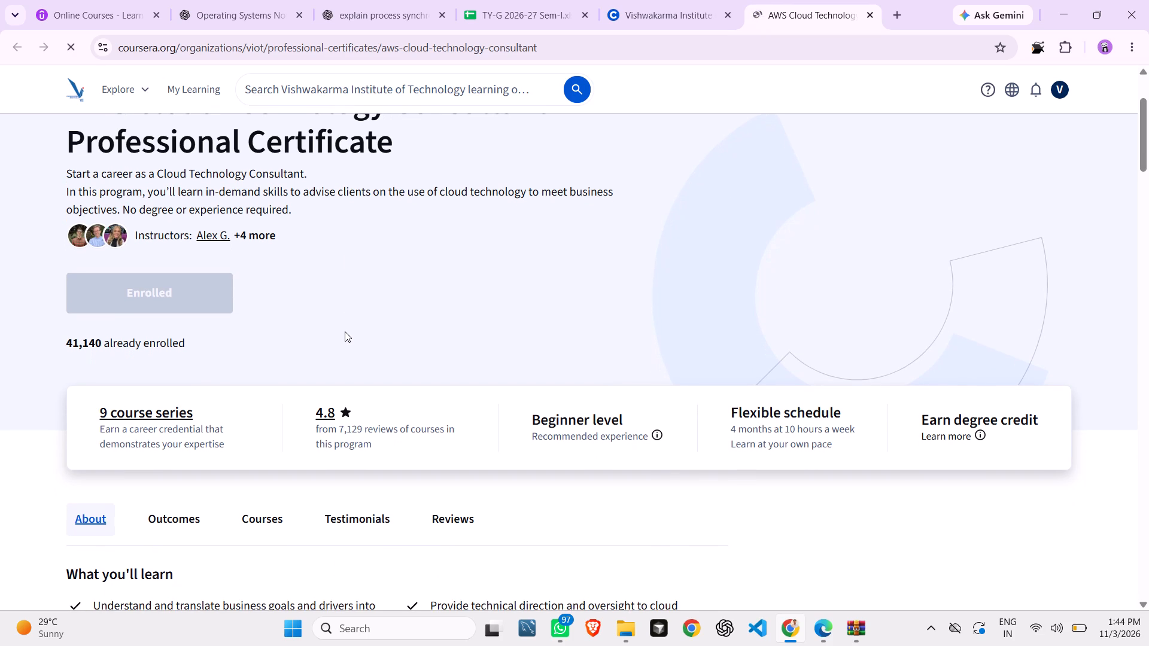
scroll(679, 417, "down", 1)
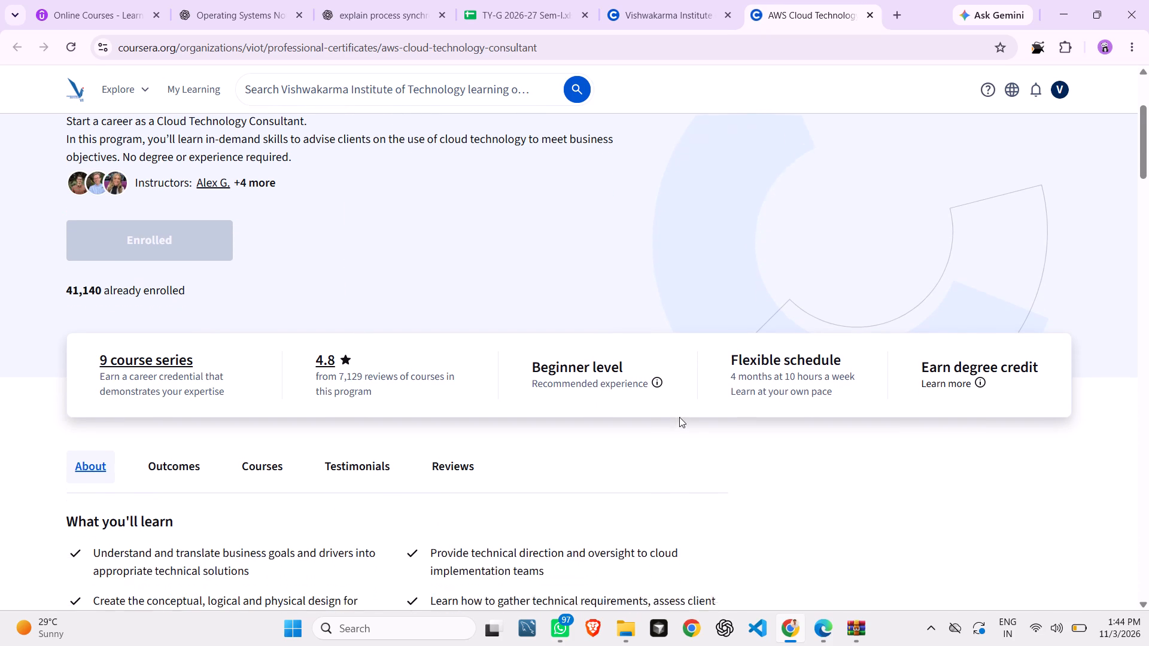
scroll(679, 417, "down", 1)
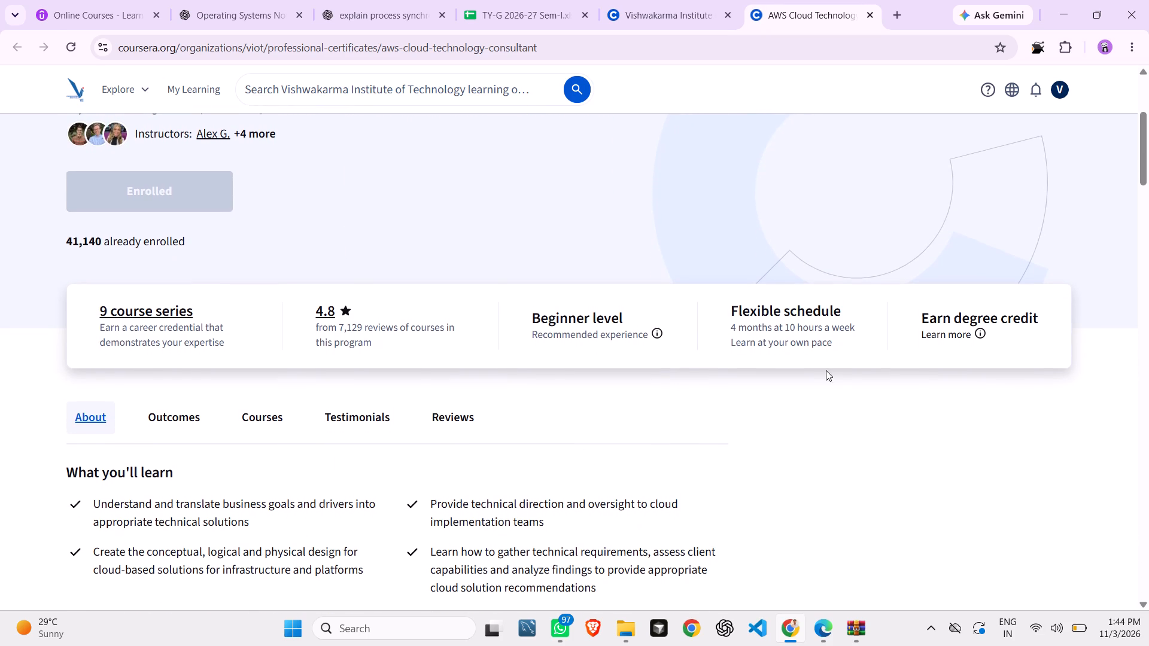
scroll(887, 358, "down", 1)
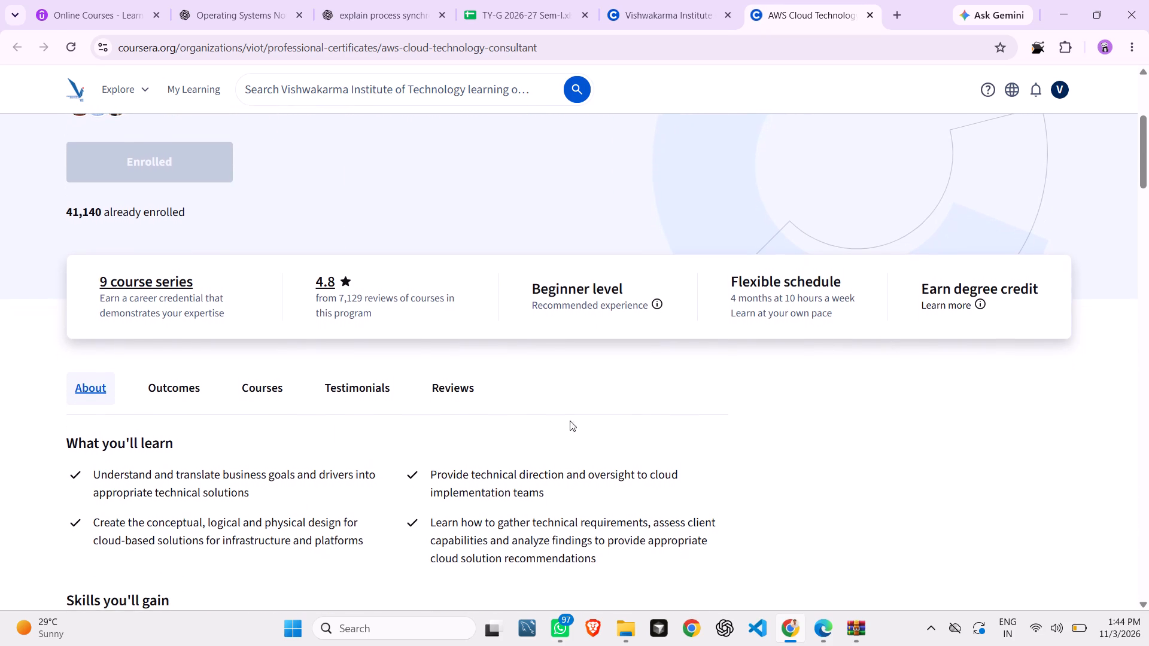
scroll(535, 426, "down", 1)
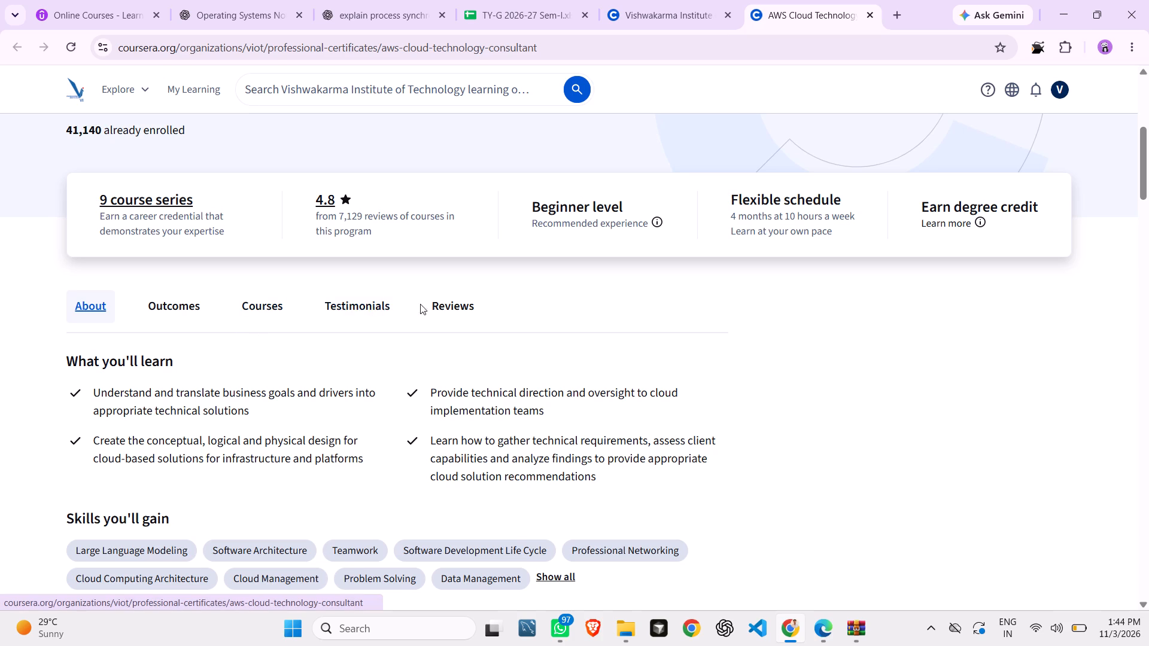
left_click(348, 310)
scroll(456, 348, "down", 1)
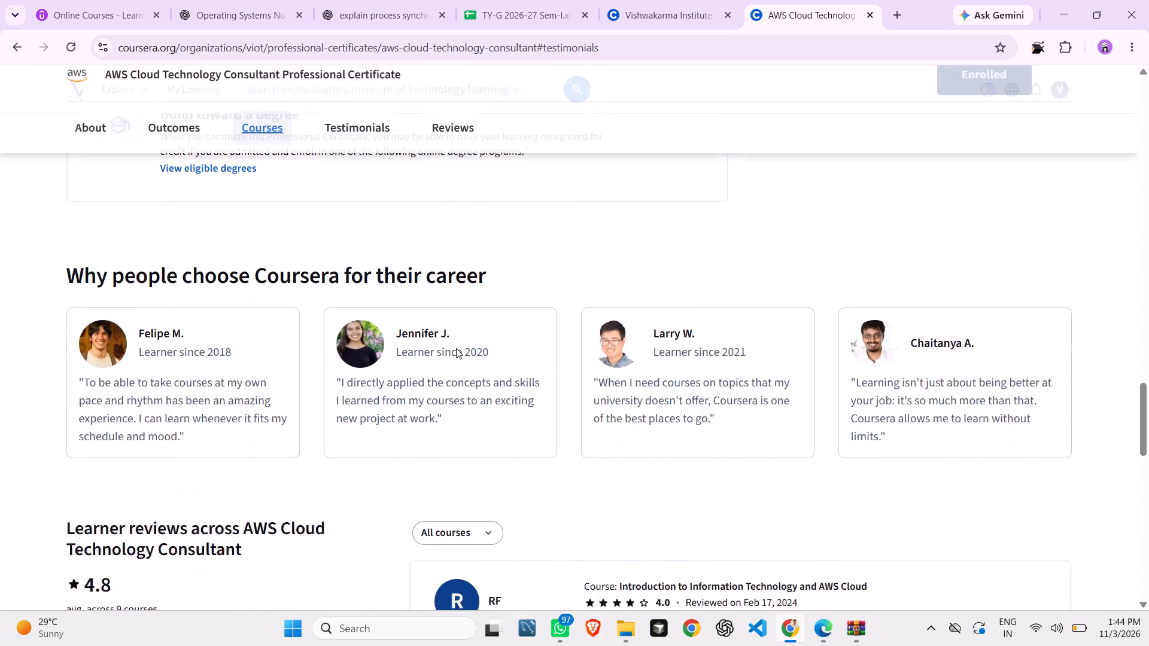
scroll(456, 348, "down", 4)
scroll(456, 348, "up", 2)
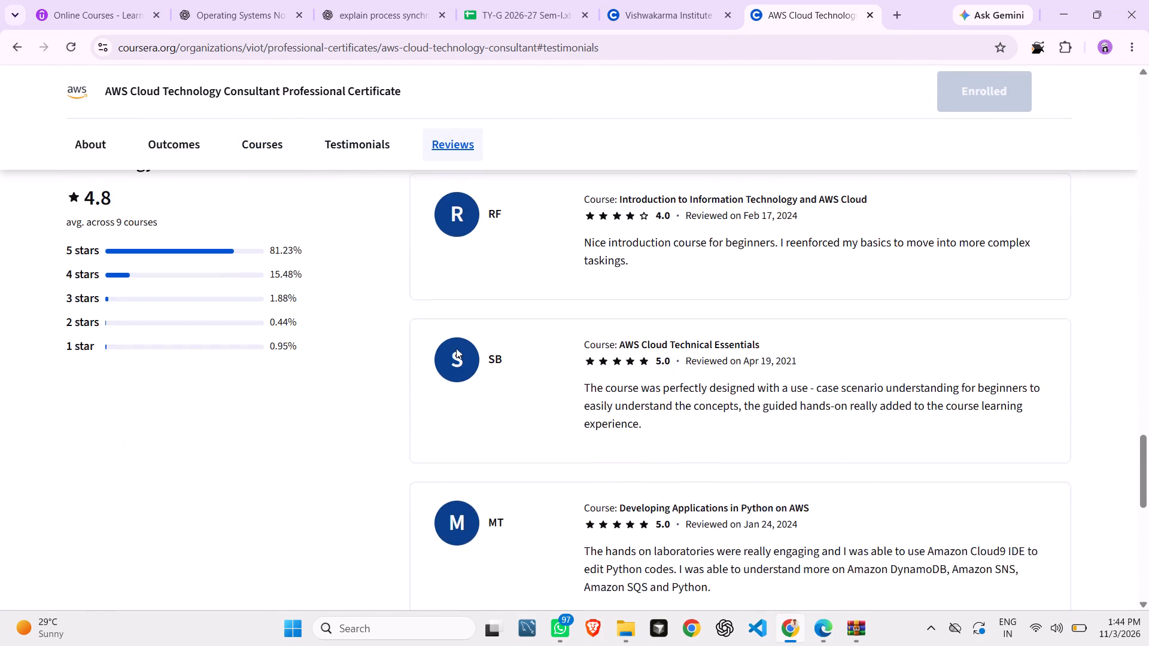
scroll(456, 348, "up", 7)
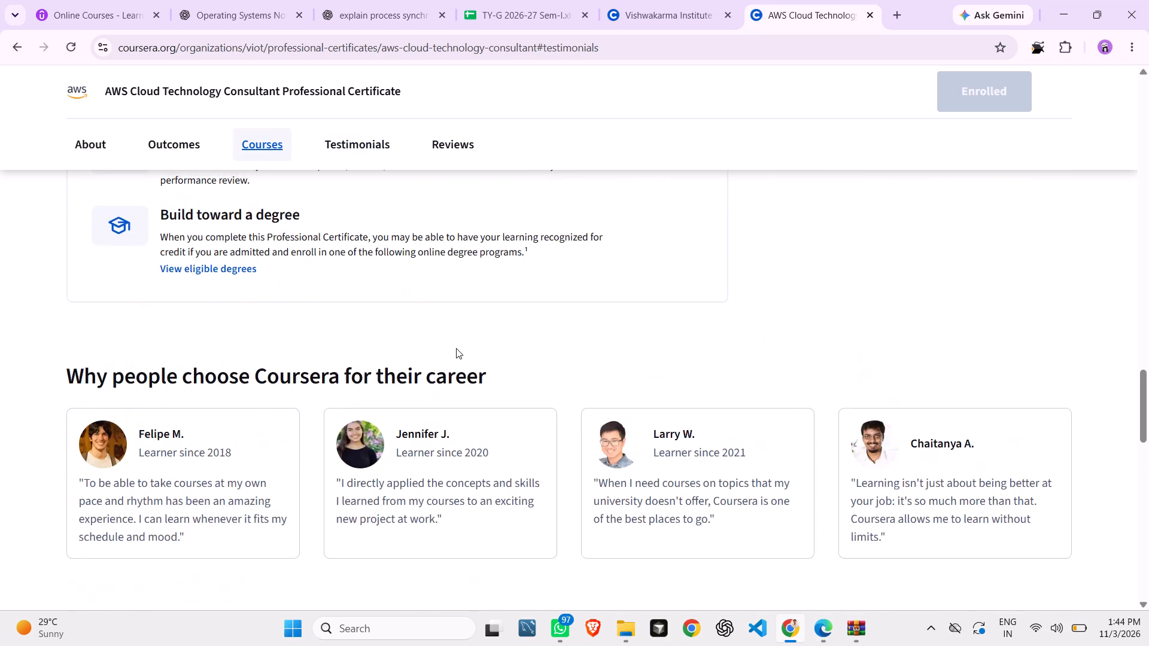
scroll(456, 348, "up", 8)
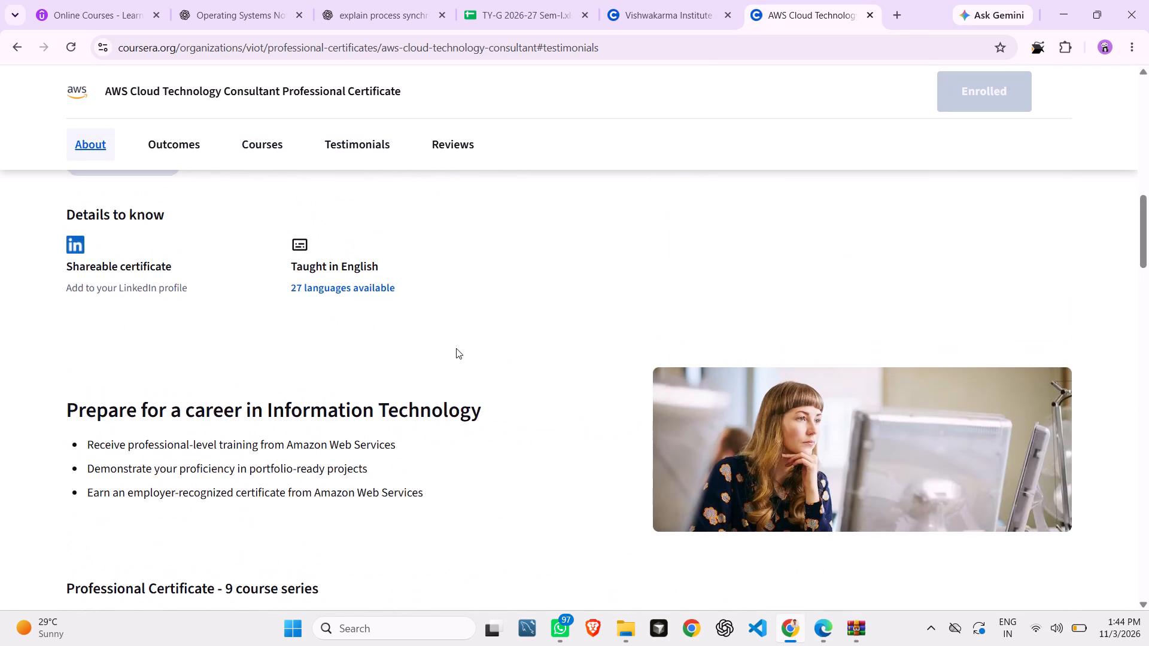
scroll(456, 348, "up", 7)
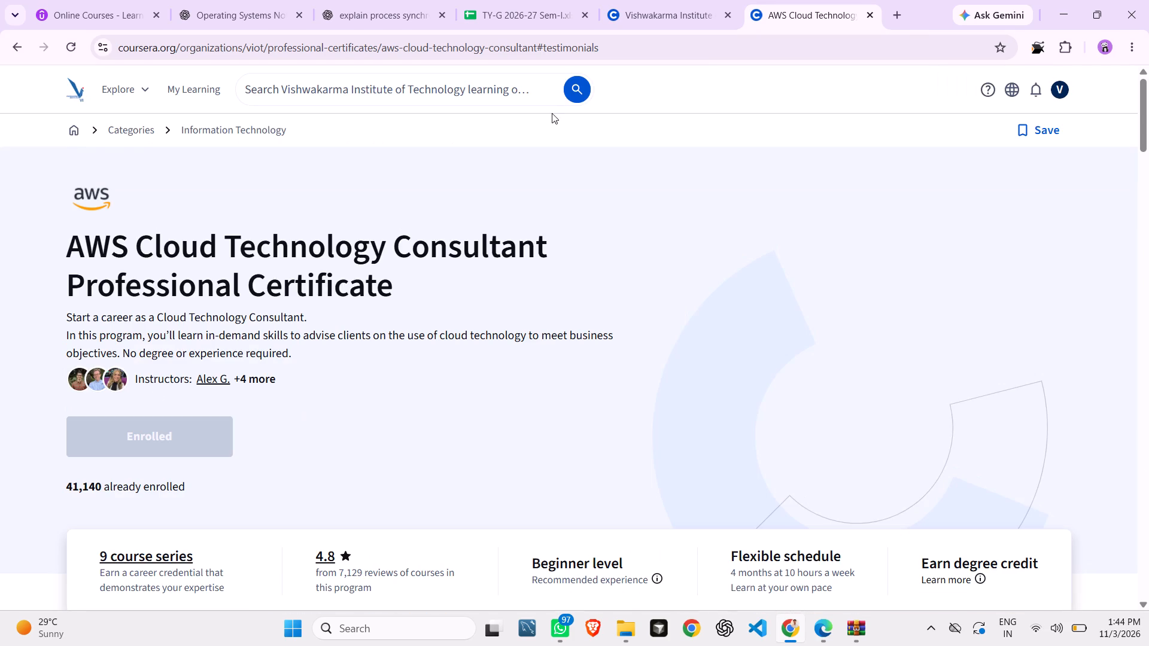
scroll(686, 324, "down", 3)
scroll(686, 324, "up", 1)
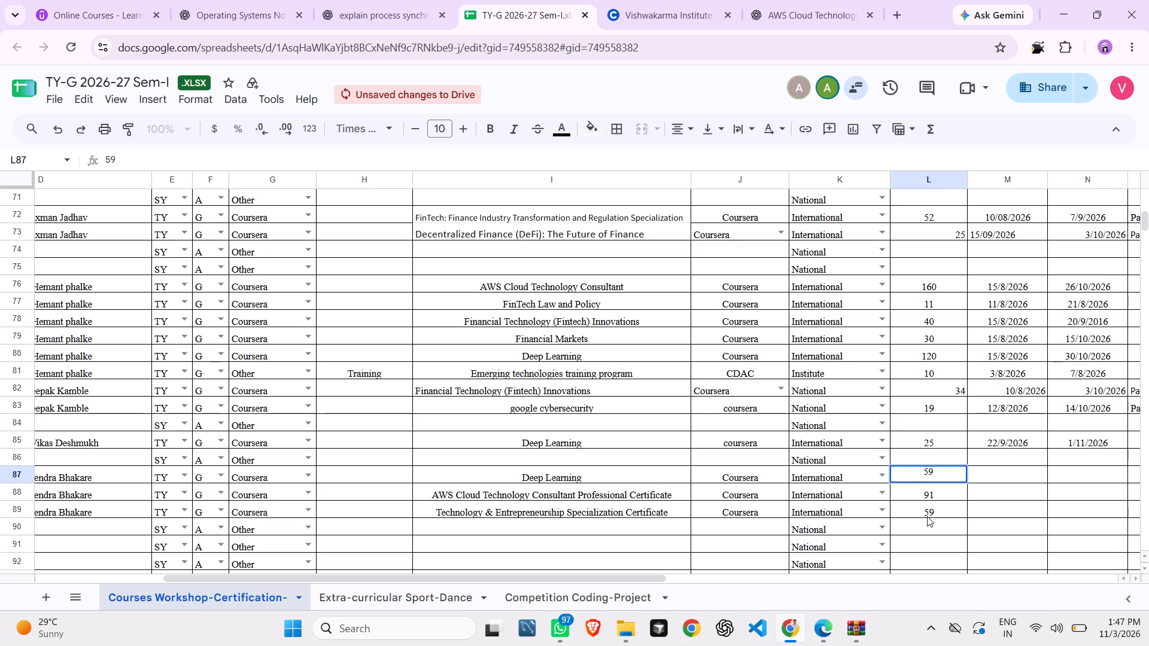
left_click(927, 516)
key("BackSpace")
key("BackSpace")
key("BackSpace")
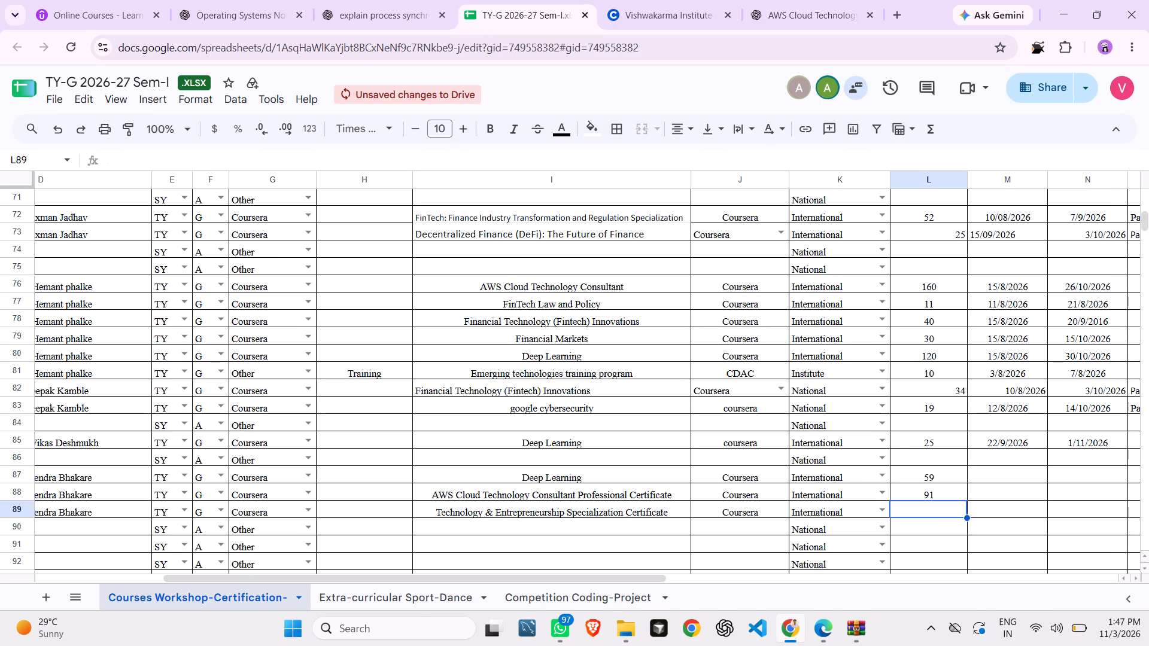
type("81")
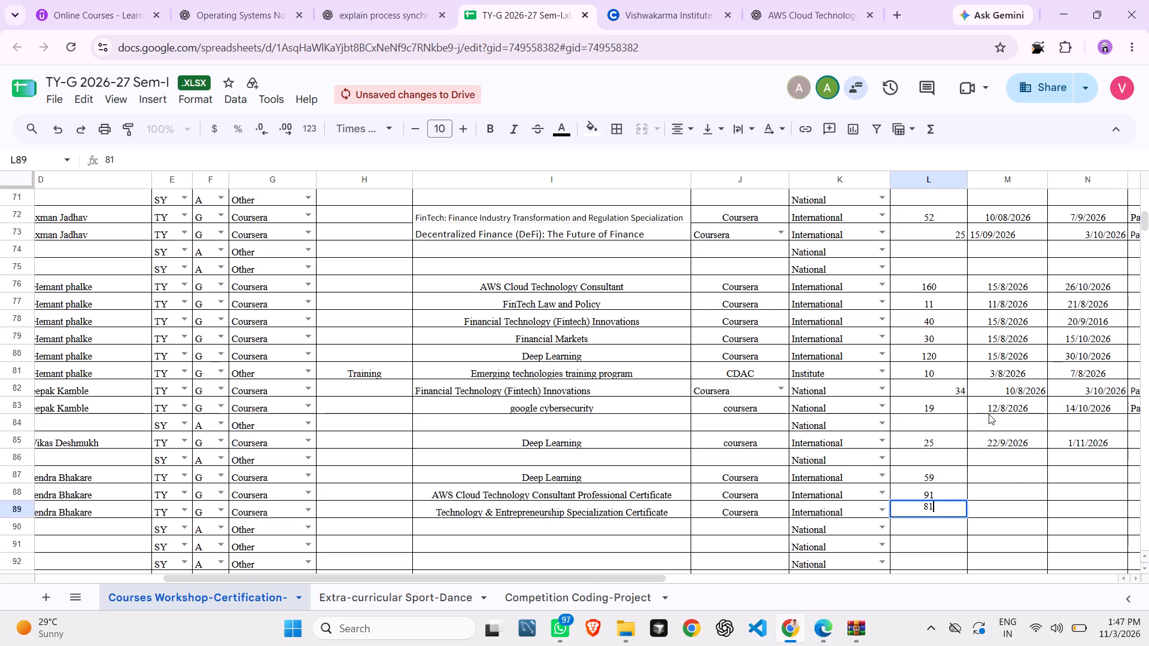
Open the Deep Learning course certificate from the completed Coursera courses and check its completion date and hours.
left_click(1007, 477)
scroll(1007, 477, "left", 4)
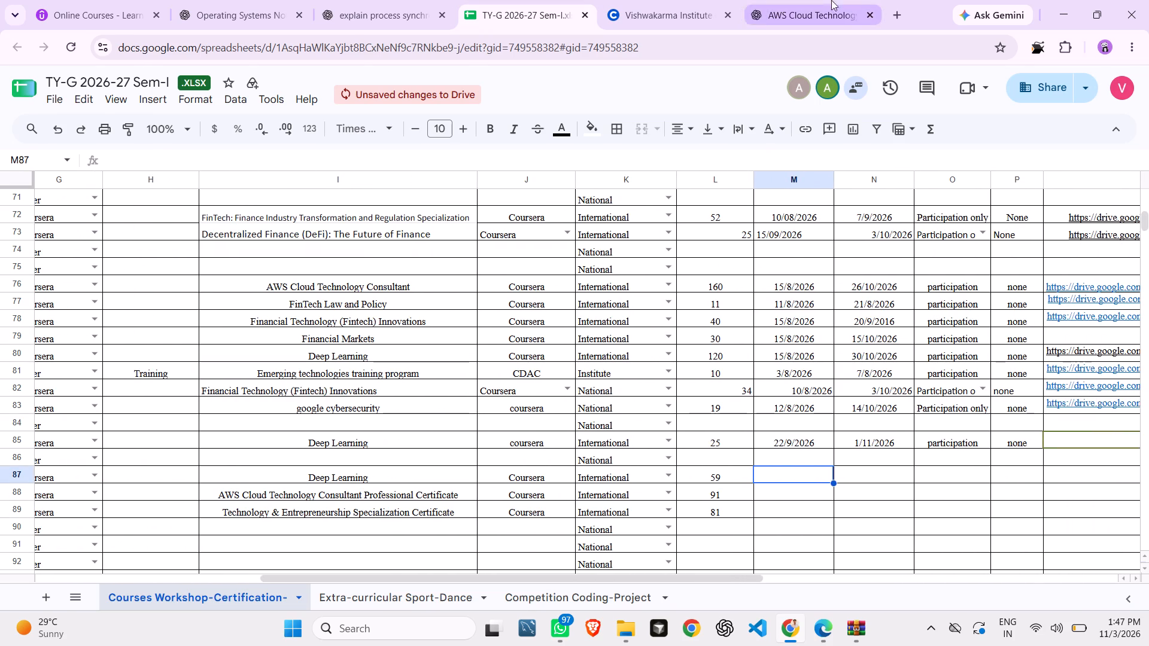
left_click(689, 0)
scroll(322, 356, "up", 12)
scroll(322, 356, "down", 1)
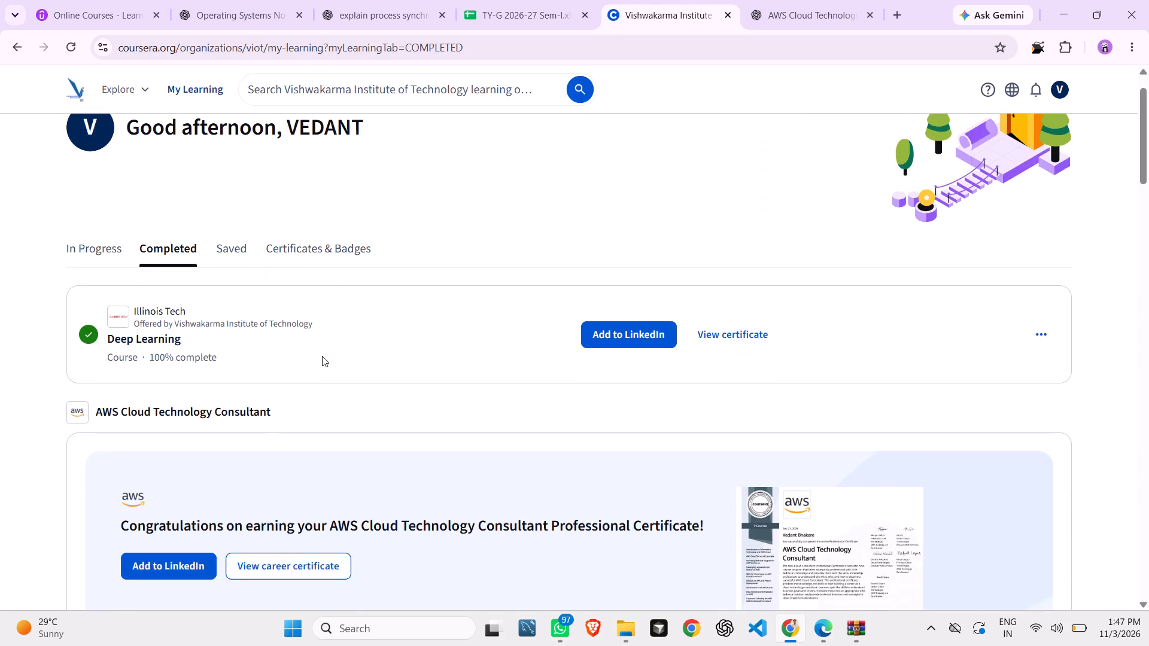
scroll(322, 356, "down", 1)
scroll(233, 254, "down", 1)
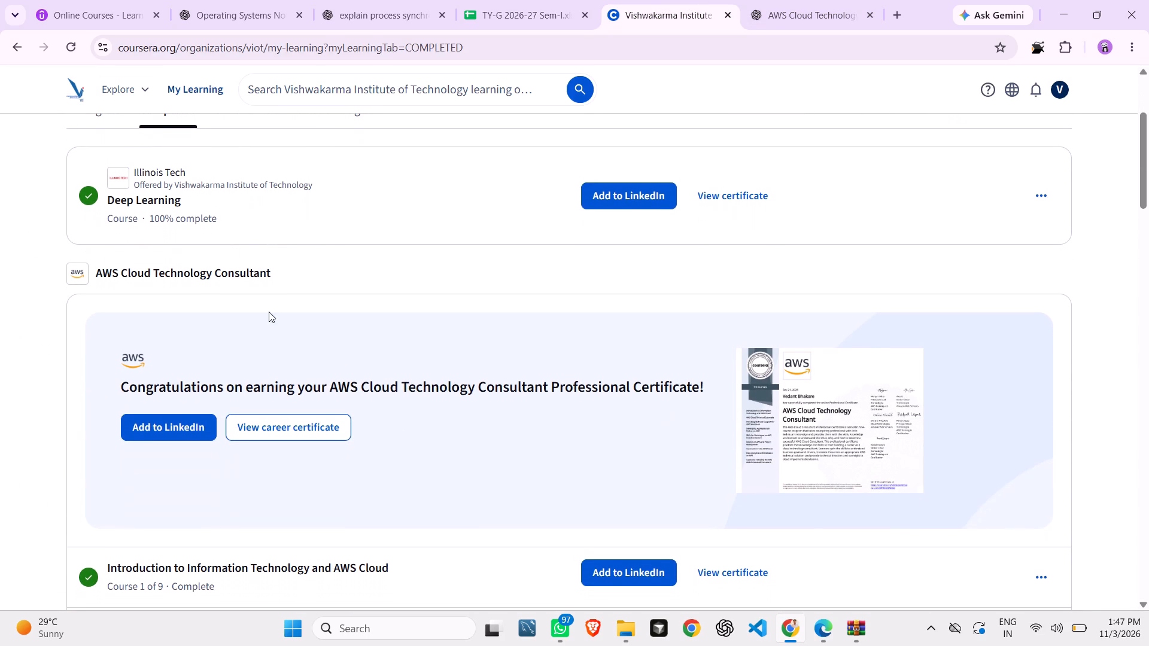
left_click(1045, 198)
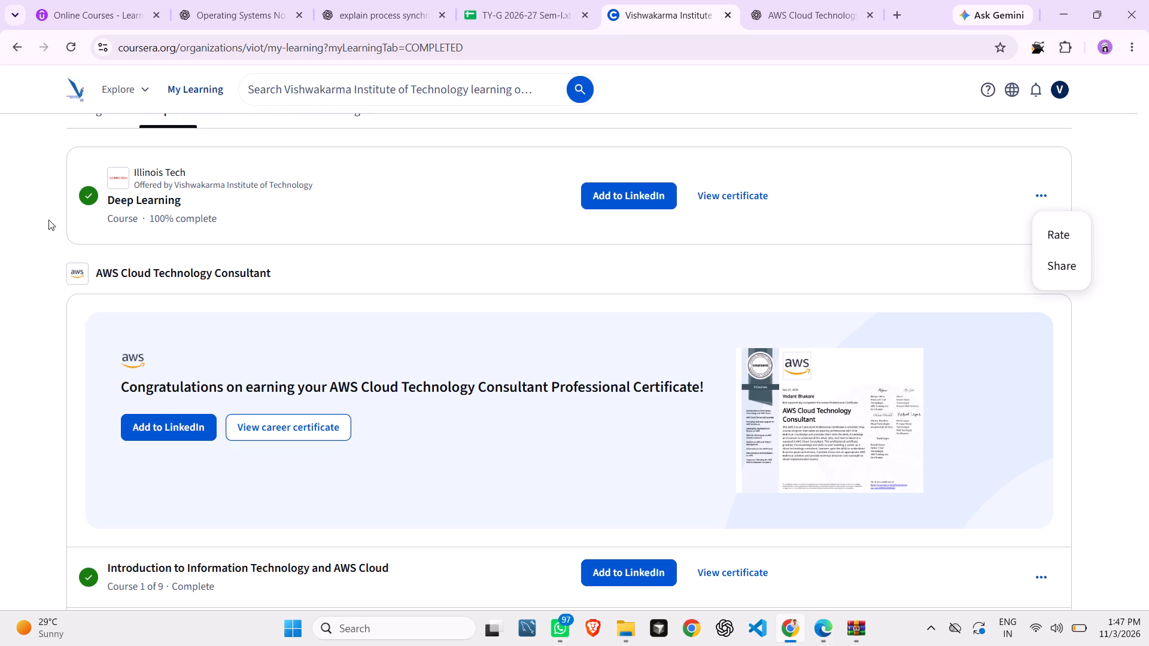
left_click(733, 200)
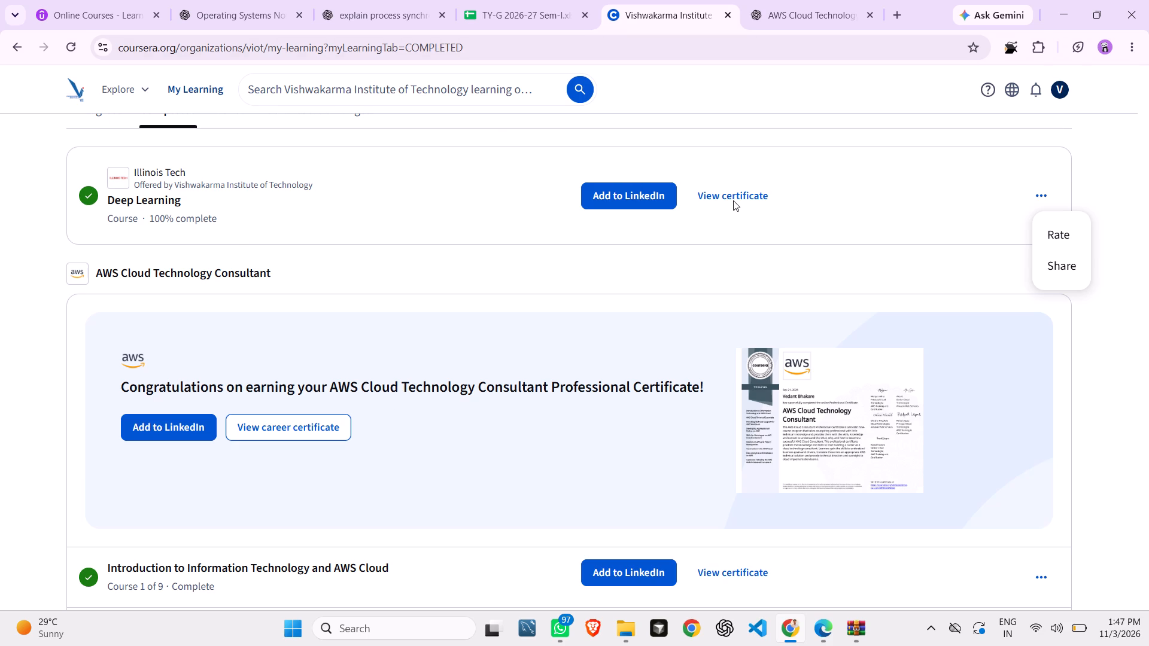
left_click(719, 194)
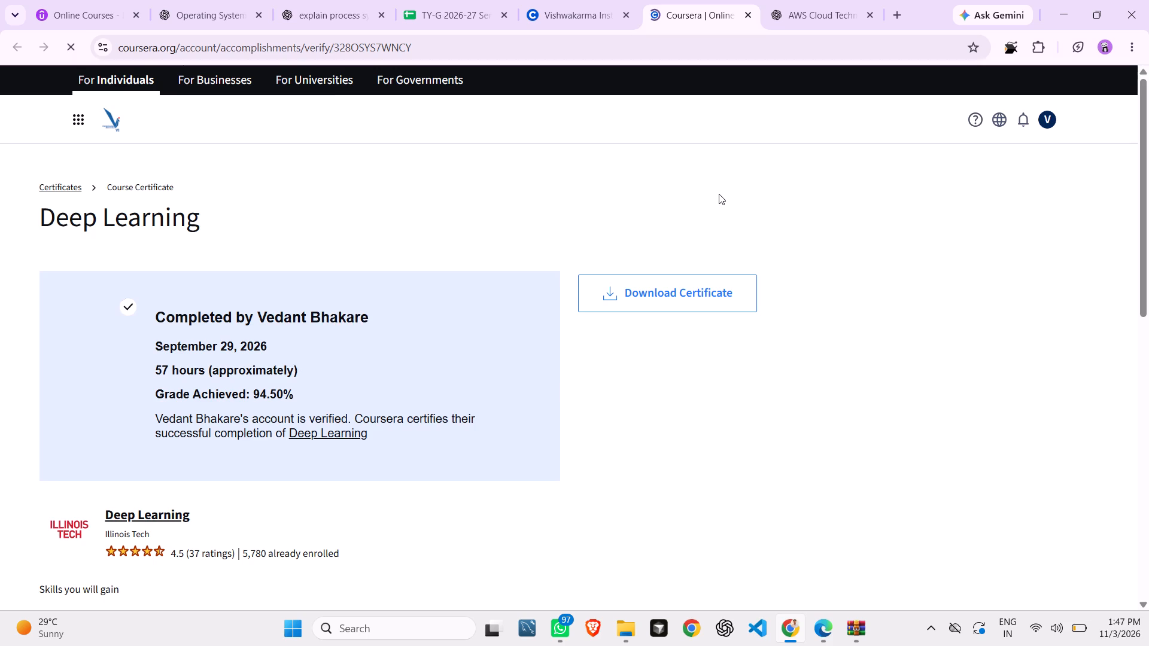
scroll(585, 354, "down", 1)
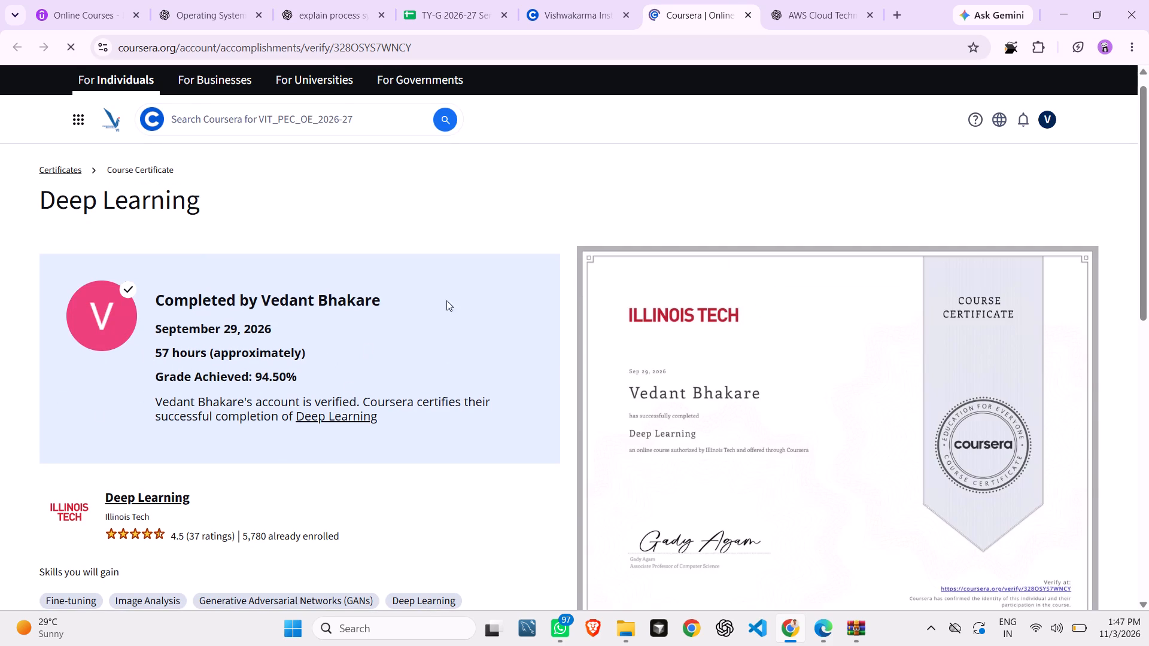
left_click(555, 1)
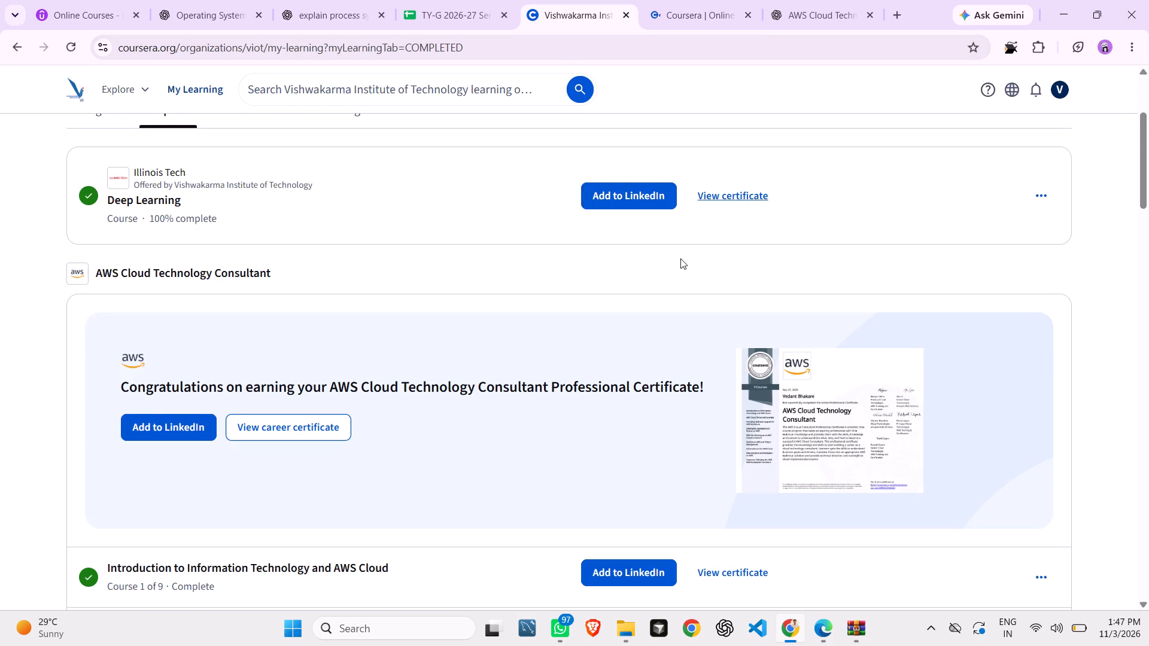
scroll(607, 403, "down", 1)
Enter 29/09/26 as the To Date for the Deep Learning course in row 87 of the TY-G 2026-27 spreadsheet.
left_click(445, 0)
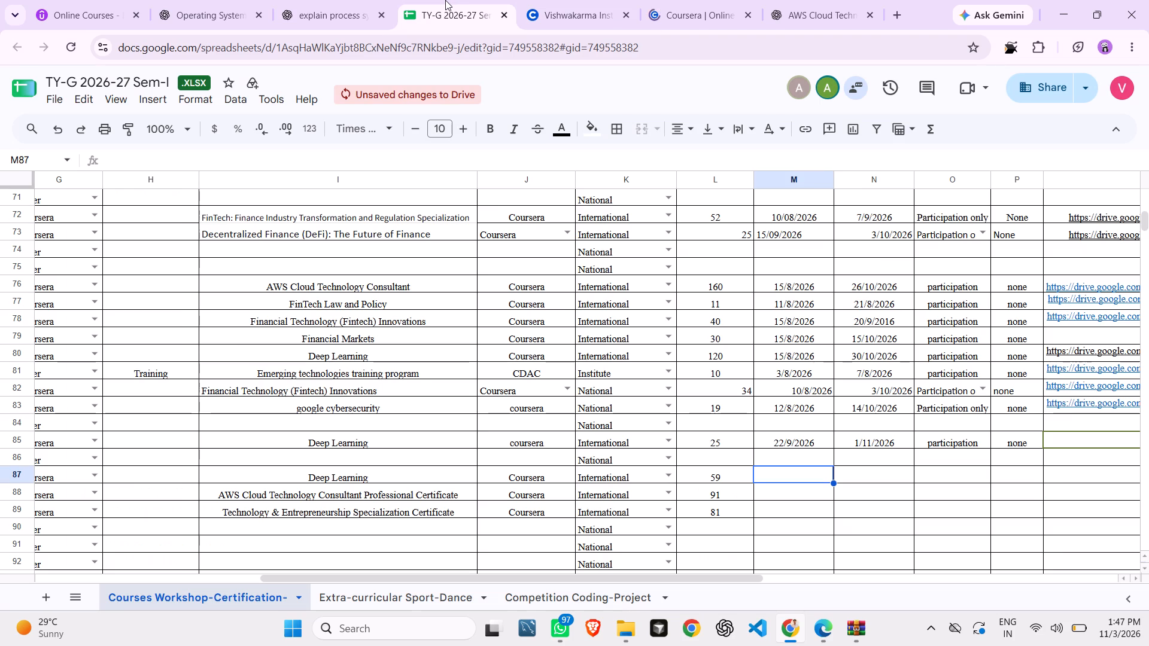
scroll(515, 298, "down", 2)
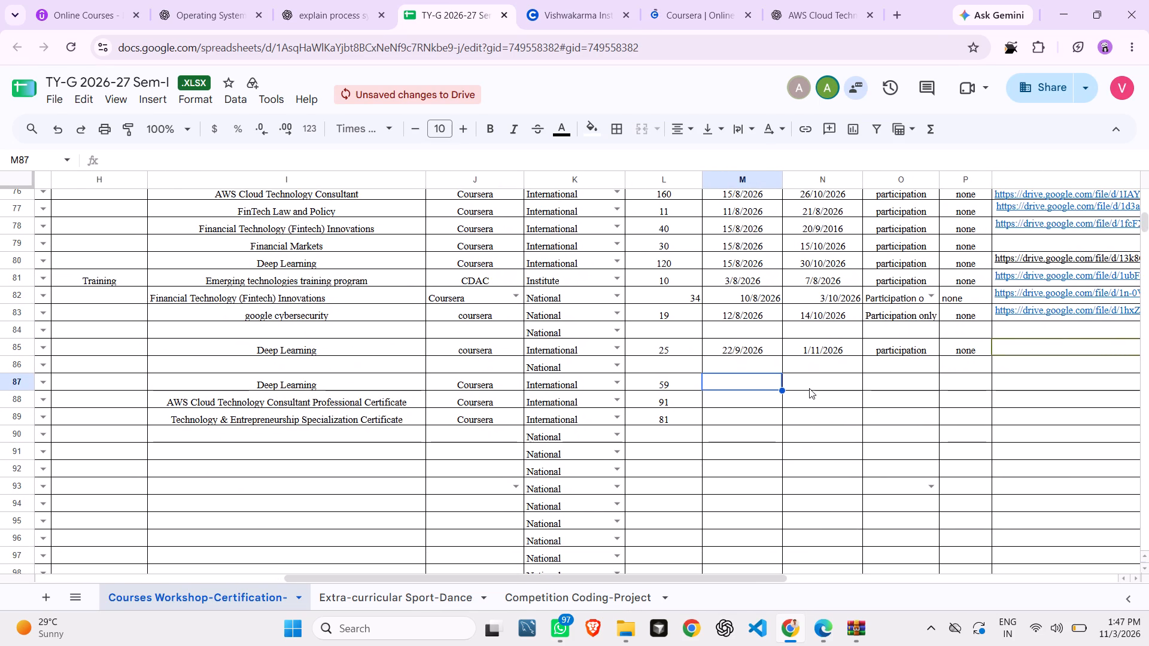
left_click(814, 384)
scroll(704, 346, "up", 12)
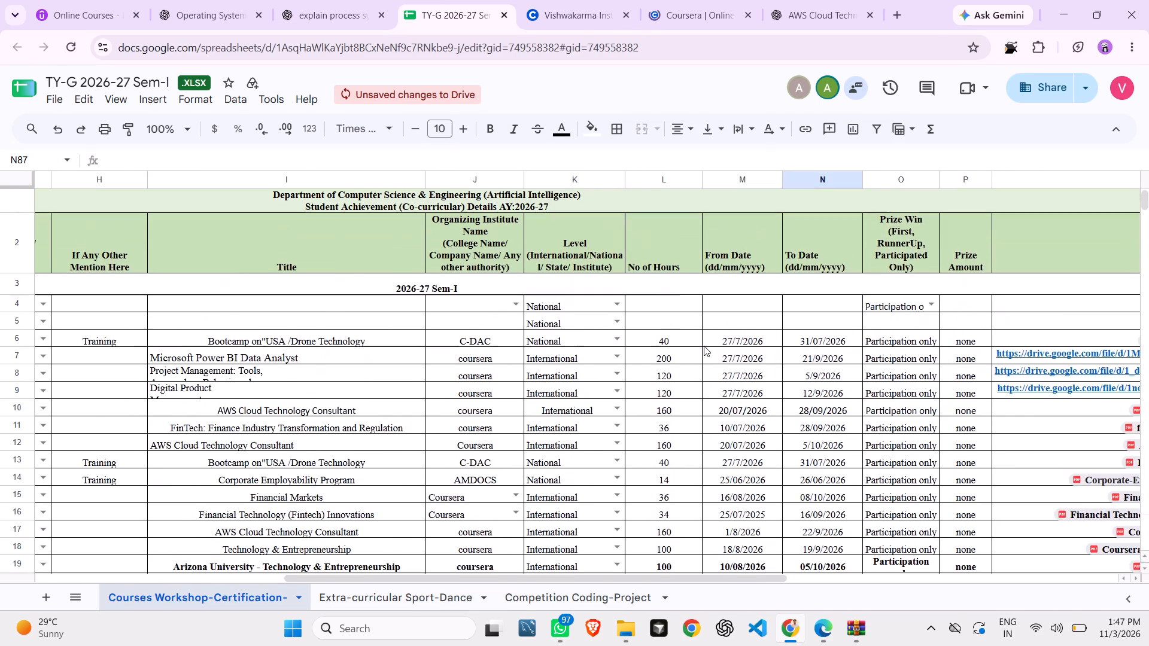
scroll(704, 346, "up", 2)
scroll(704, 346, "down", 12)
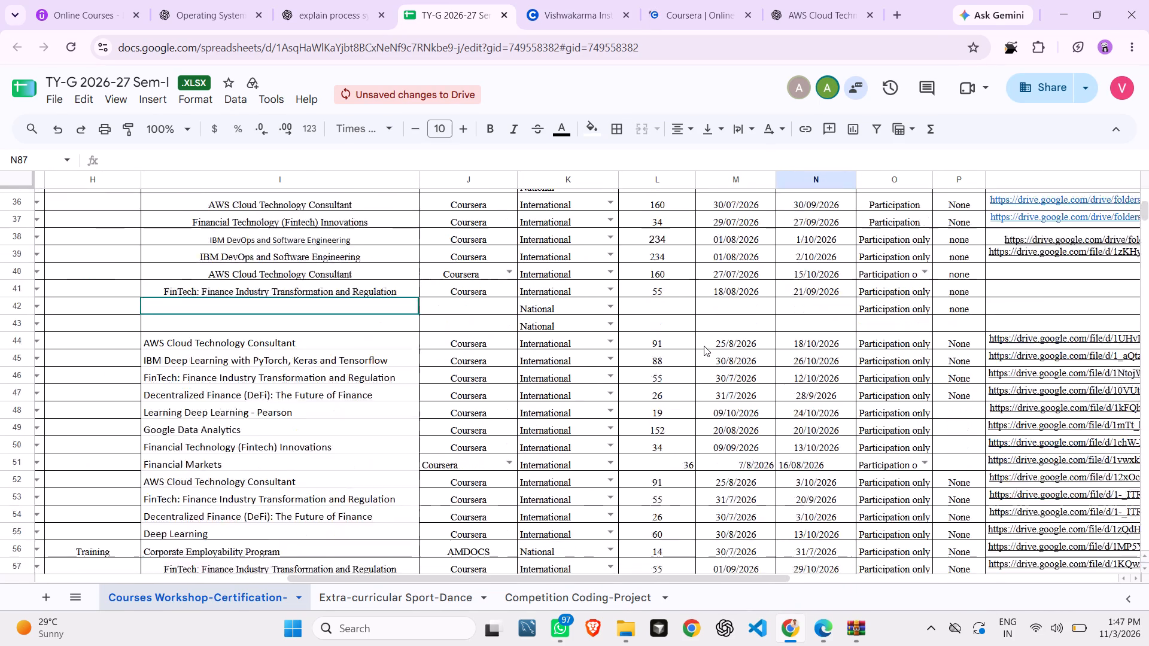
scroll(704, 346, "down", 6)
scroll(704, 346, "up", 2)
scroll(704, 346, "down", 1)
scroll(704, 346, "up", 1)
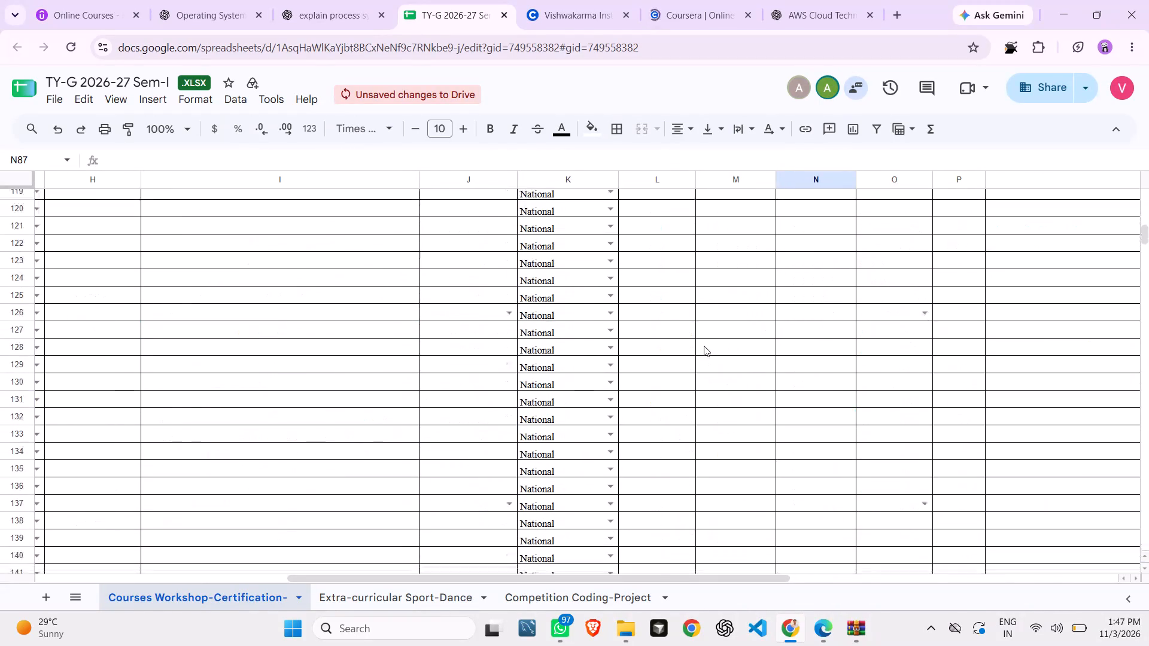
scroll(704, 346, "up", 6)
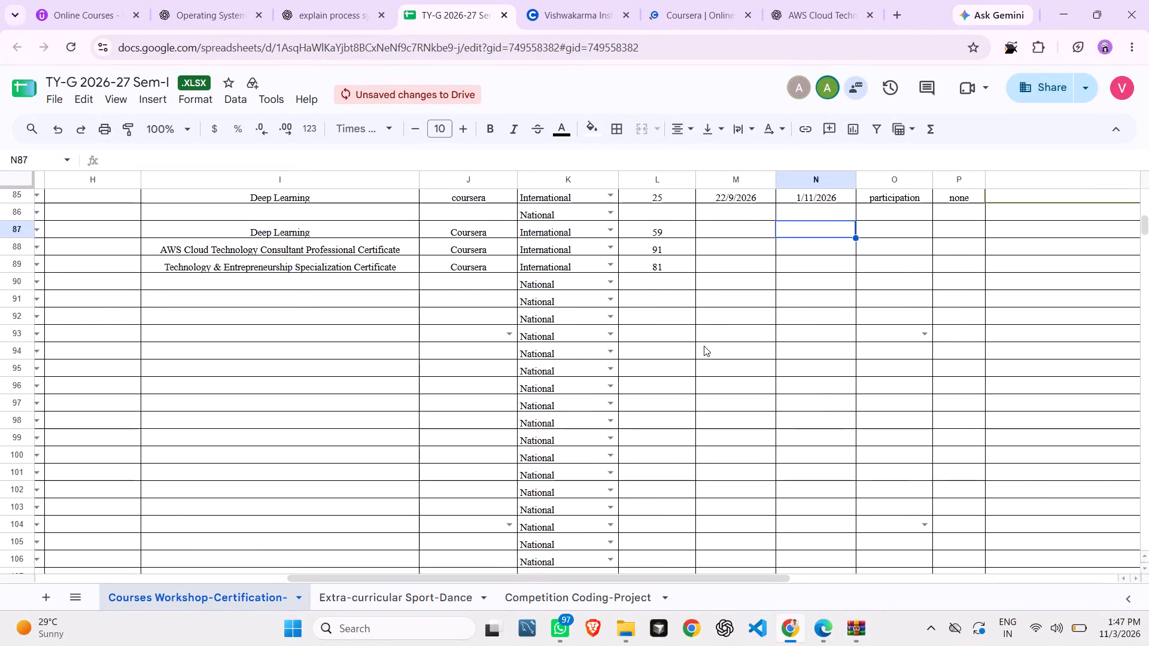
scroll(704, 346, "up", 2)
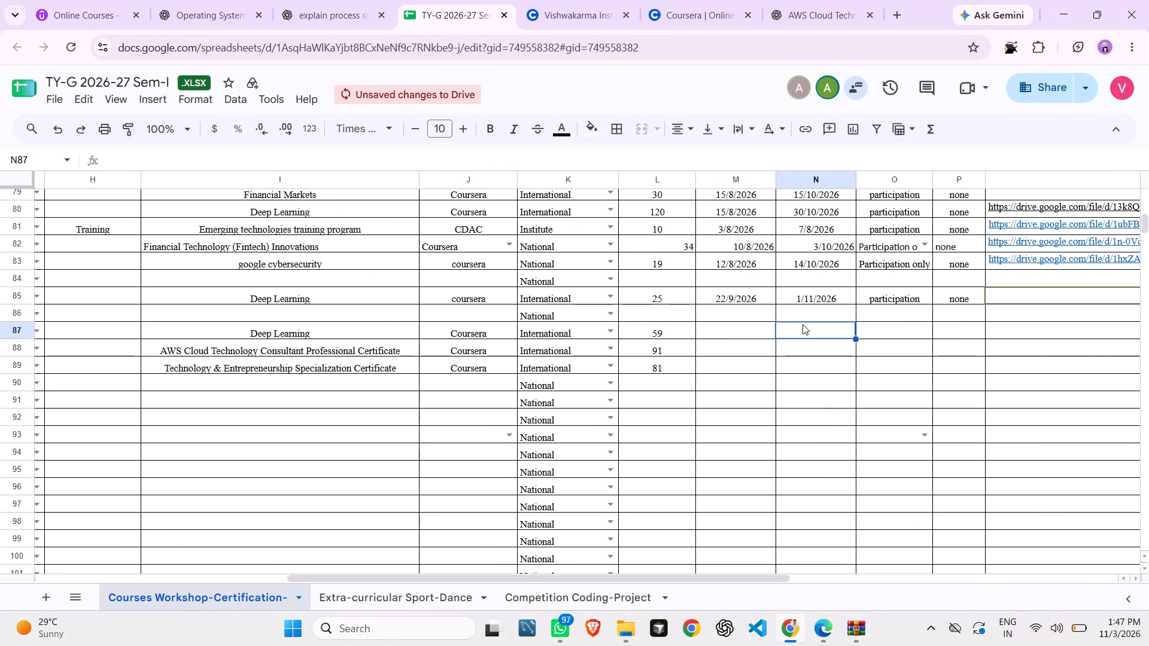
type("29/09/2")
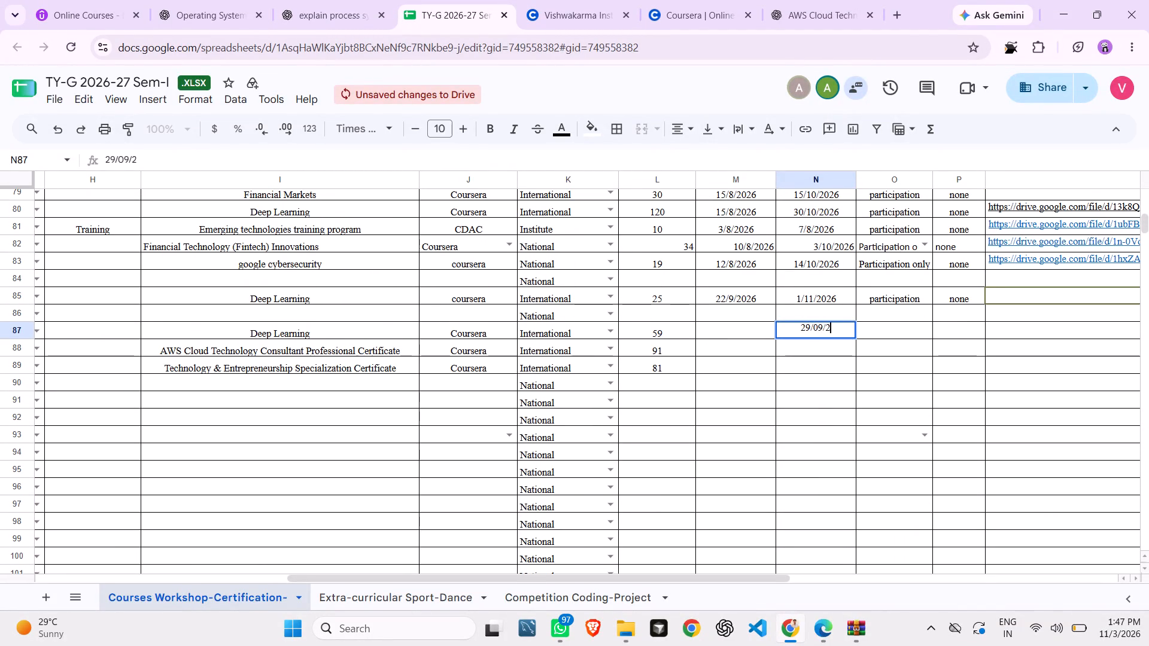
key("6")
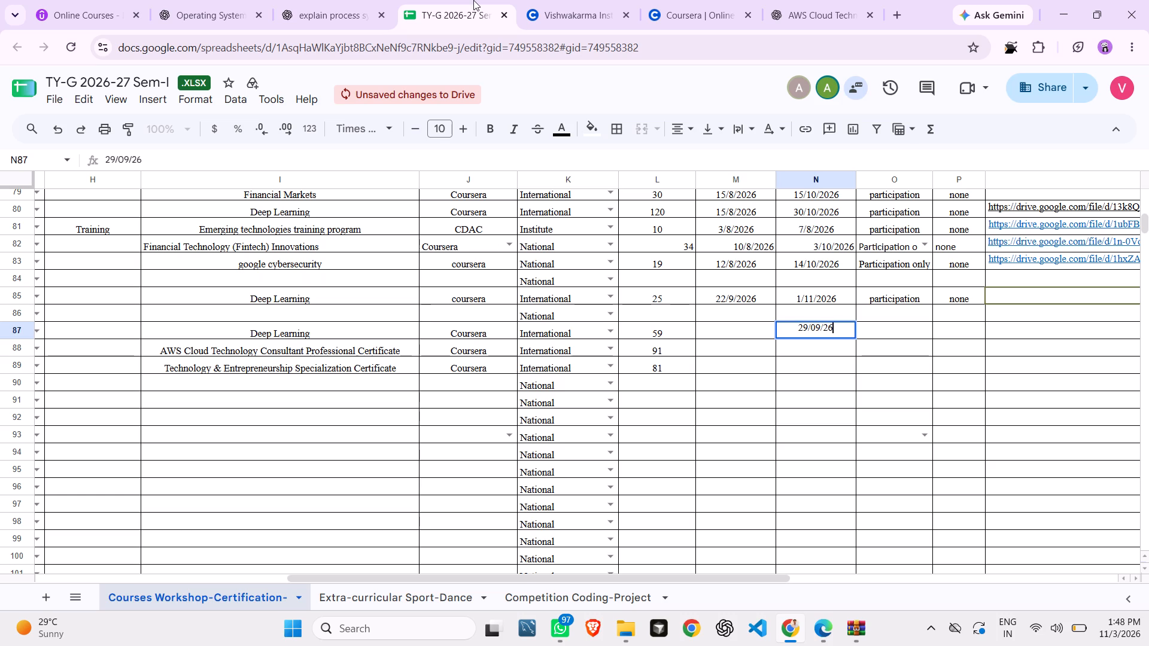
Open the AWS Cloud Technology Consultant certificate from the completed Coursera courses and check its completion date.
left_click(642, 0)
left_click(544, 0)
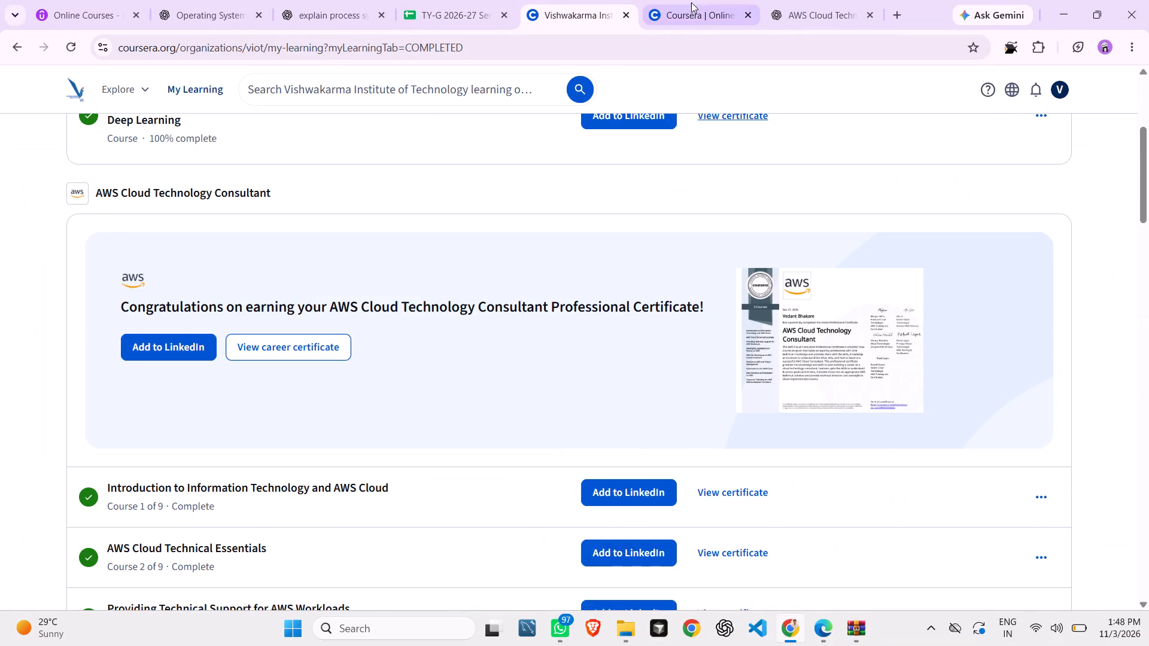
left_click(744, 16)
scroll(159, 351, "left", 1)
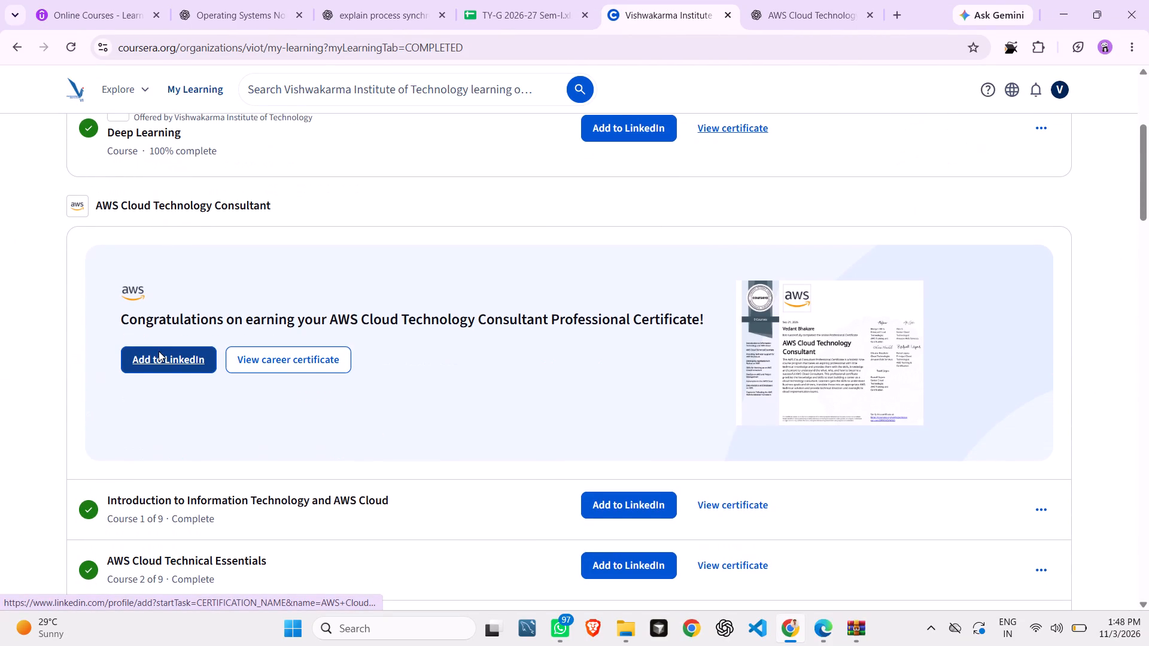
scroll(159, 351, "left", 1)
left_click(275, 356)
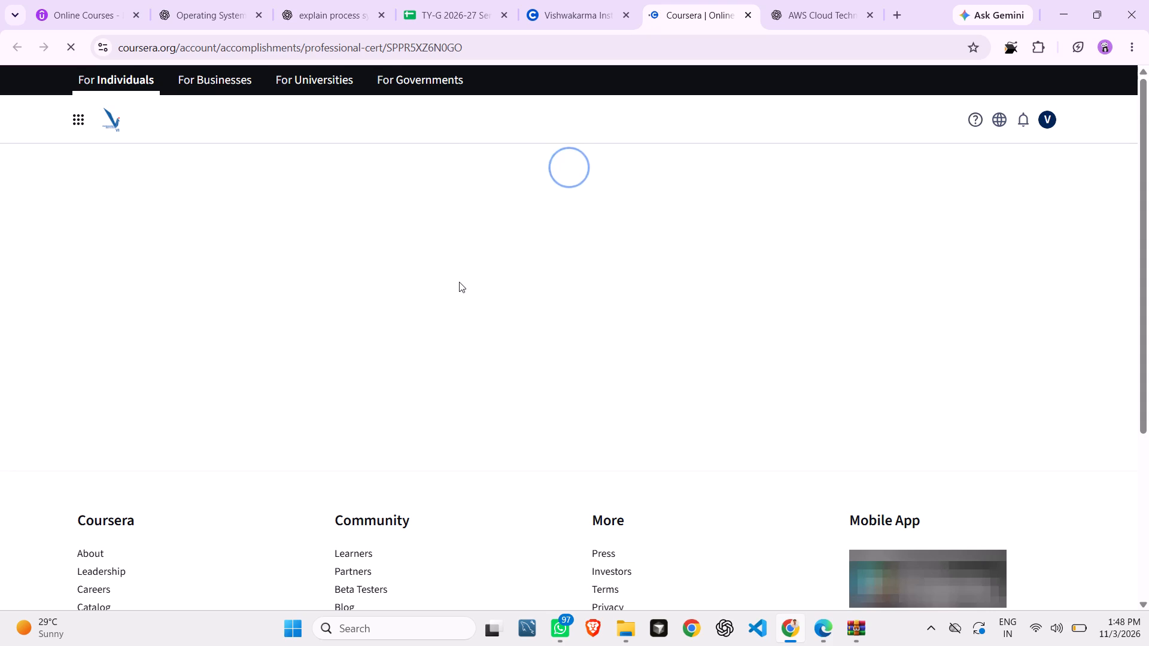
scroll(459, 282, "down", 1)
scroll(466, 388, "up", 6)
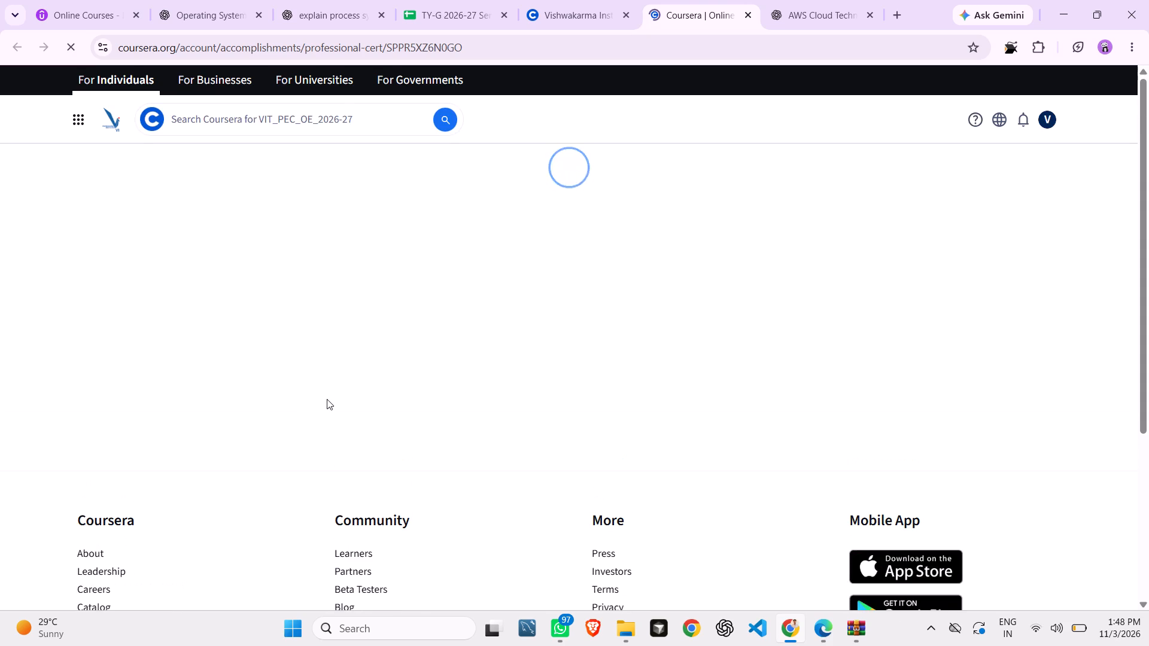
left_click(569, 0)
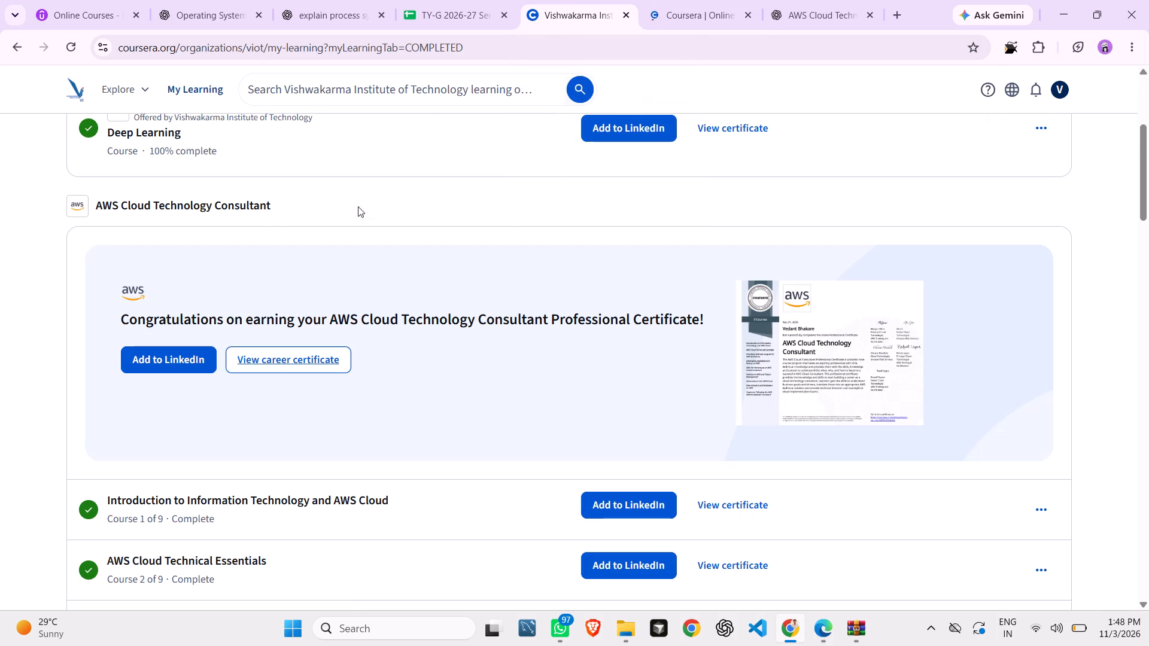
left_click(693, 0)
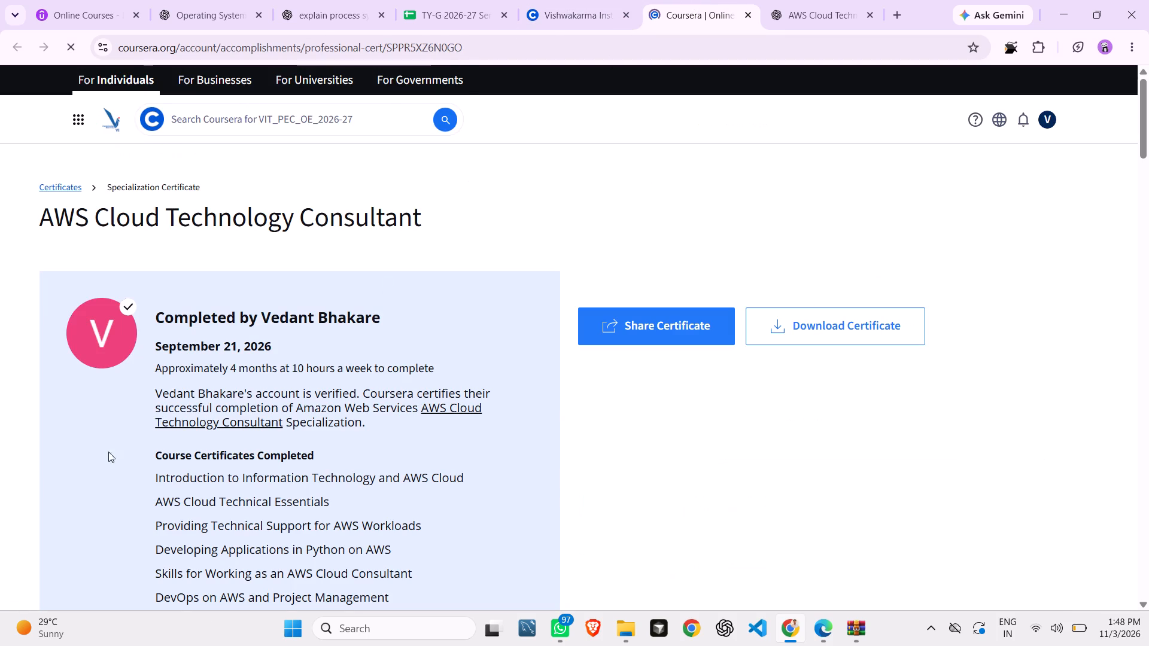
Enter 21/09/26 as the To Date for the AWS Cloud Technology Consultant Professional Certificate in row 88 of the spreadsheet.
left_click(487, 0)
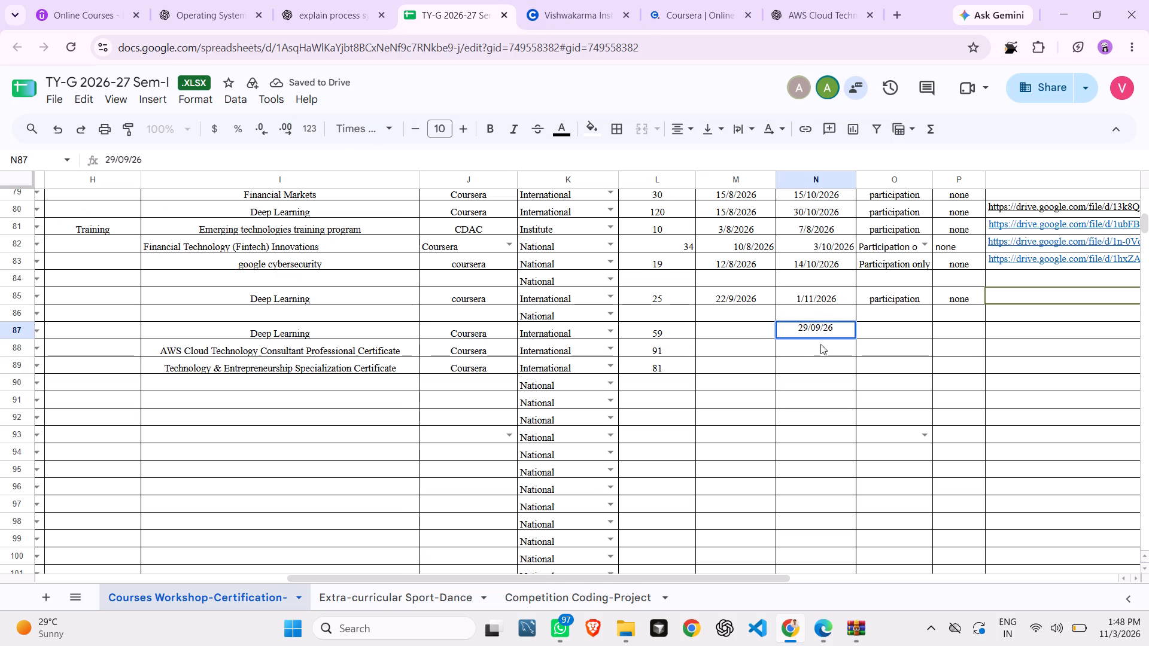
left_click(799, 348)
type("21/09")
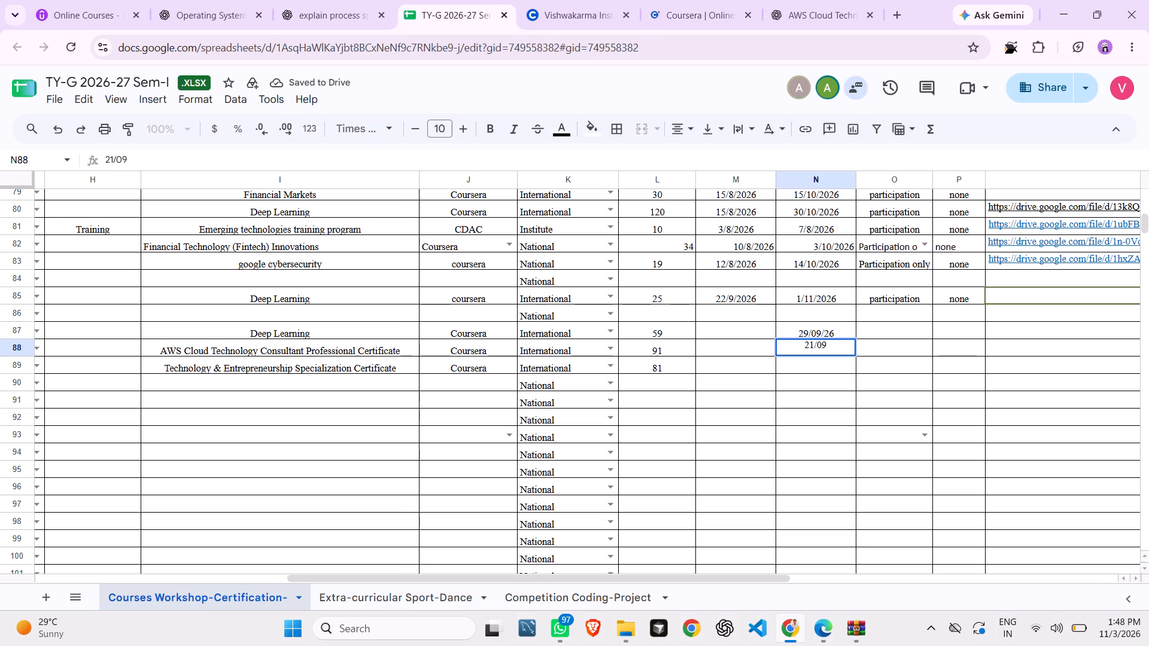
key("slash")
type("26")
left_click(793, 371)
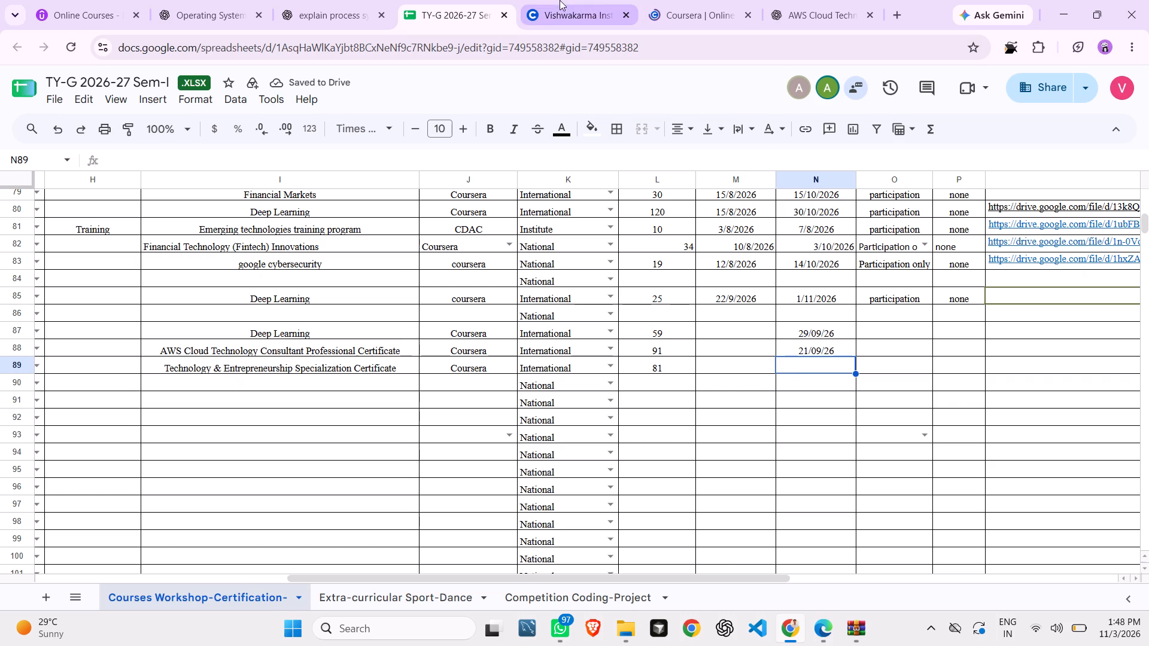
Open the Technology & Entrepreneurship specialization certificate from the completed Coursera courses and check its completion date.
left_click(746, 14)
left_click(582, 0)
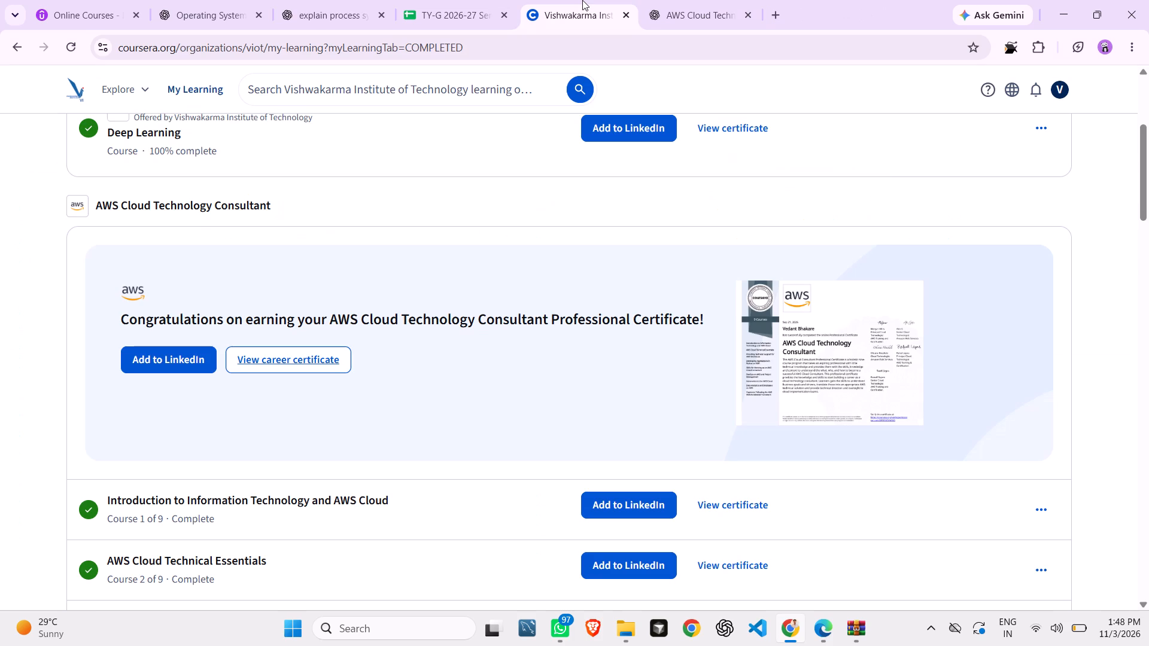
scroll(361, 392, "down", 10)
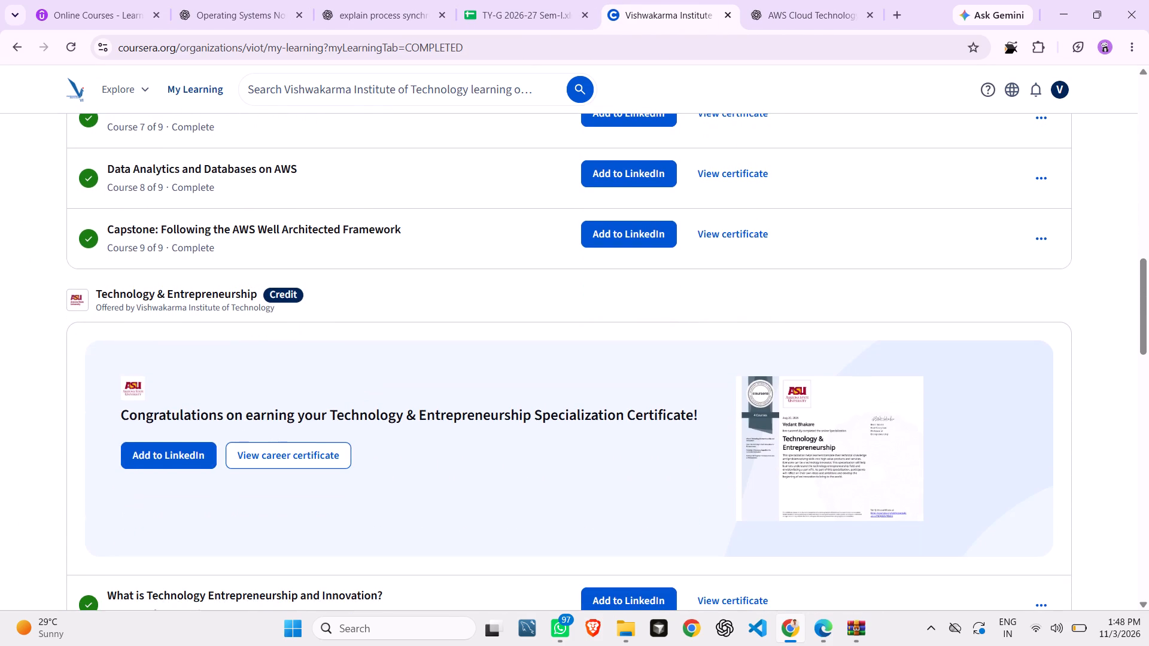
left_click(297, 458)
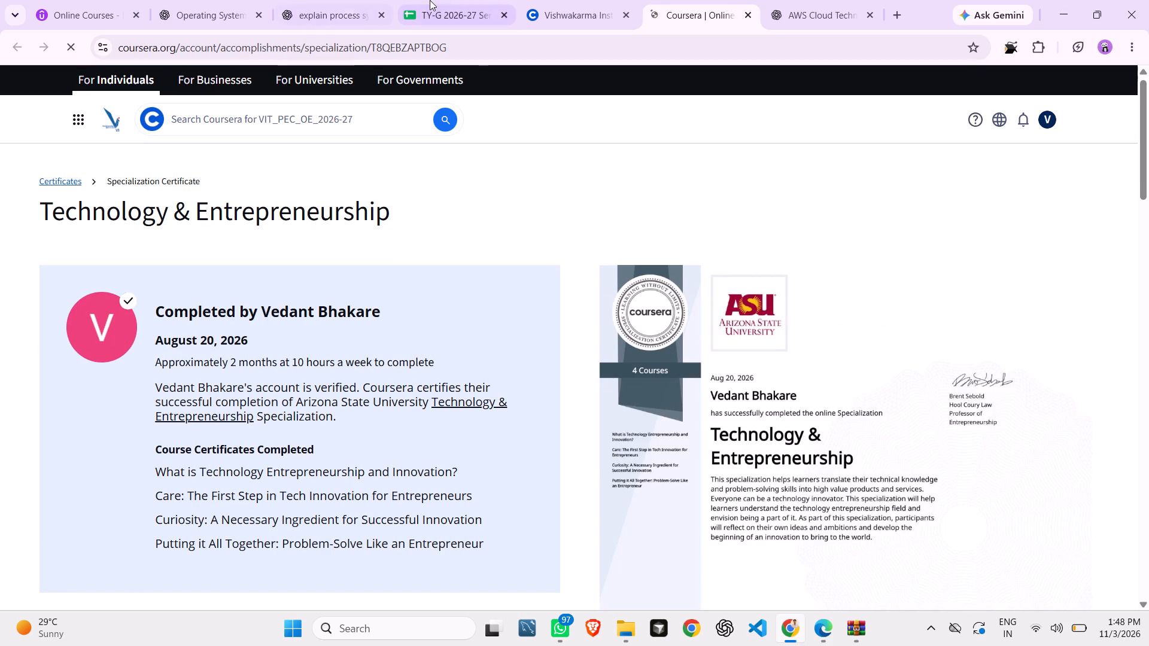
left_click(571, 0)
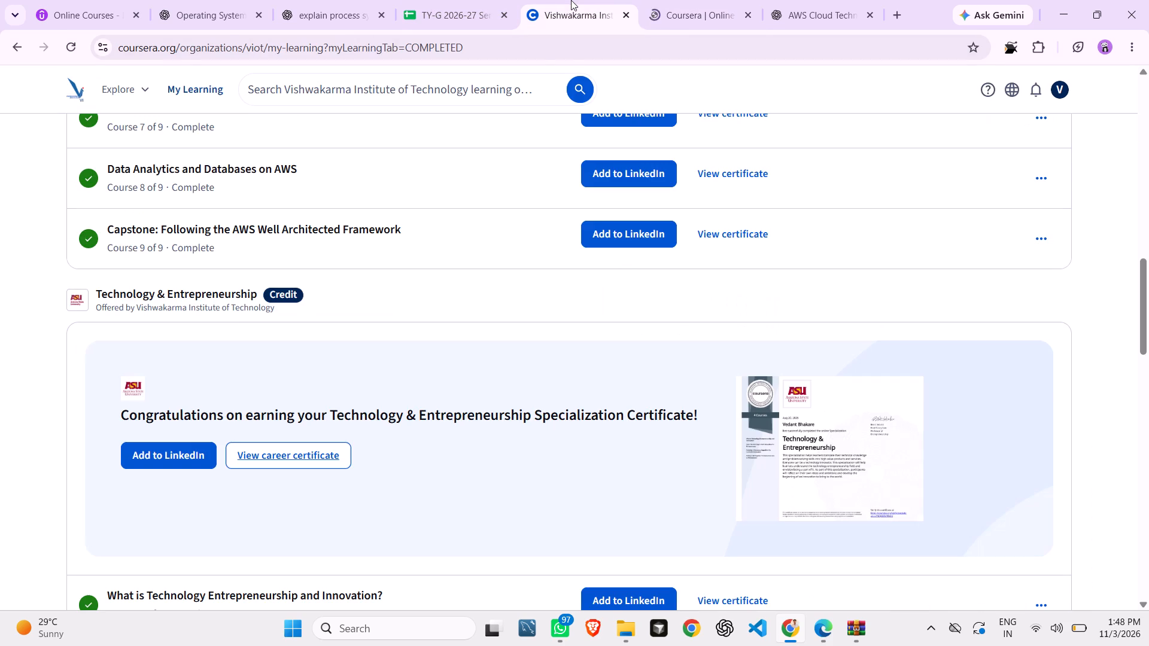
left_click(637, 0)
left_click(704, 0)
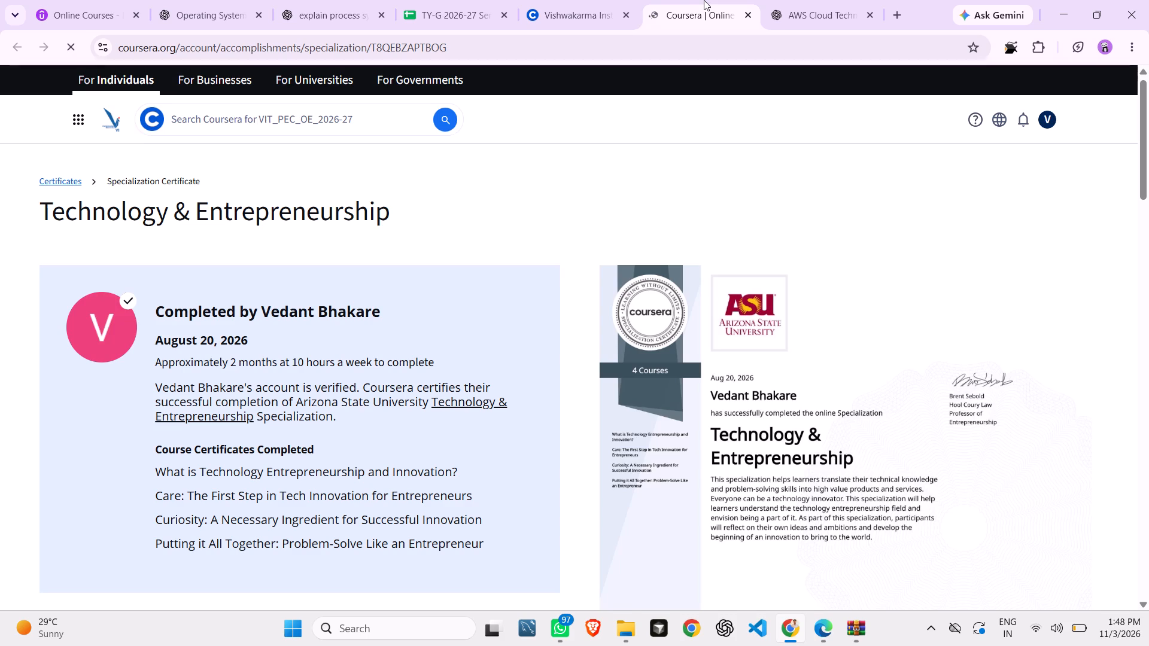
Enter 20/08 as the To Date for the Technology & Entrepreneurship Specialization Certificate in row 89 of the spreadsheet.
left_click(491, 0)
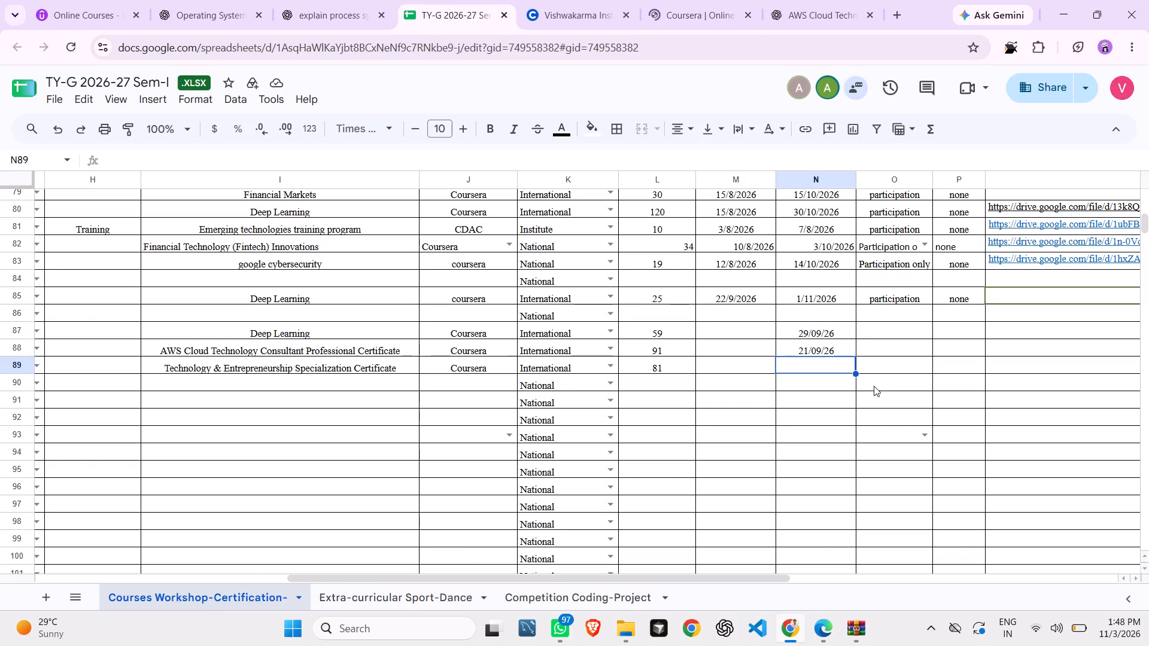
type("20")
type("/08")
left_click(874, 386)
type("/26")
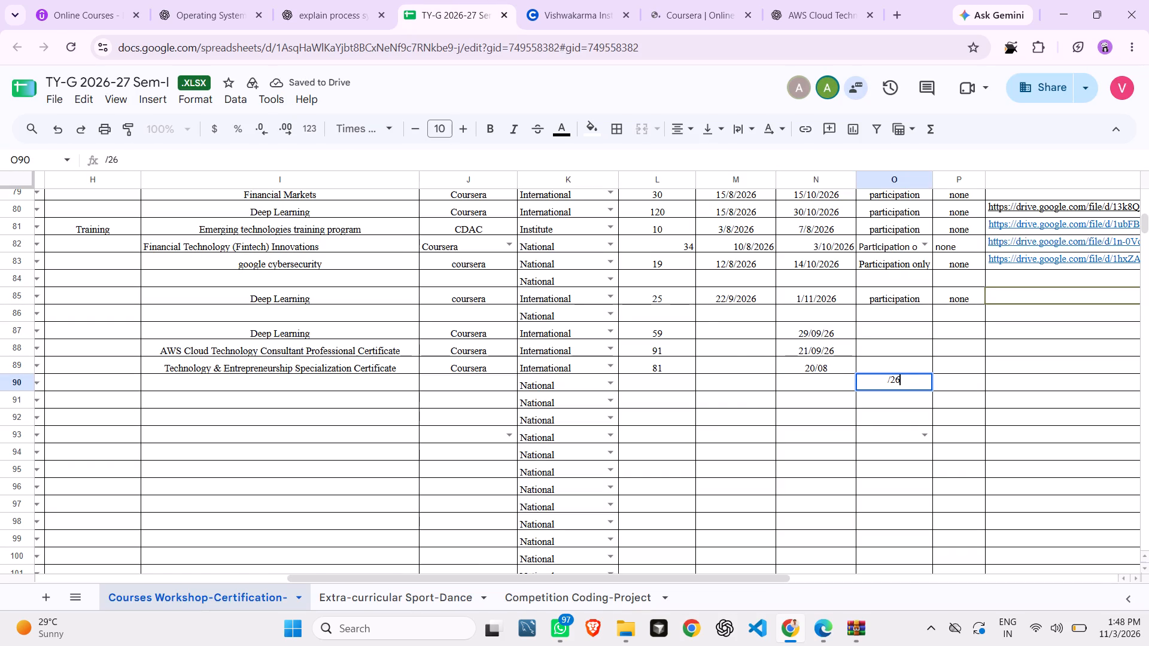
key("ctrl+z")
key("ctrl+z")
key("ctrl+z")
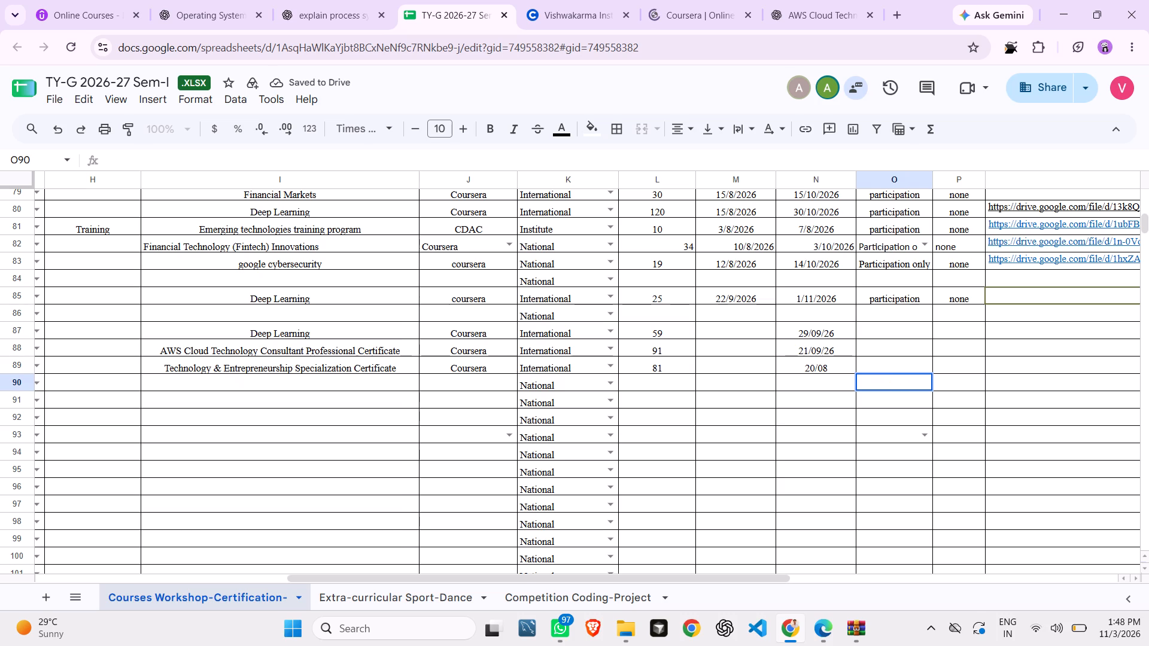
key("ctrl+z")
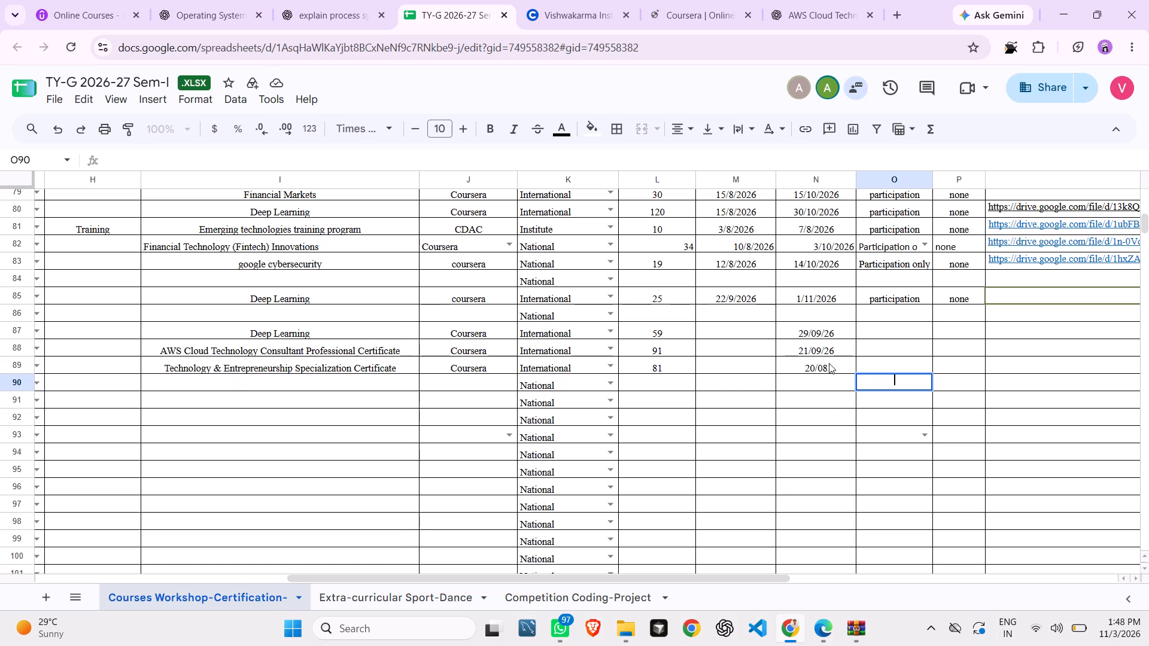
Add the year to the To Date in row 89 so that it reads 20/08/26.
left_click(834, 367)
left_click(834, 367)
double_click(834, 367)
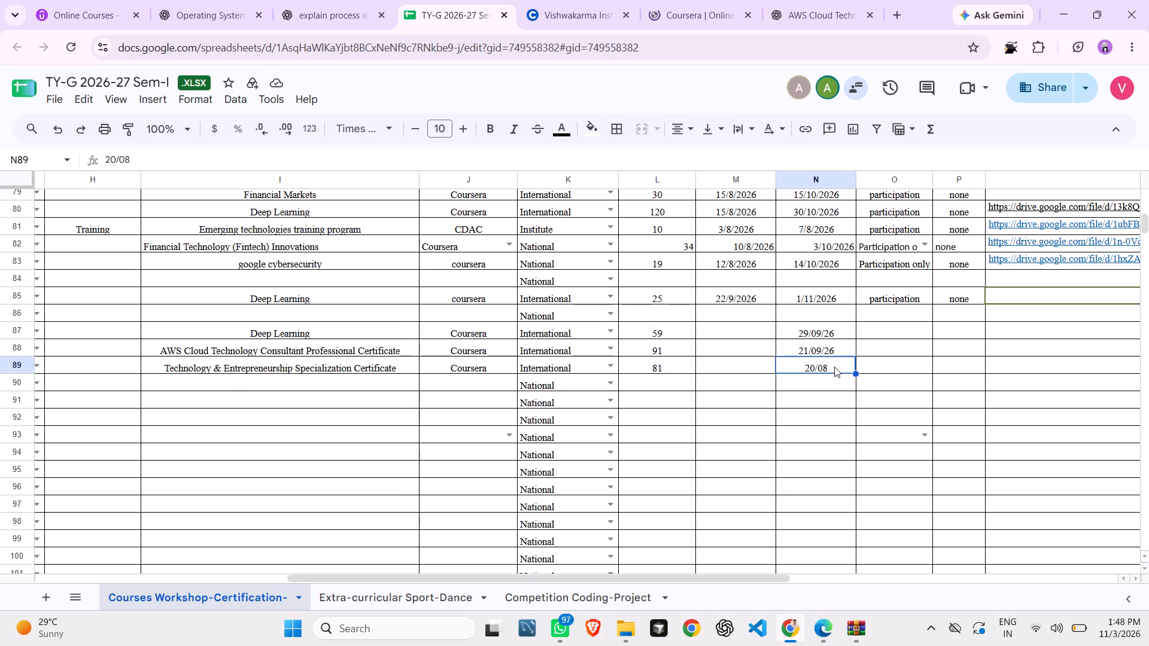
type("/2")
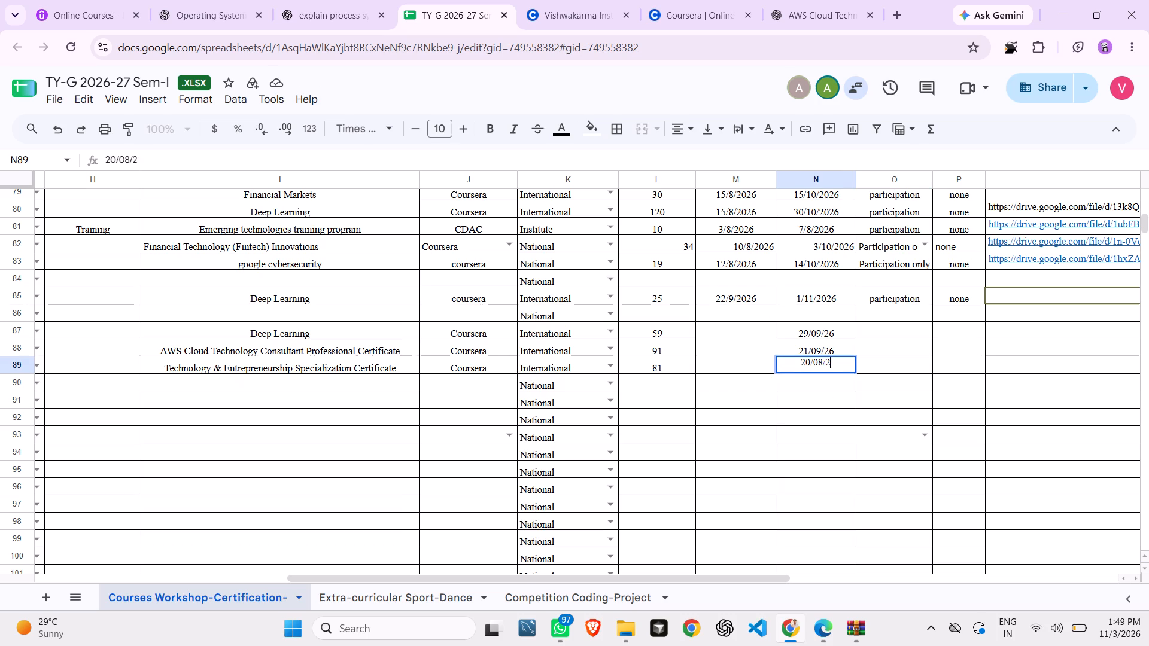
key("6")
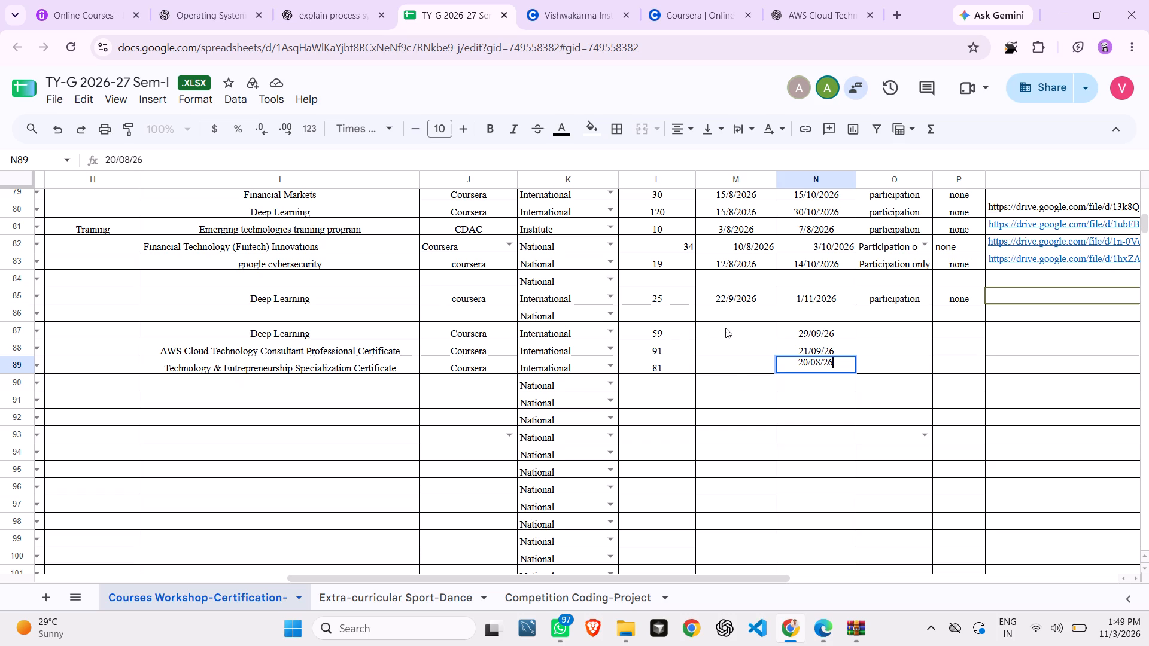
Review other students' course records in the sheet, checking how their date and remaining columns are filled.
left_click(725, 328)
scroll(707, 246, "up", 8)
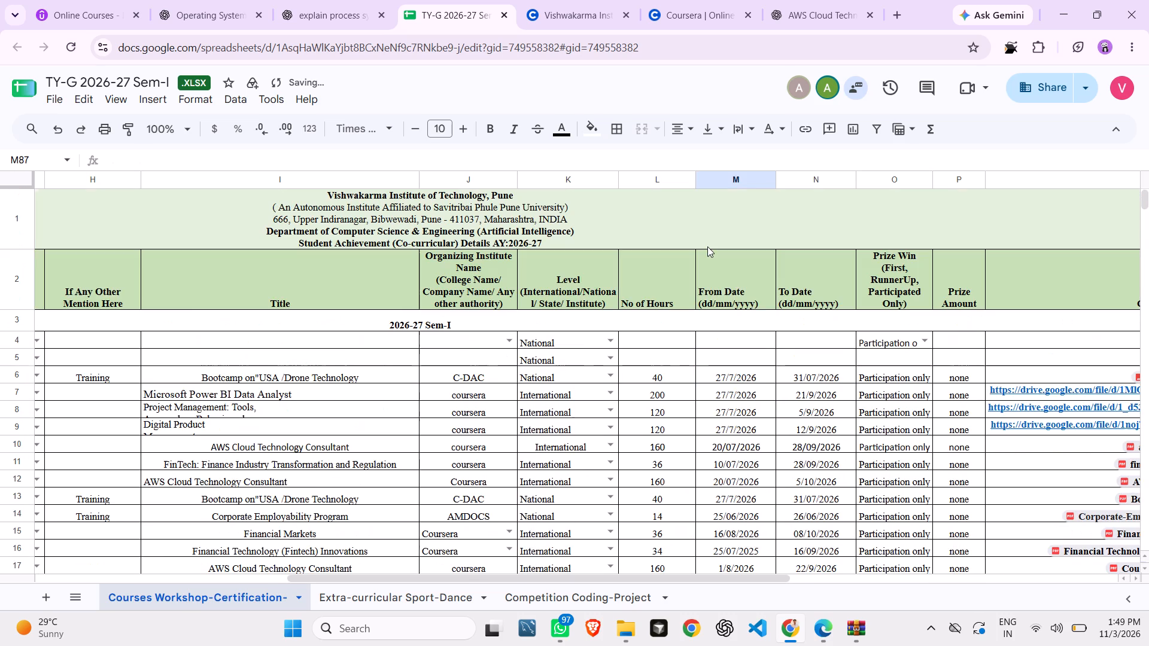
scroll(707, 246, "up", 6)
scroll(707, 246, "down", 3)
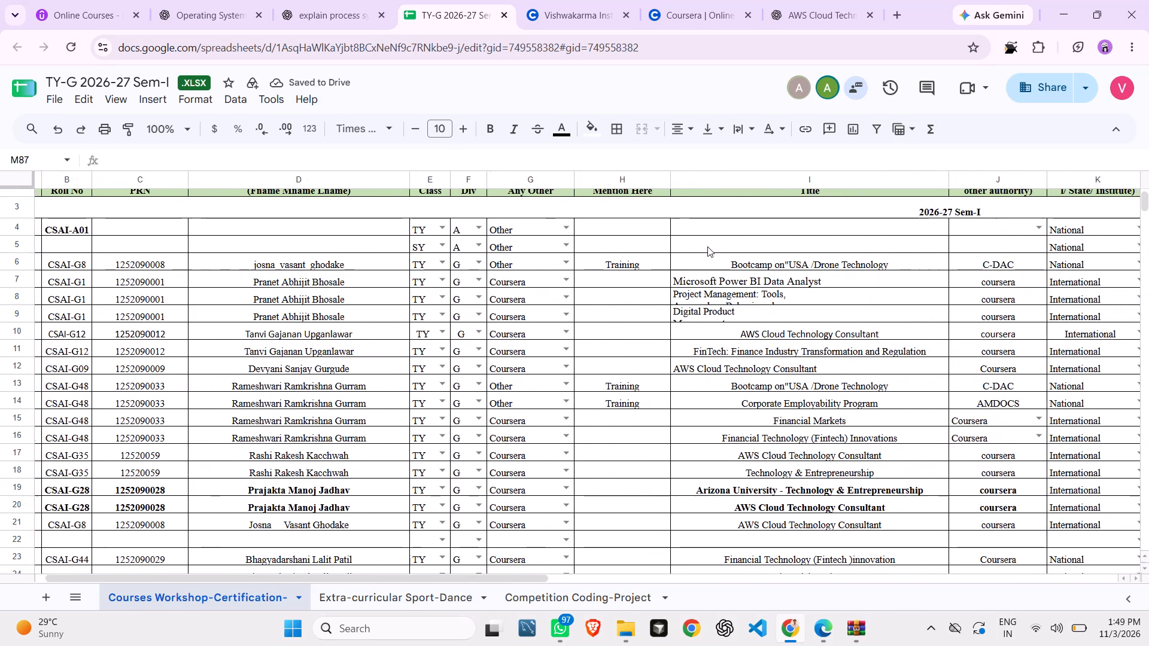
scroll(707, 246, "down", 8)
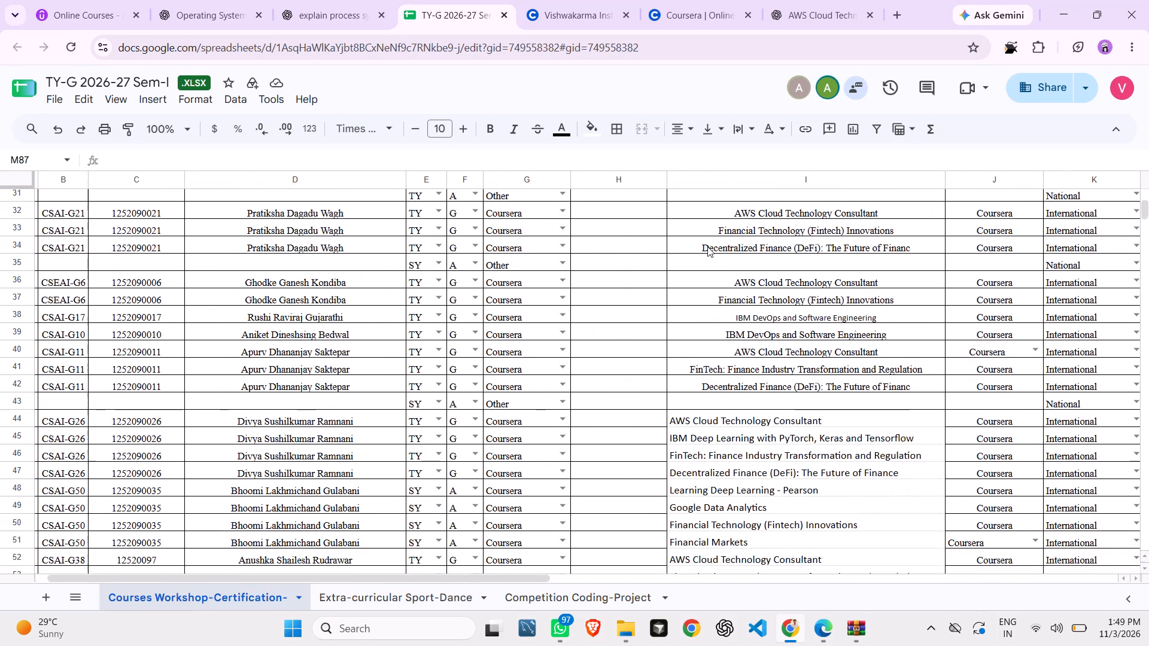
scroll(707, 246, "down", 7)
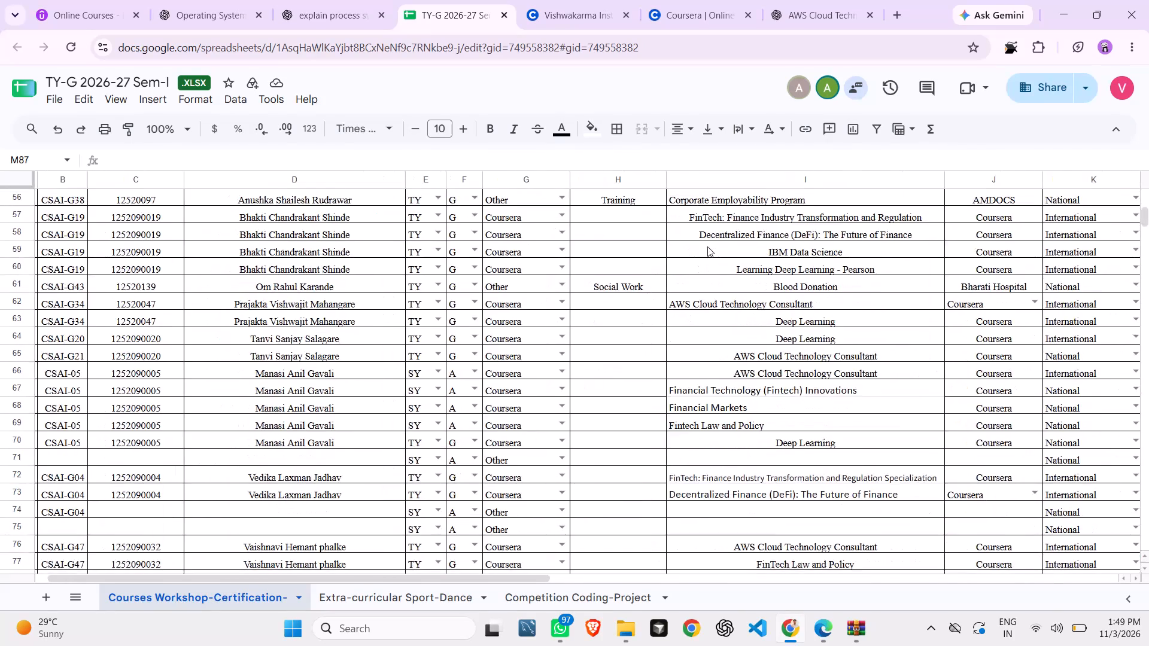
scroll(707, 246, "down", 6)
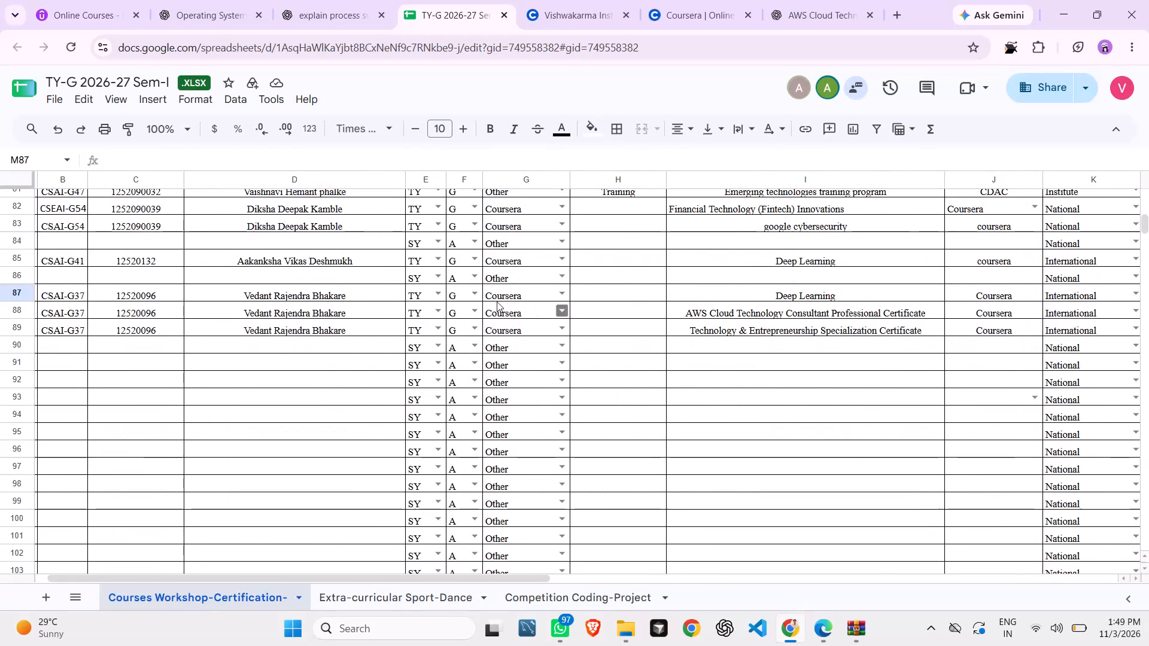
scroll(576, 227, "up", 8)
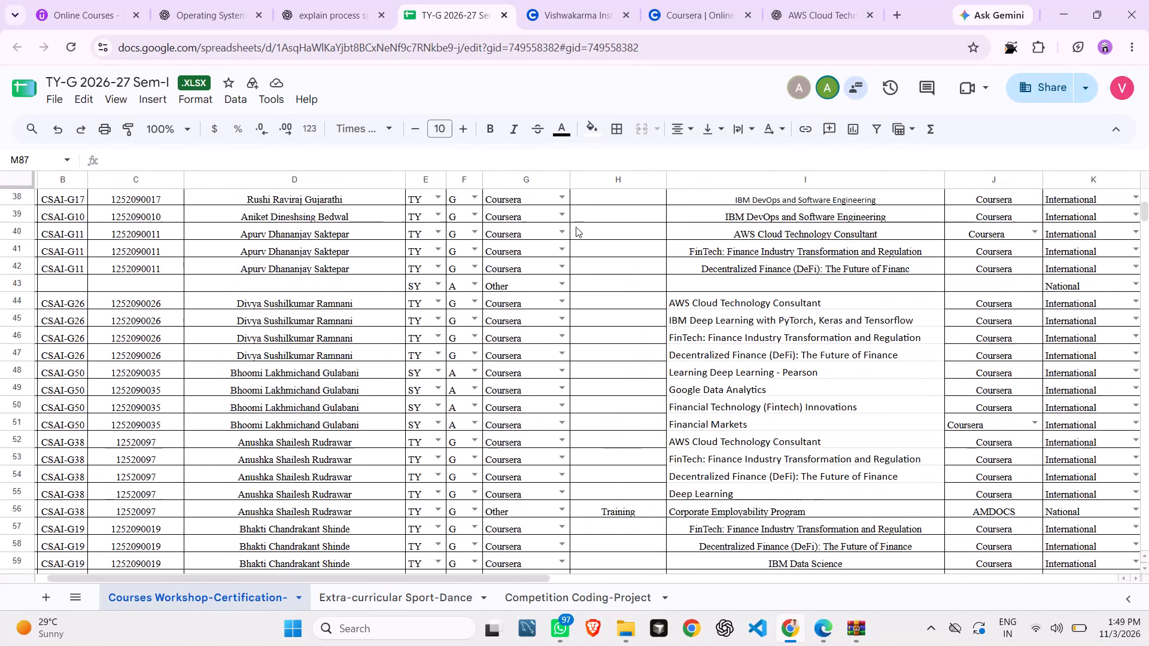
scroll(576, 227, "up", 1)
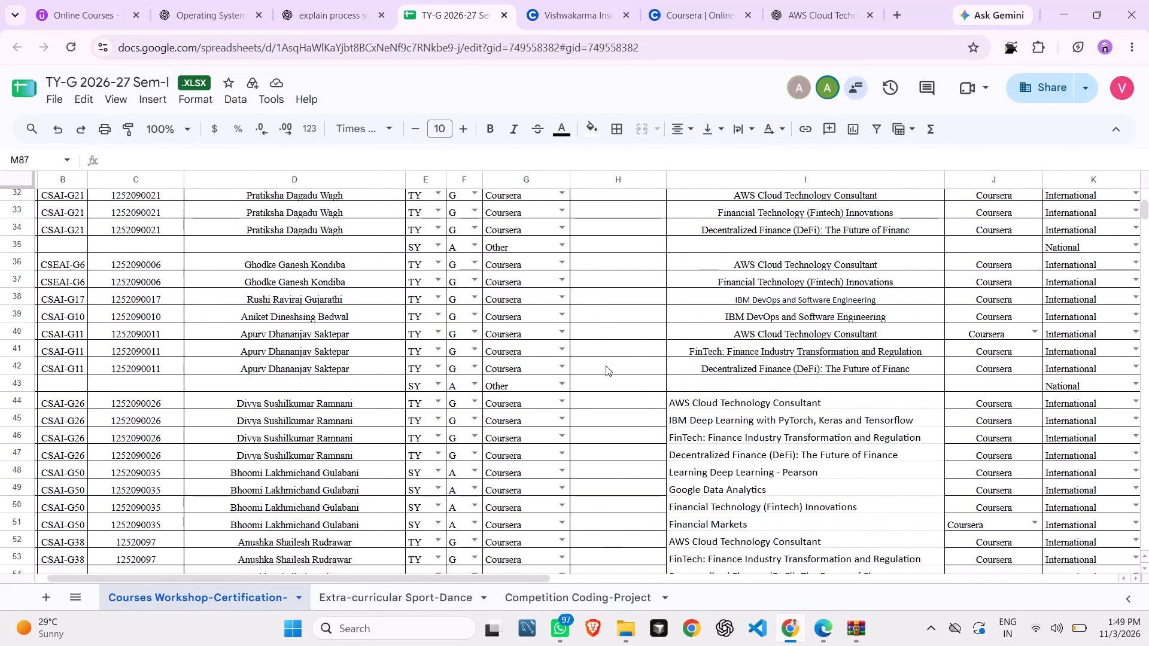
scroll(606, 365, "left", 4)
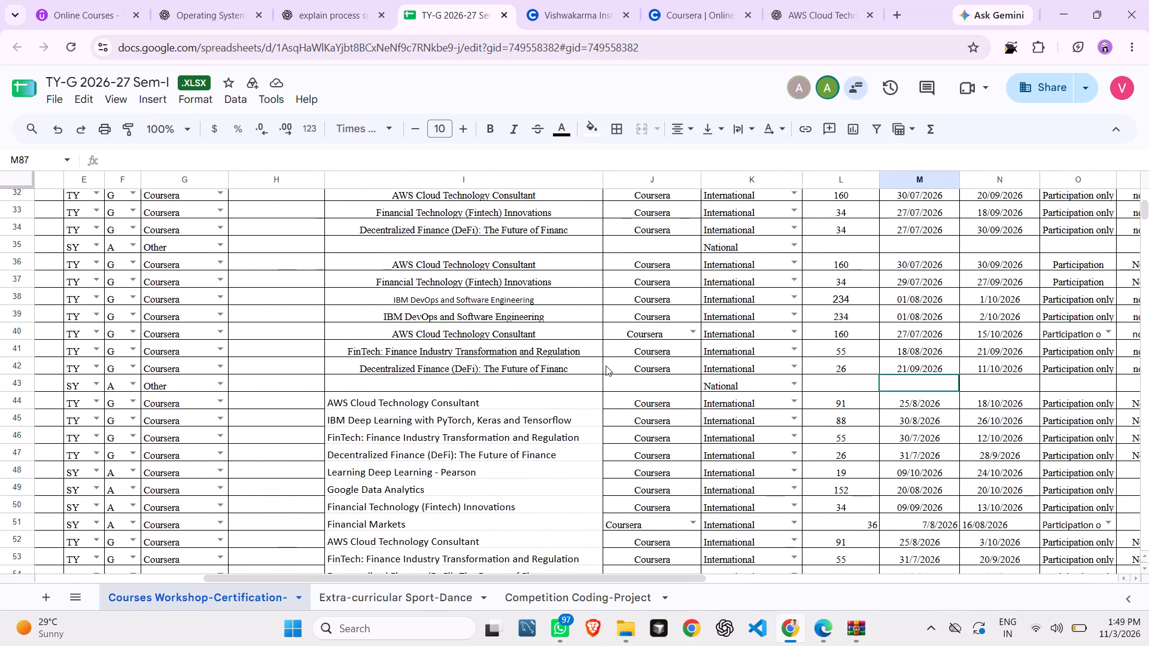
scroll(606, 365, "left", 2)
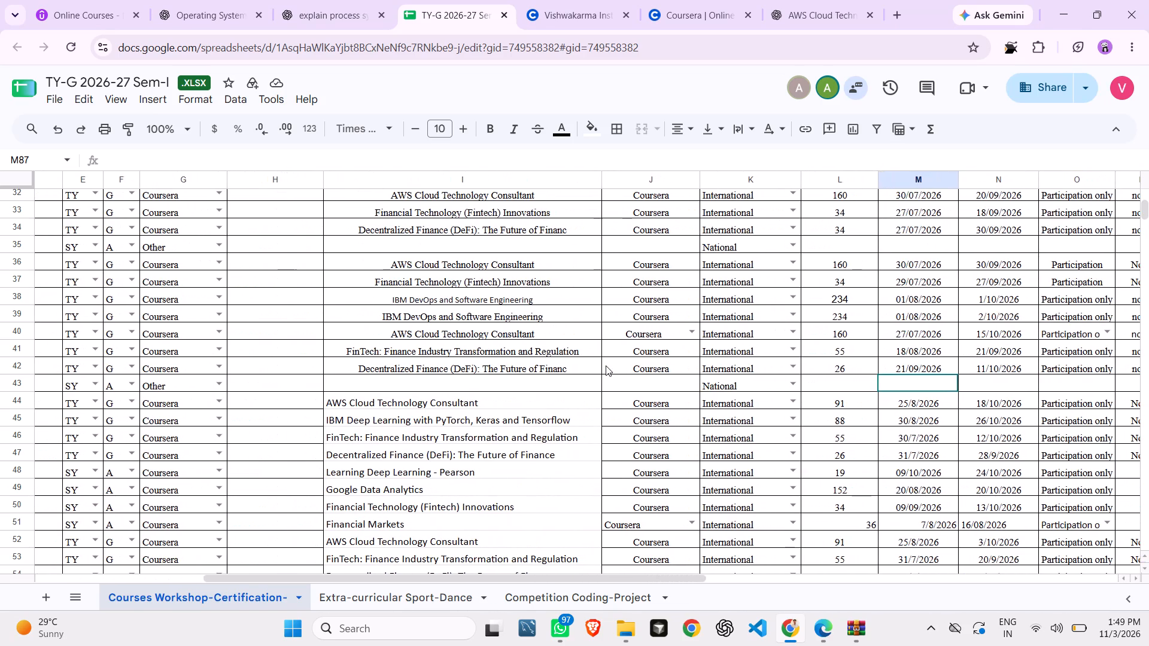
scroll(606, 365, "left", 1)
scroll(740, 374, "down", 13)
scroll(740, 374, "up", 2)
scroll(740, 374, "down", 2)
scroll(740, 374, "up", 5)
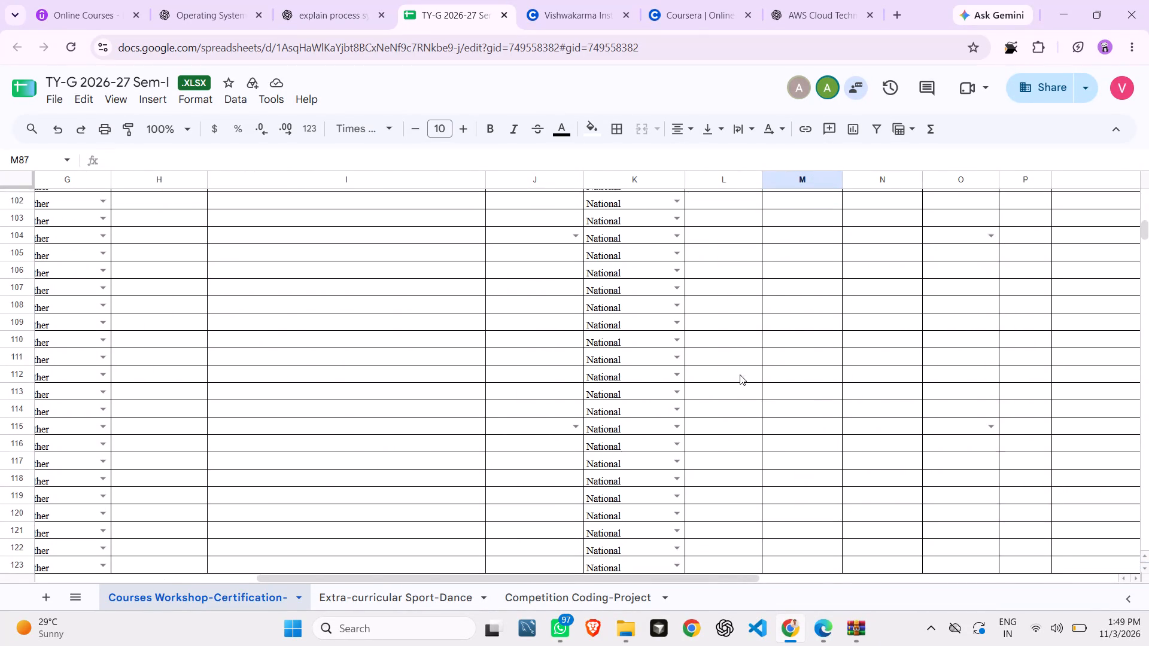
scroll(740, 374, "up", 9)
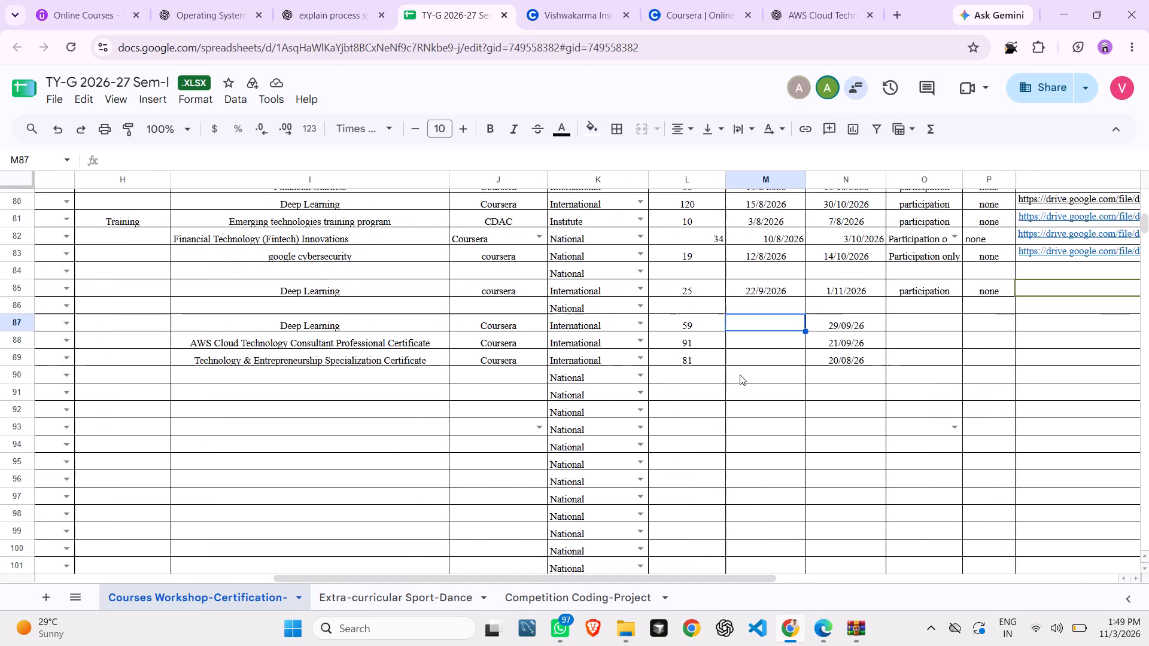
scroll(740, 374, "up", 1)
Copy the Prize Win entry "participation" from row 85 into the Deep Learning record in row 87.
left_click(871, 355)
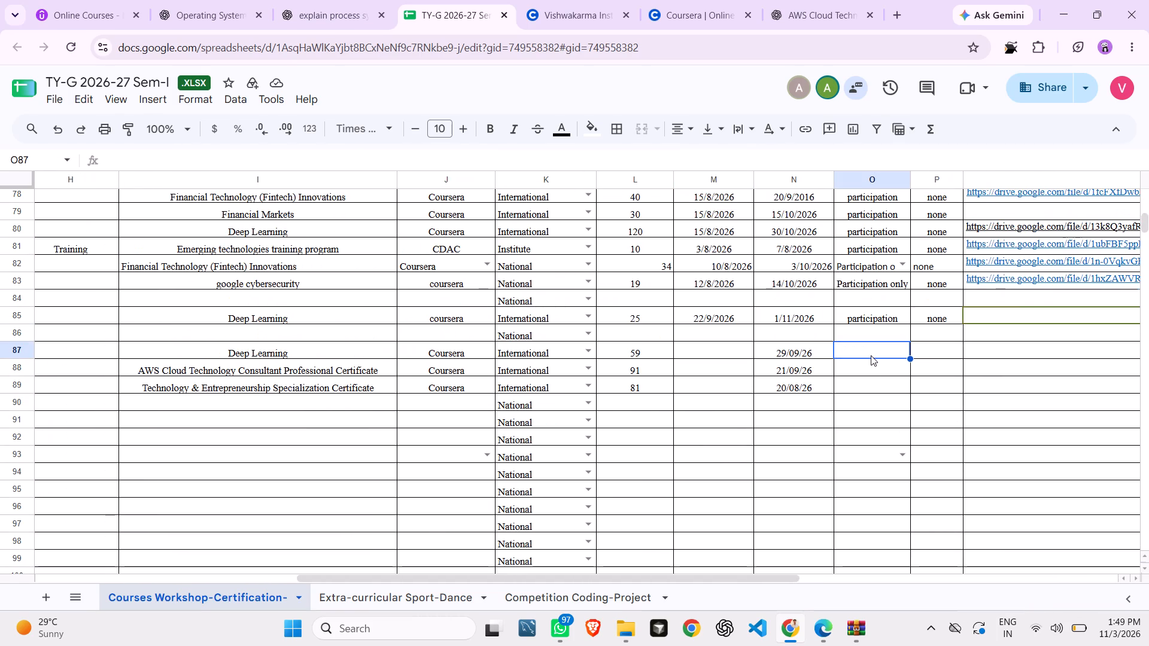
left_click(903, 266)
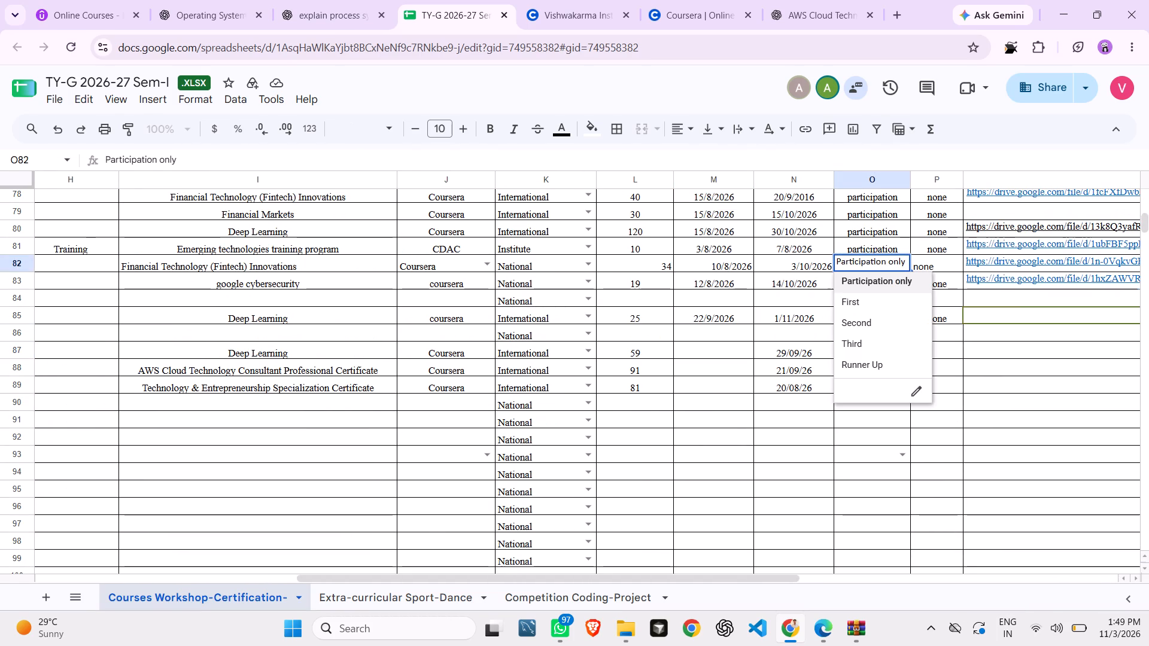
left_click(1039, 391)
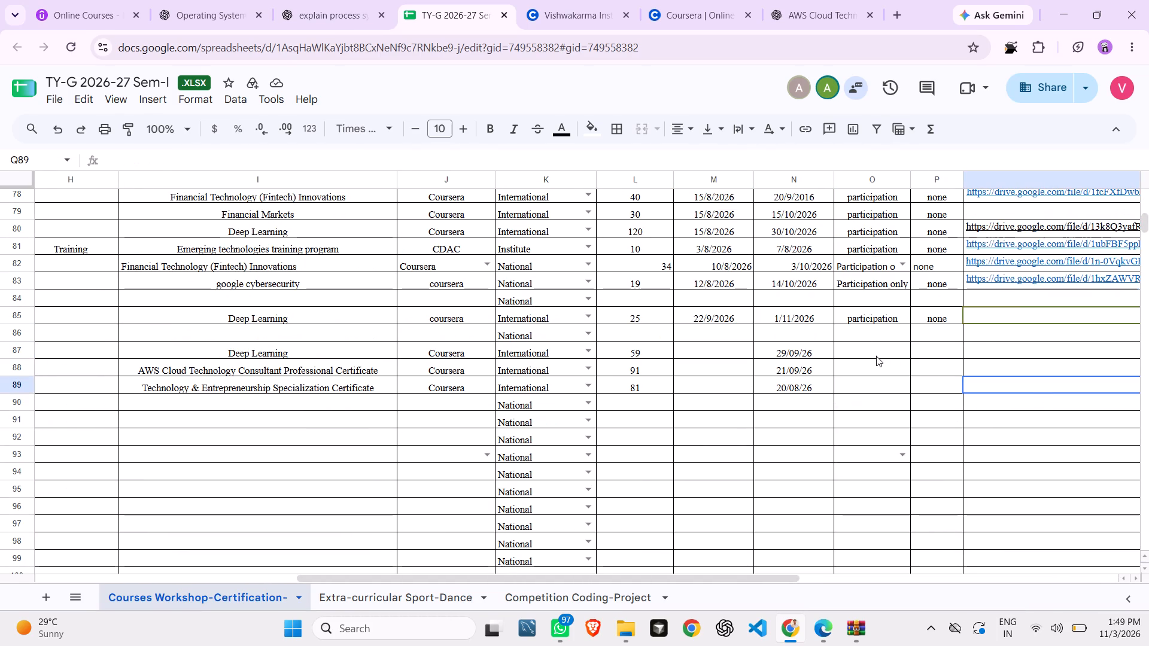
left_click(871, 355)
double_click(898, 322)
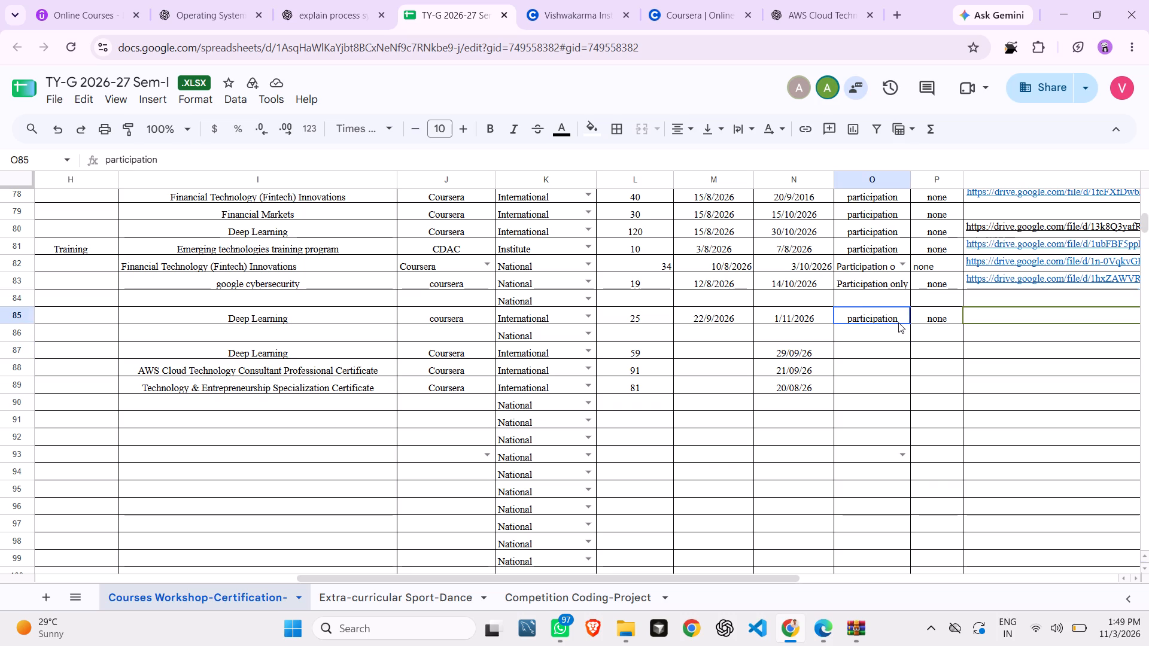
key("ctrl+a")
left_click(898, 322, "ctrl")
key("ctrl+a")
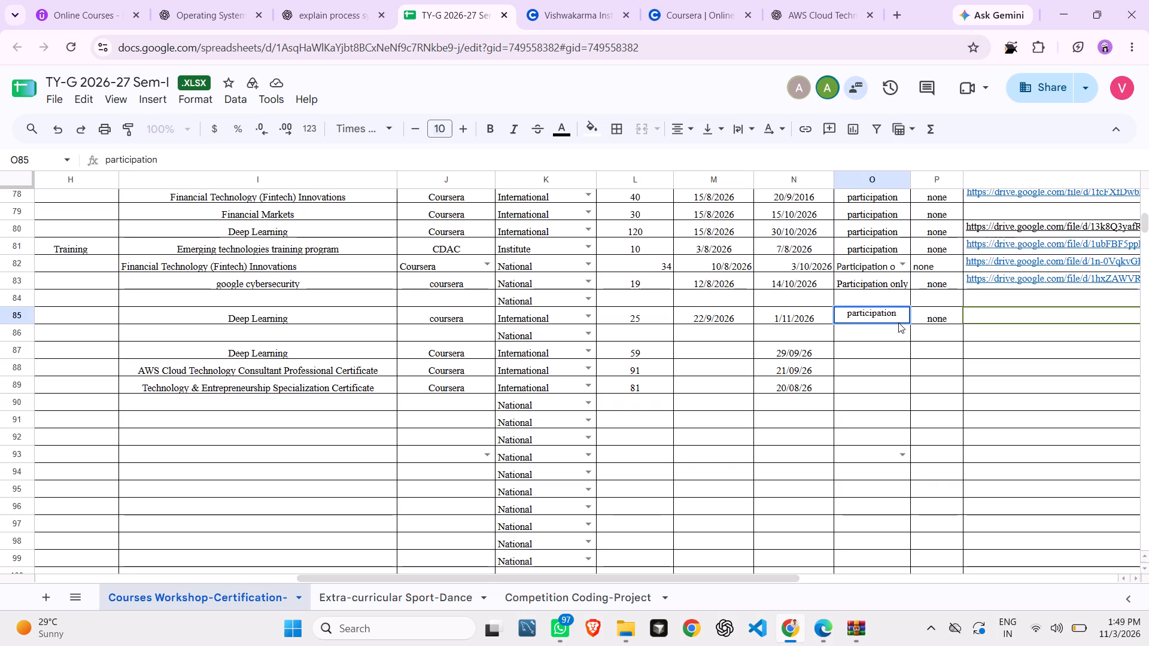
left_click(898, 322)
left_click_drag(898, 313, 843, 315)
key("ctrl+c")
double_click(863, 348)
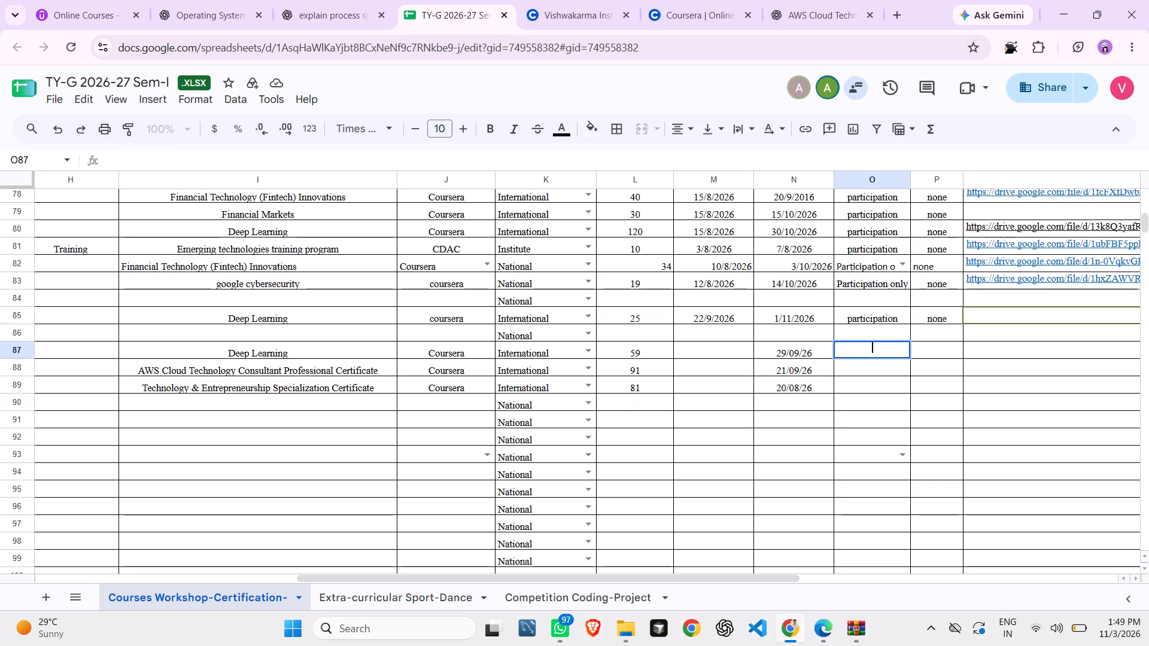
key("ctrl+v")
Paste "participation" as the Prize Win entry for the AWS and Technology & Entrepreneurship records in rows 88 and 89.
left_click(865, 364)
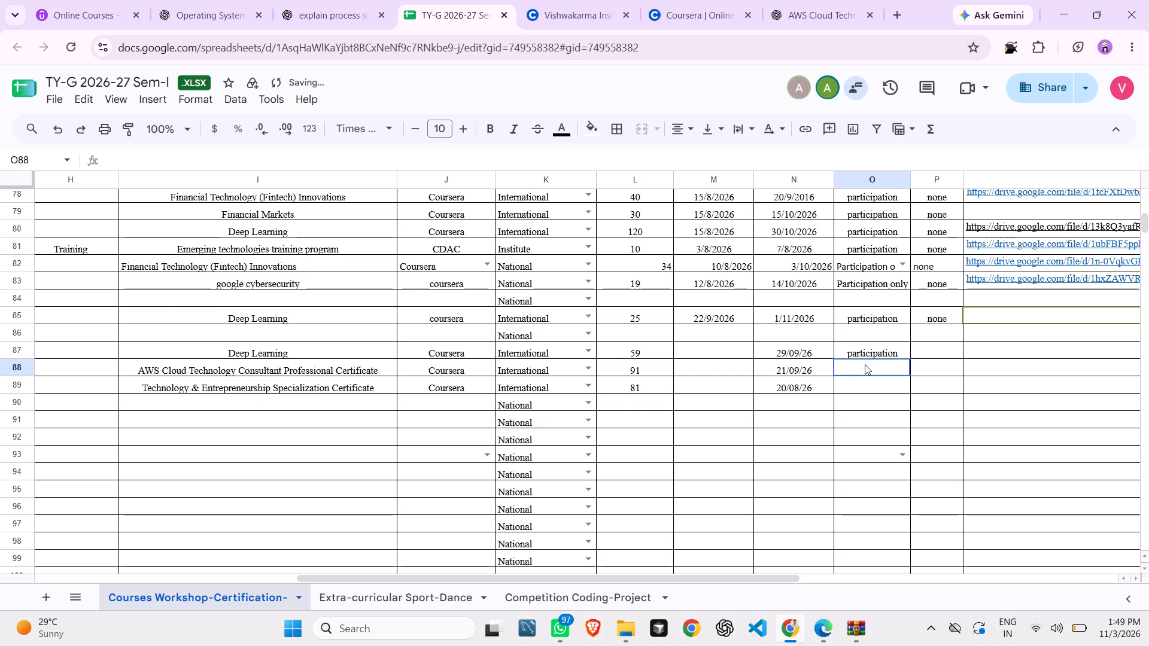
key("ctrl+v")
left_click(883, 385)
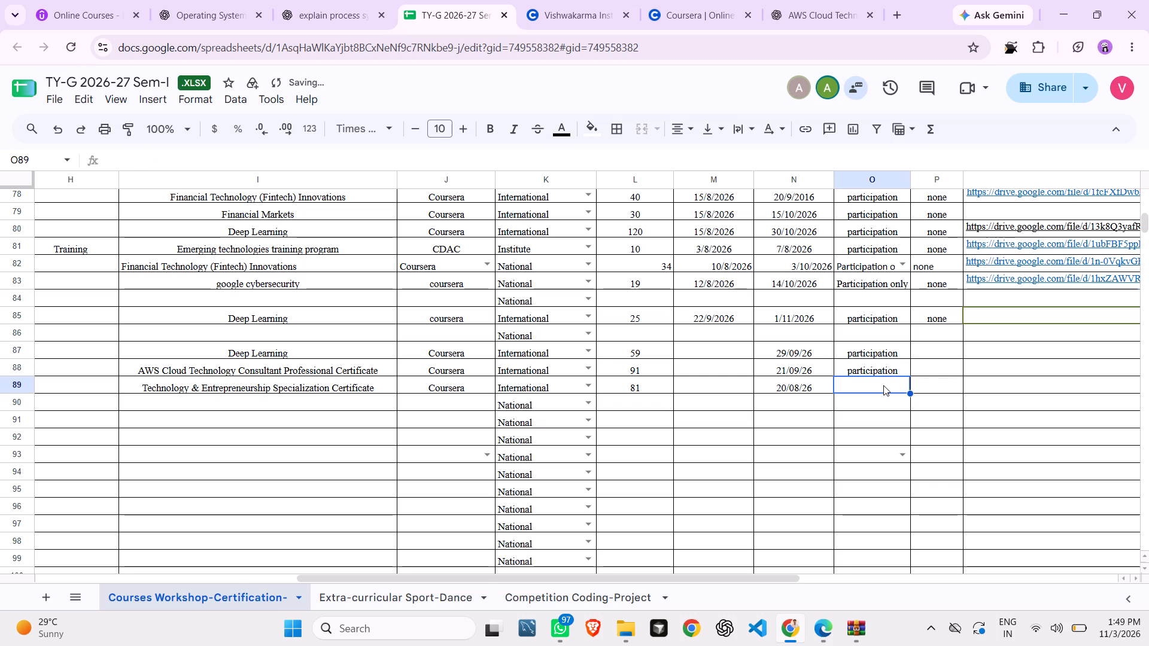
key("ctrl+v")
Enter "none" as the Prize Amount for the three course records in rows 87 to 89.
left_click(933, 351)
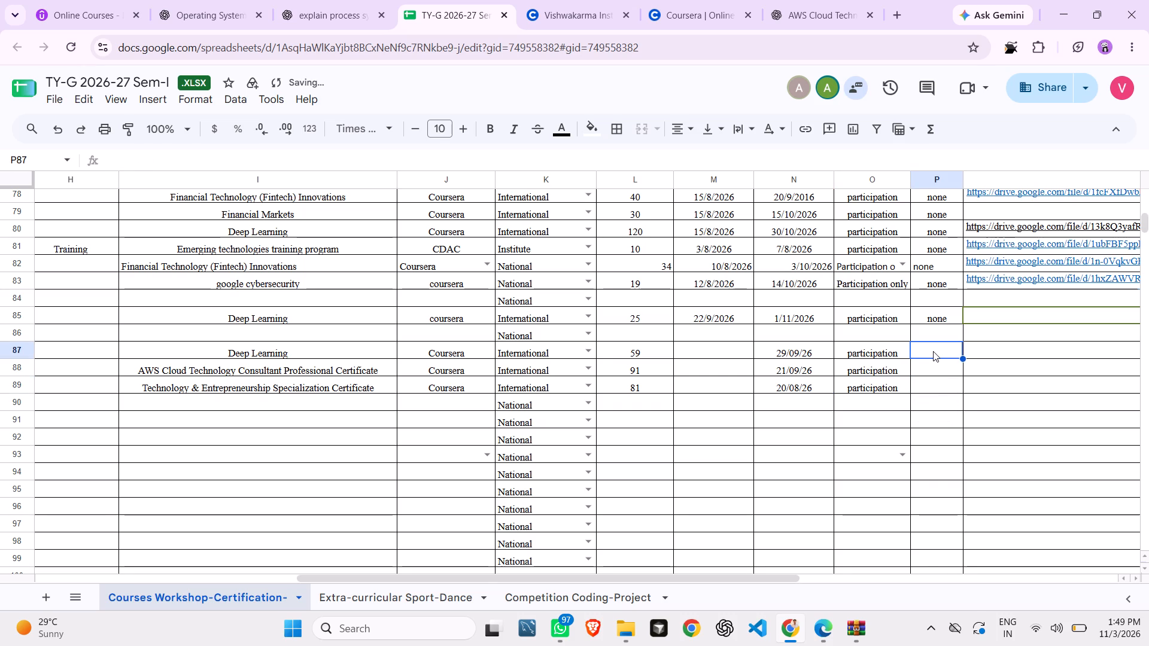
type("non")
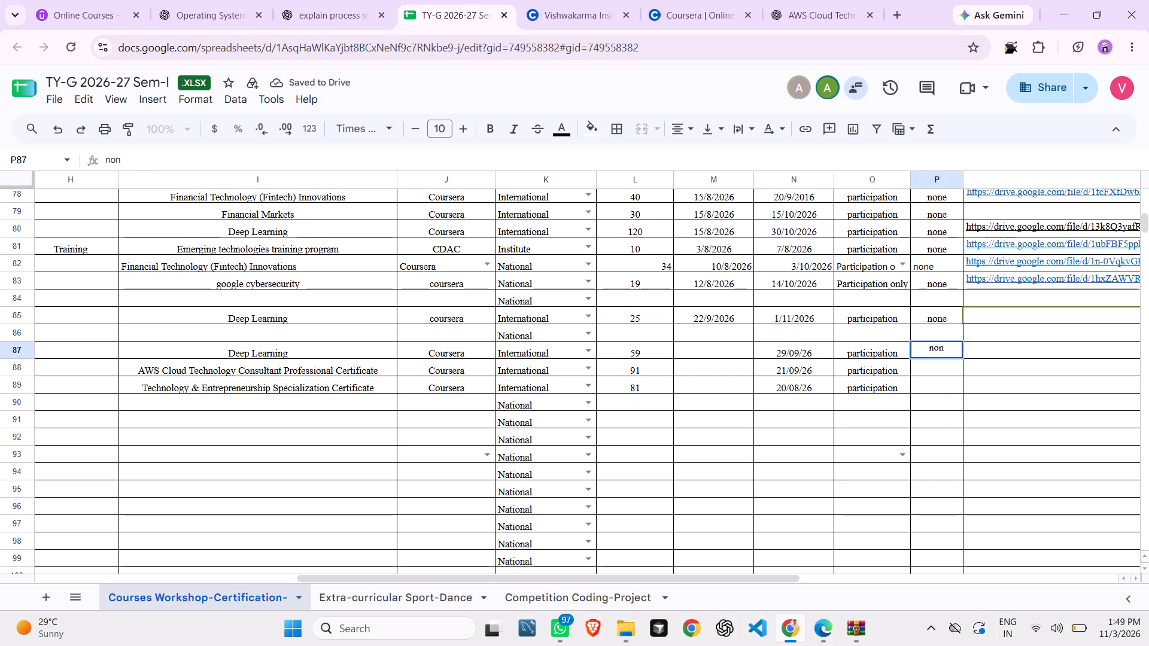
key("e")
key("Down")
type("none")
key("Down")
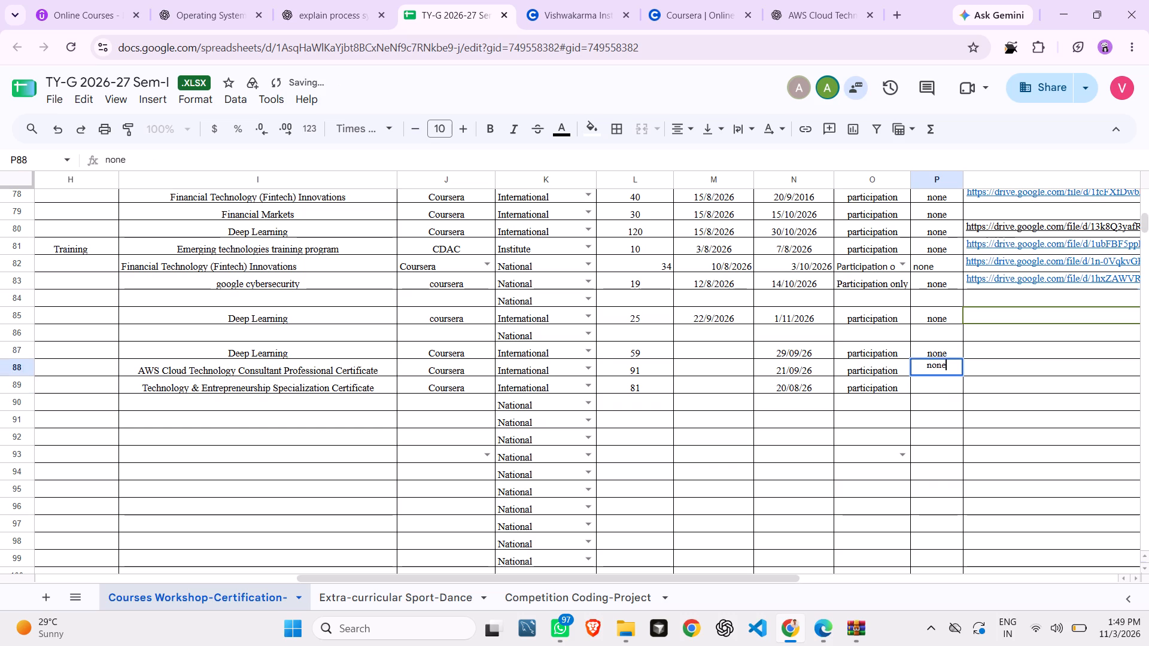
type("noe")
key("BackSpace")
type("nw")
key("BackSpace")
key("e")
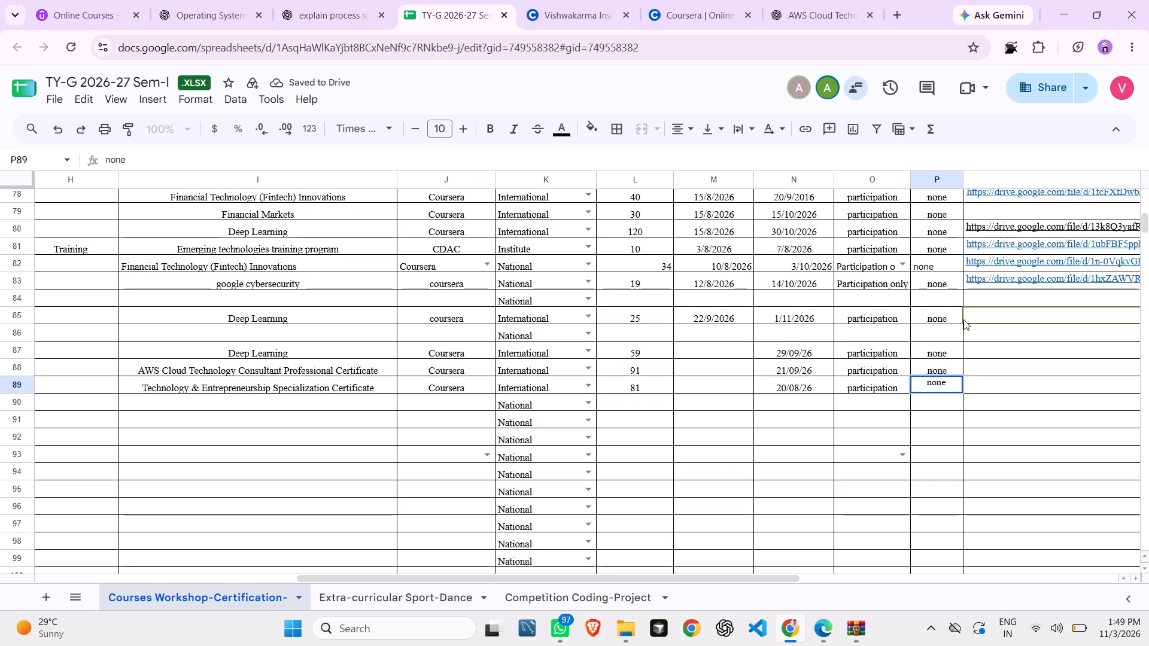
Examine the certificate column's header and other students' entries, ending at the certificate cell in row 87.
scroll(963, 319, "up", 9)
scroll(963, 319, "down", 1)
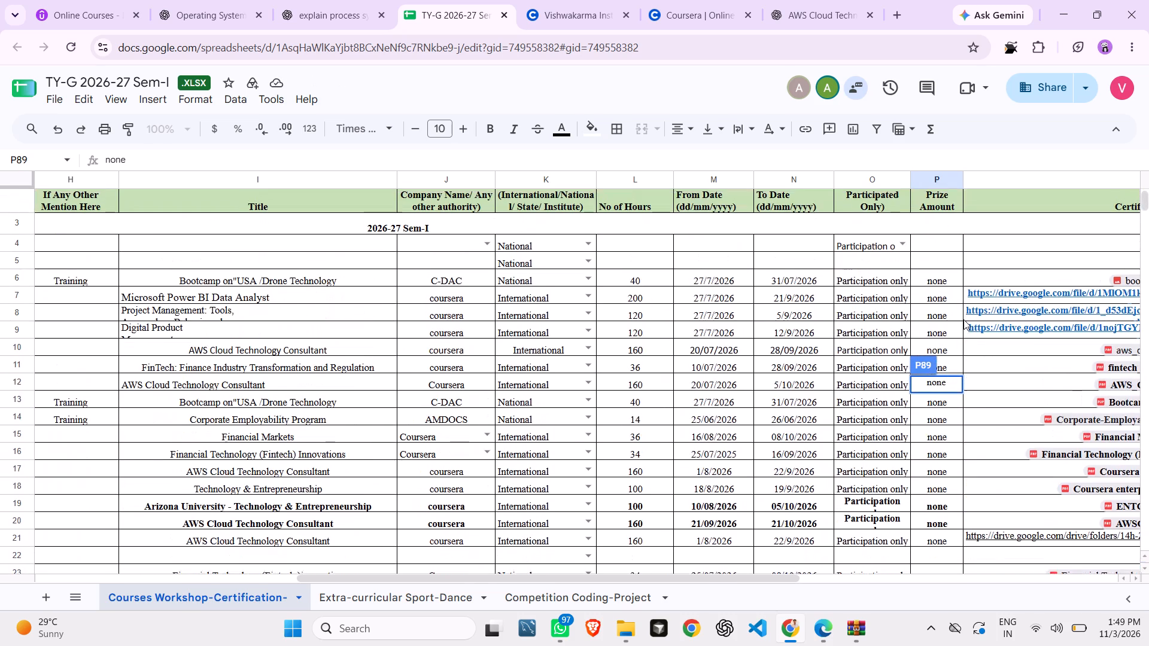
scroll(963, 319, "down", 3)
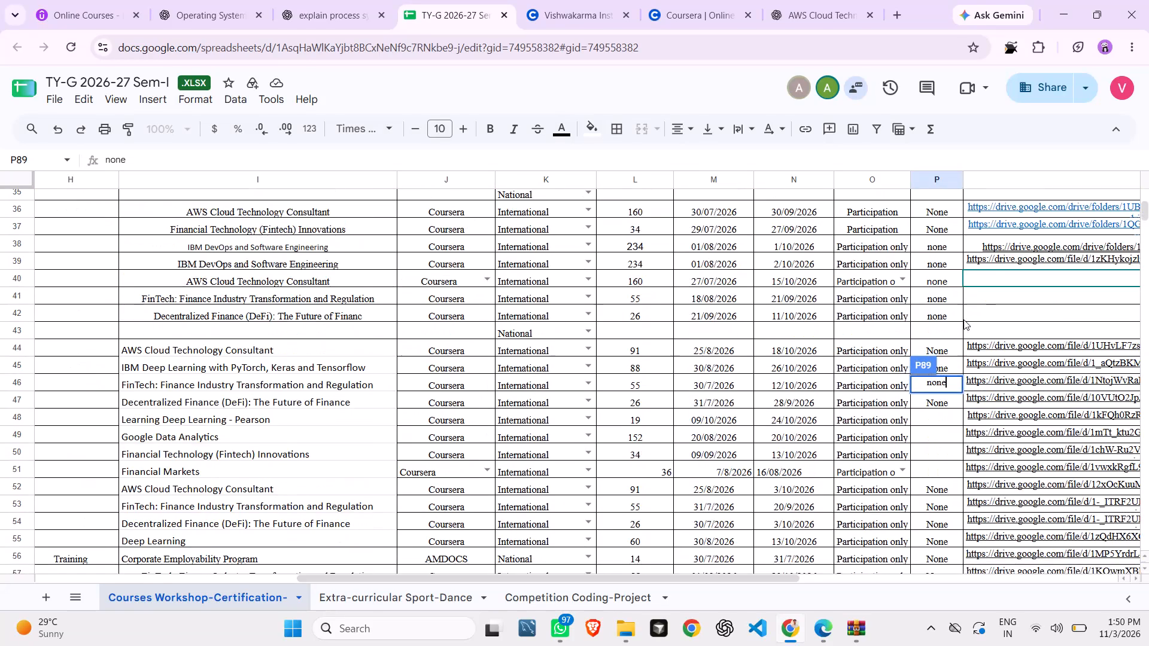
scroll(963, 319, "down", 8)
scroll(963, 319, "left", 6)
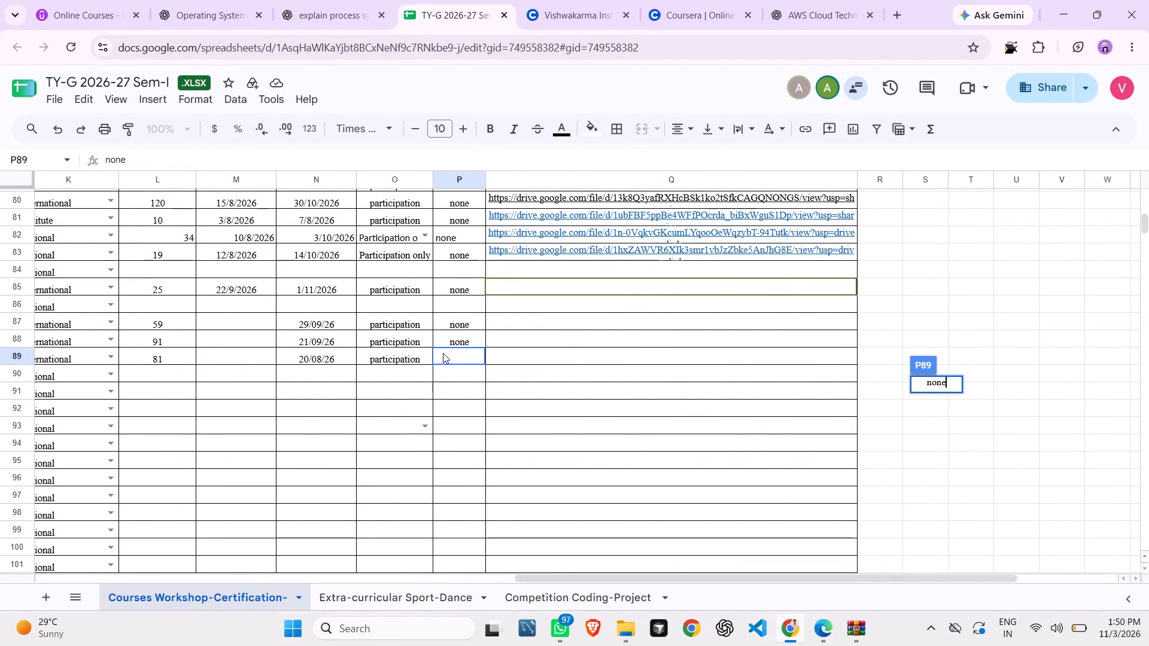
left_click(445, 353)
left_click(507, 327)
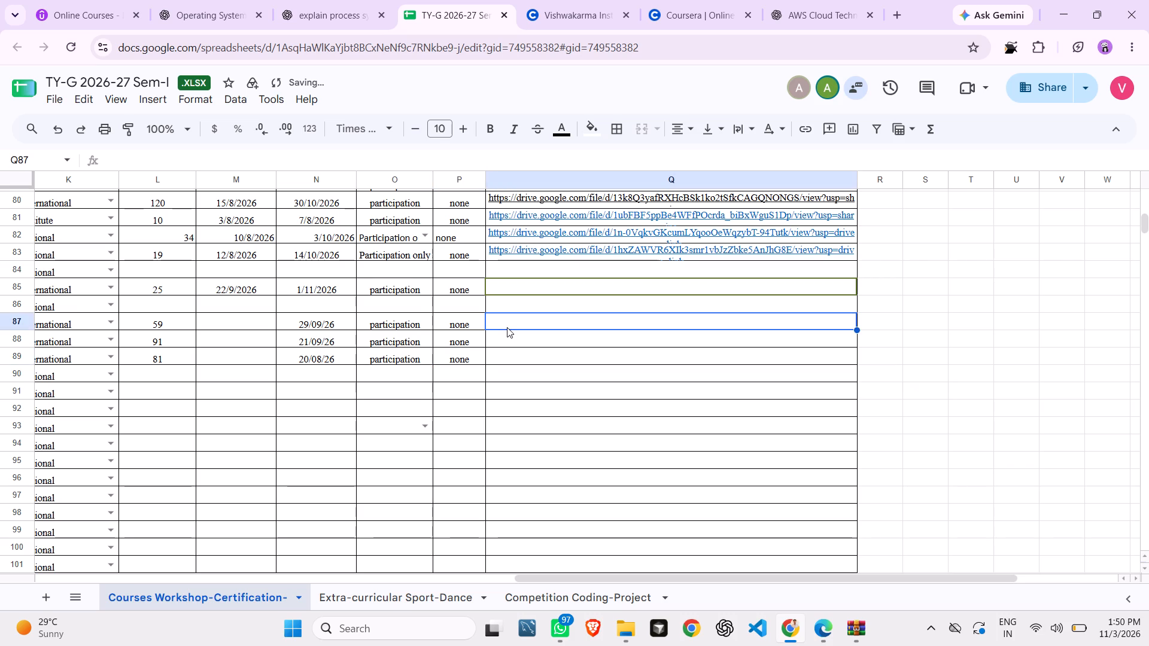
scroll(273, 385, "right", 3)
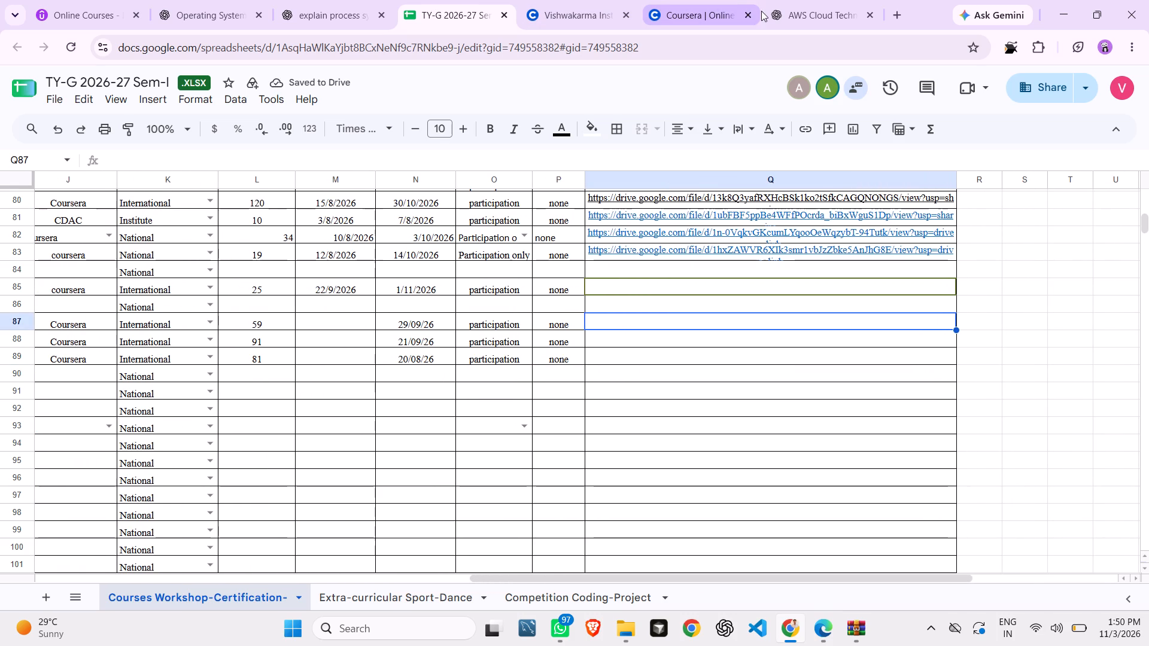
Switch to the Coursera Technology & Entrepreneurship specialization record and open its full certificate document.
left_click(691, 1)
scroll(381, 232, "down", 1)
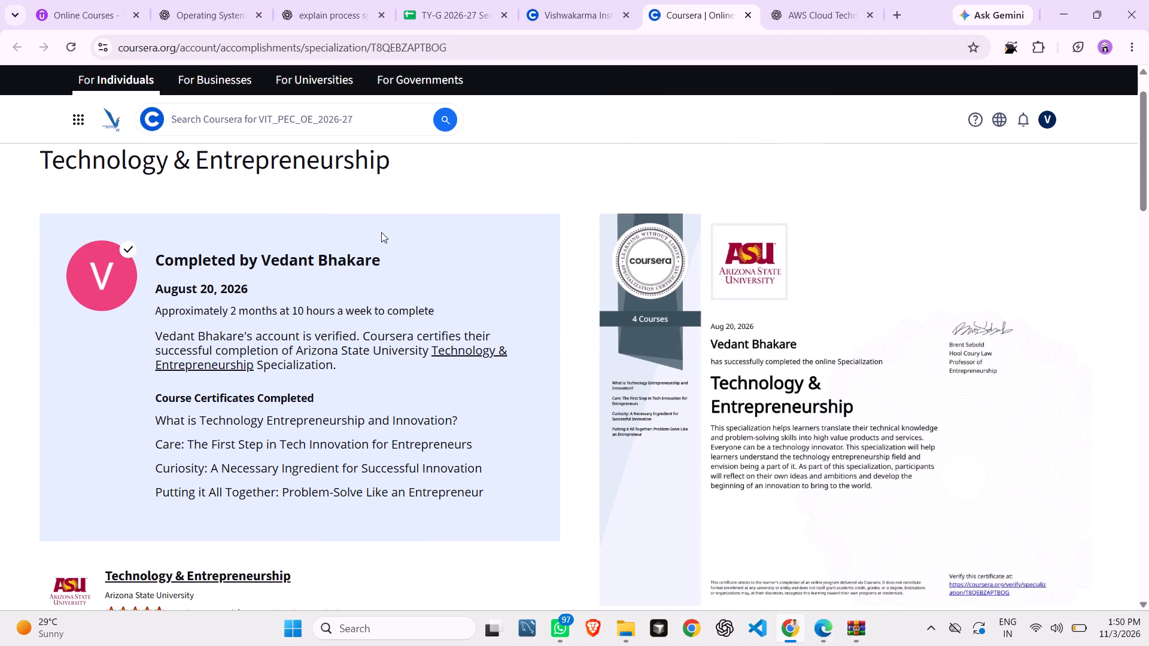
scroll(381, 232, "down", 3)
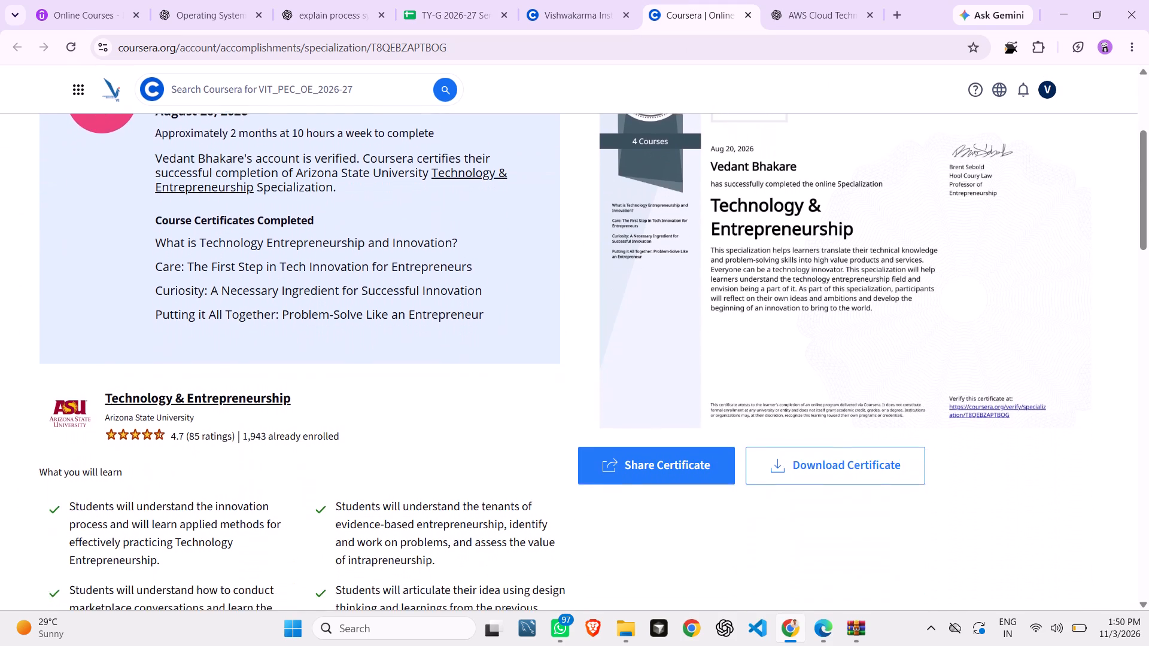
scroll(381, 232, "down", 2)
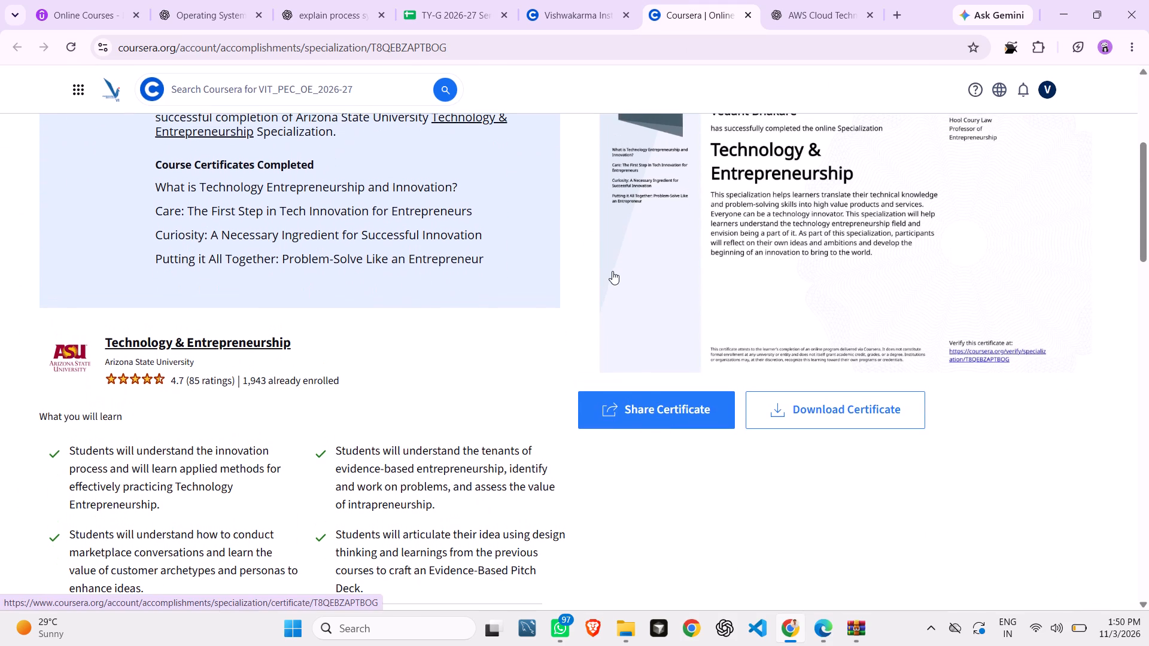
scroll(752, 281, "up", 2)
scroll(180, 312, "up", 2)
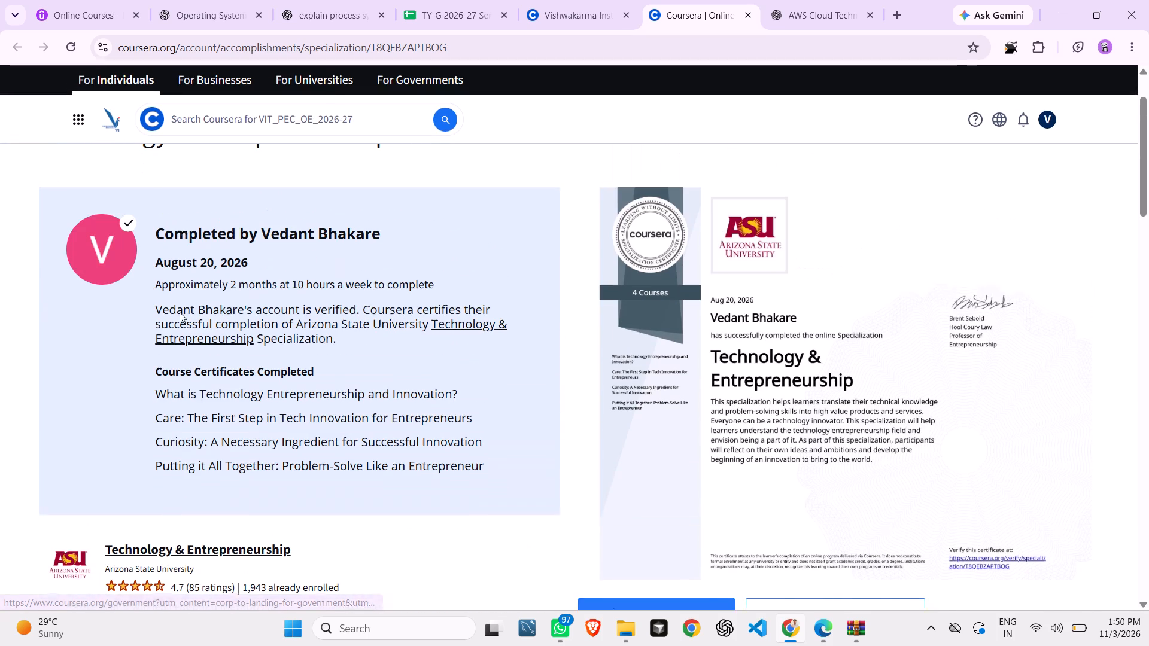
scroll(180, 312, "up", 2)
scroll(354, 262, "down", 2)
left_click(642, 275)
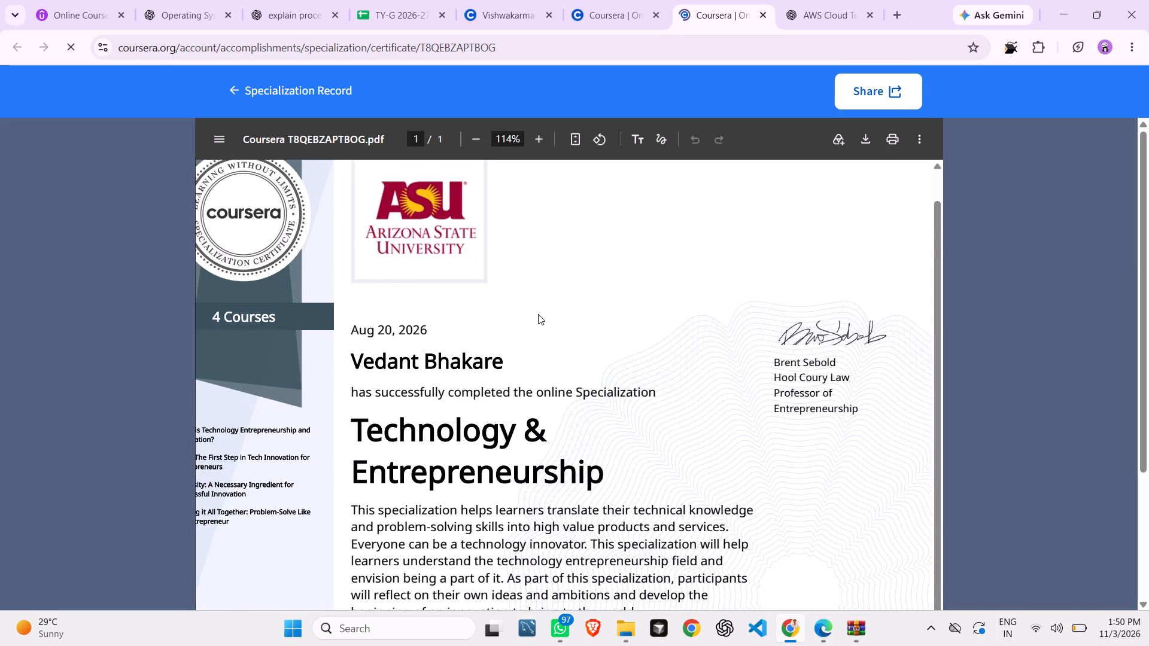
scroll(497, 405, "down", 3)
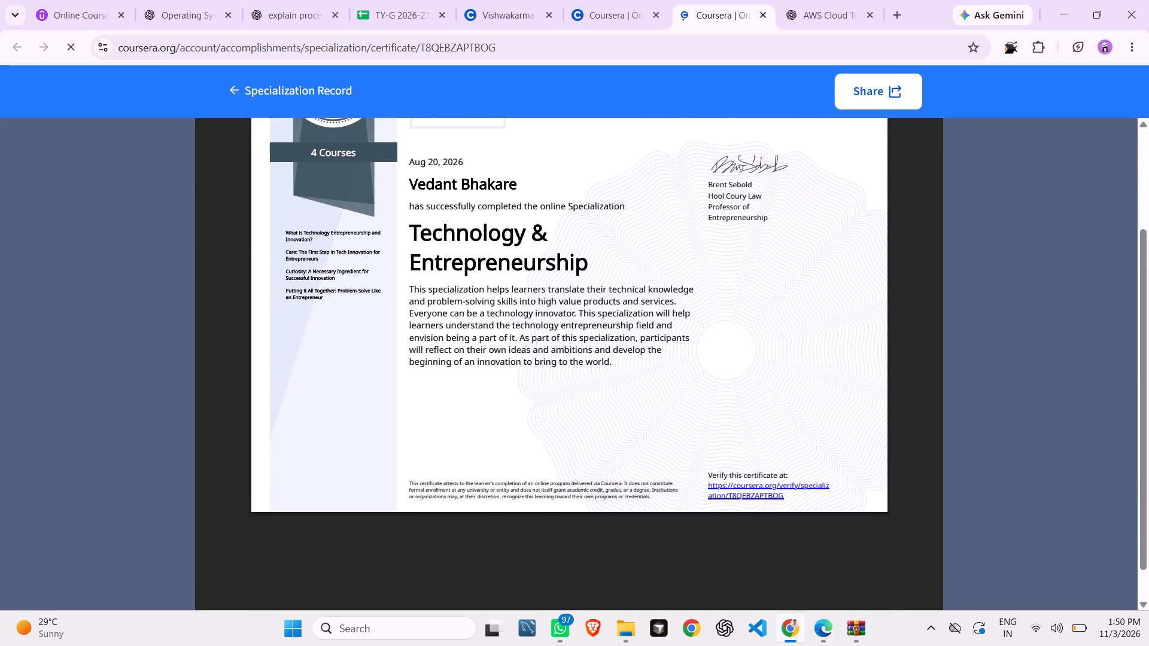
scroll(497, 405, "down", 2)
scroll(497, 405, "up", 3)
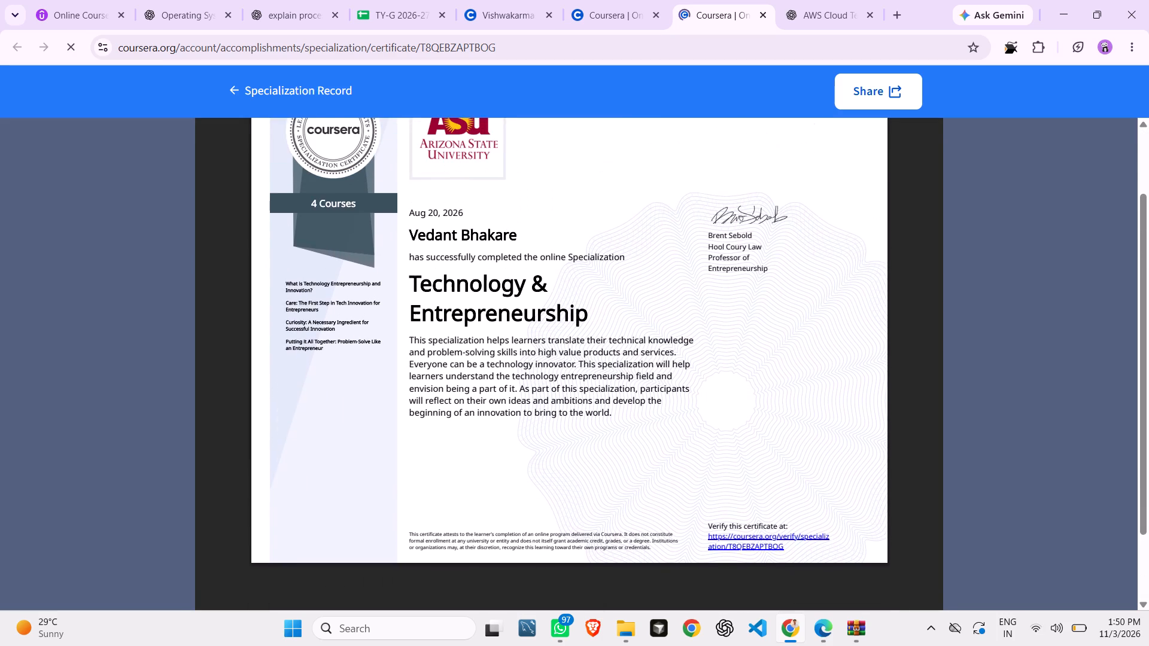
scroll(497, 405, "up", 1)
left_click(763, 13)
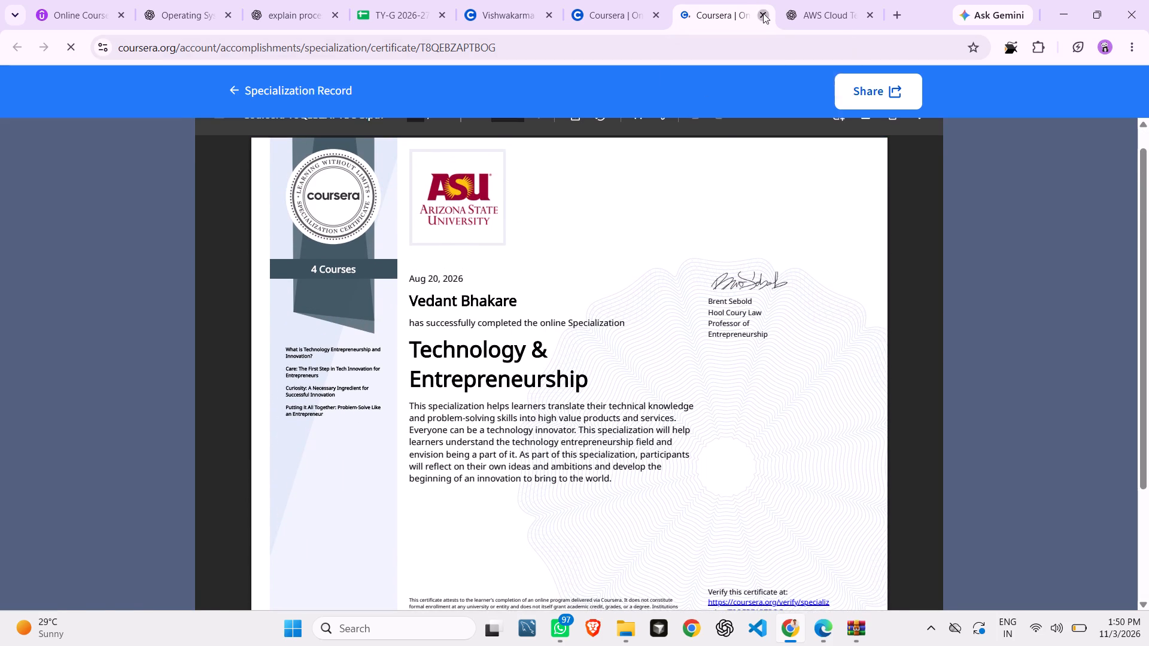
scroll(658, 271, "up", 2)
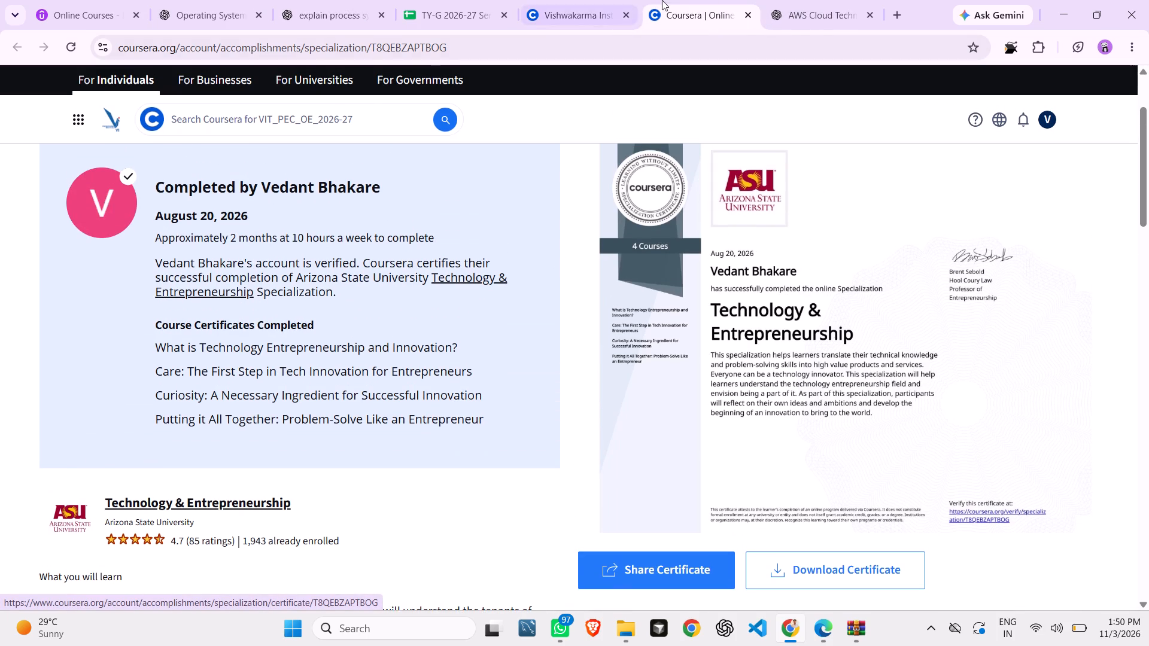
left_click(590, 14)
scroll(713, 300, "left", 1)
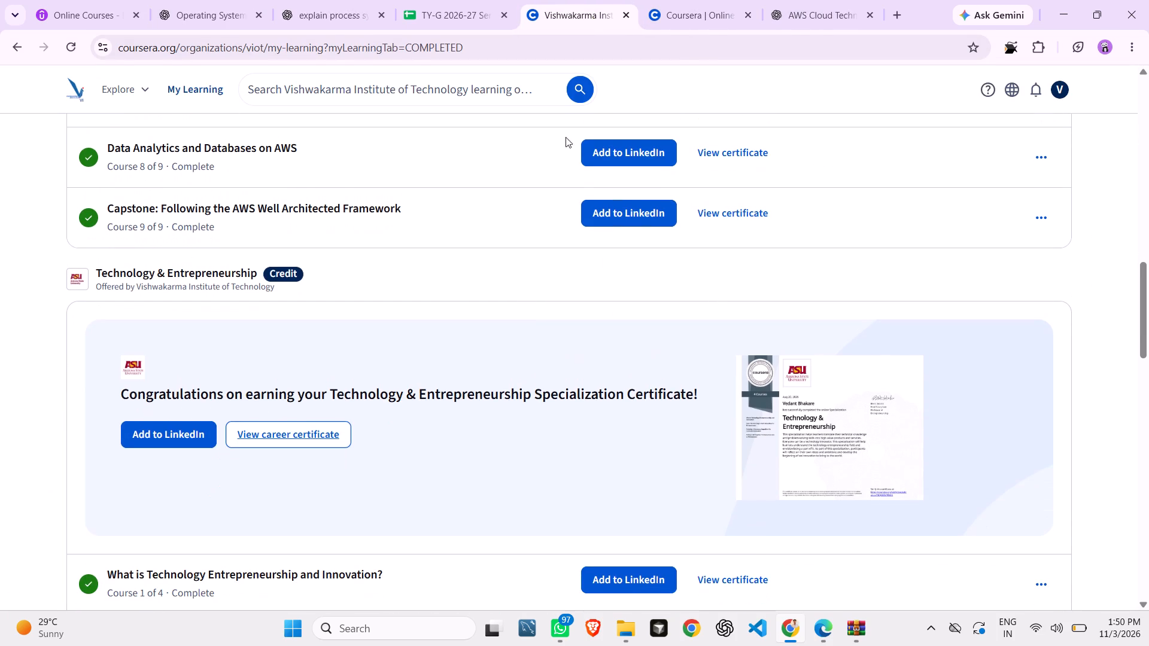
left_click(753, 18)
scroll(330, 361, "up", 2)
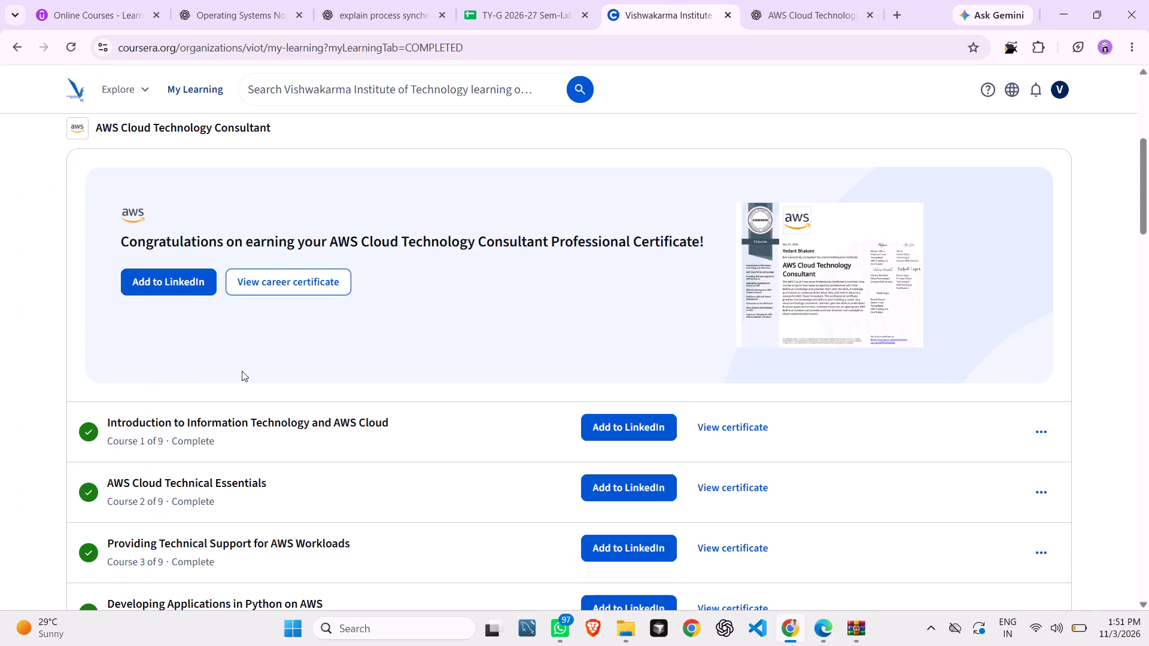
left_click(554, 0)
scroll(655, 414, "up", 5)
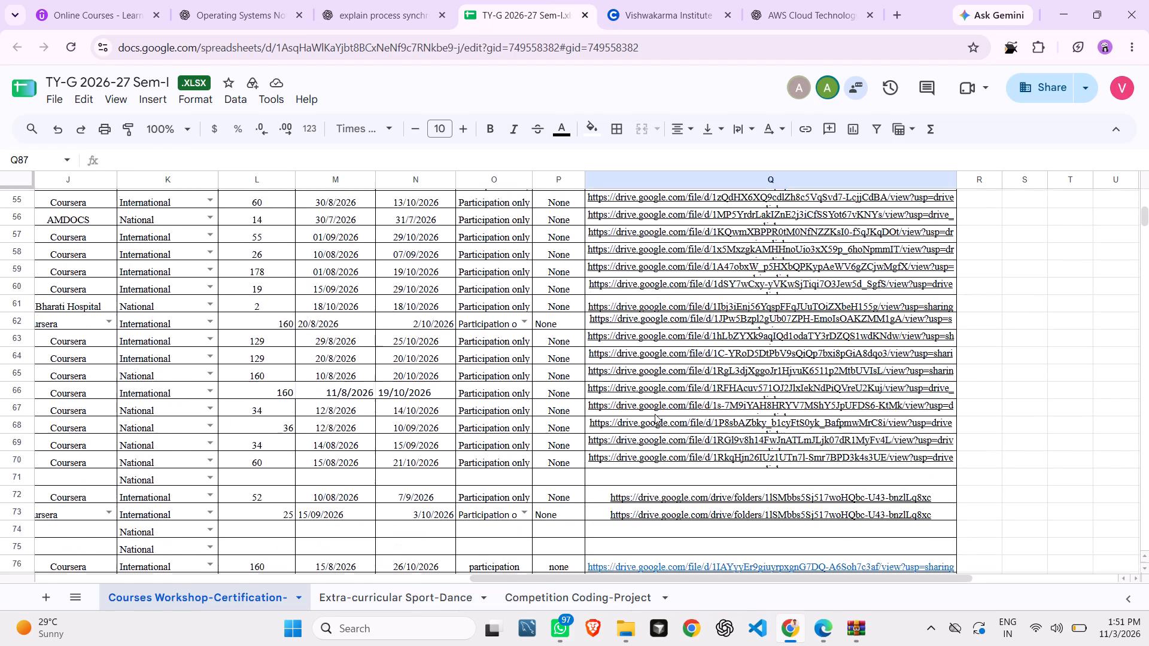
scroll(655, 414, "up", 4)
scroll(655, 414, "right", 8)
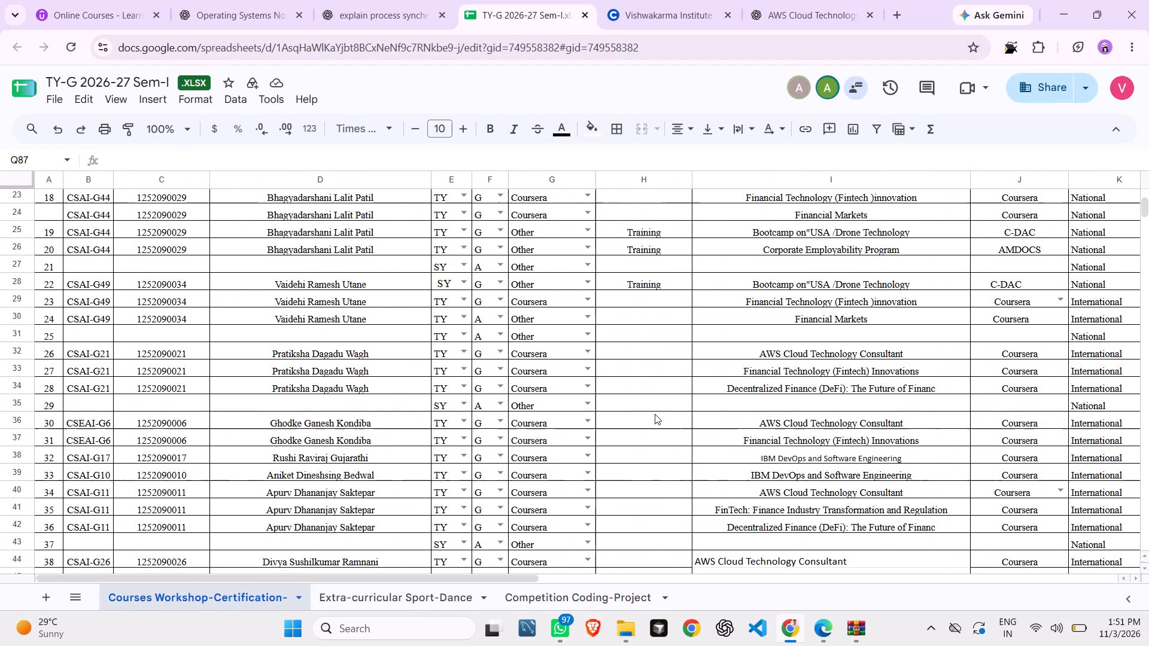
scroll(683, 392, "up", 3)
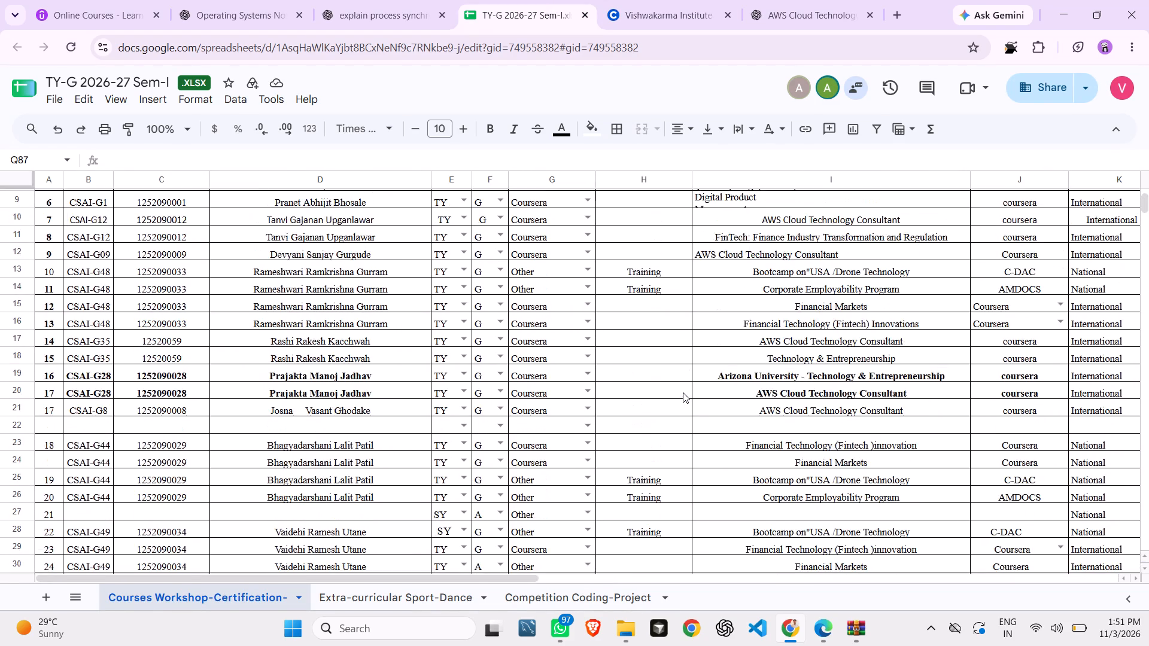
scroll(683, 392, "up", 2)
scroll(683, 392, "left", 1)
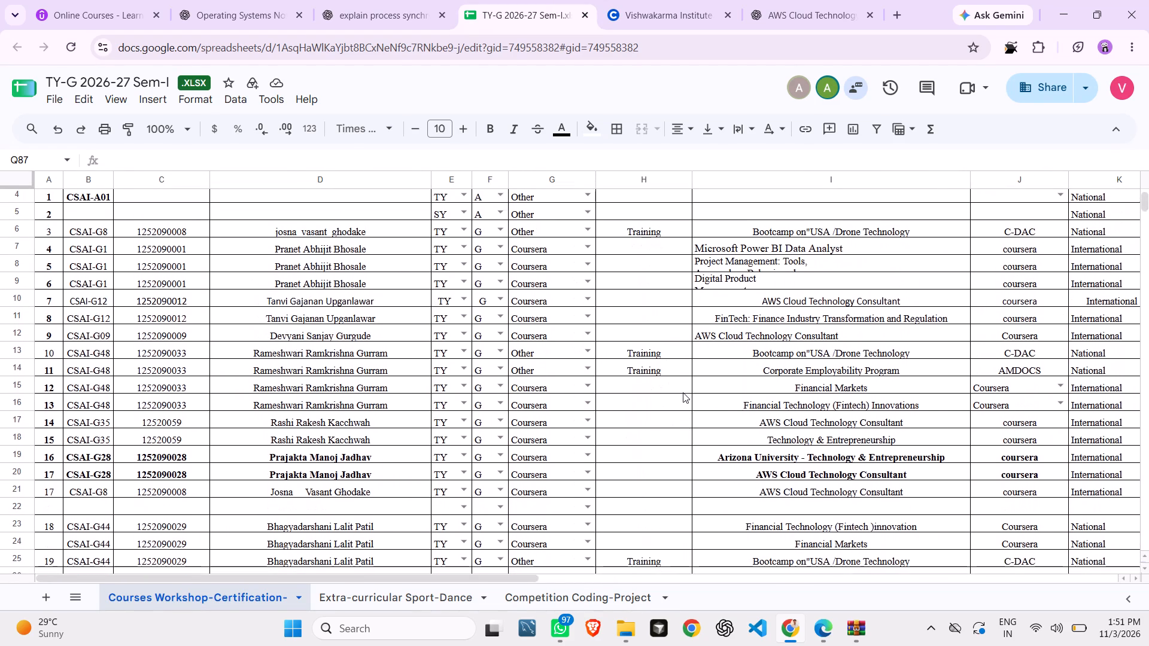
scroll(683, 392, "left", 3)
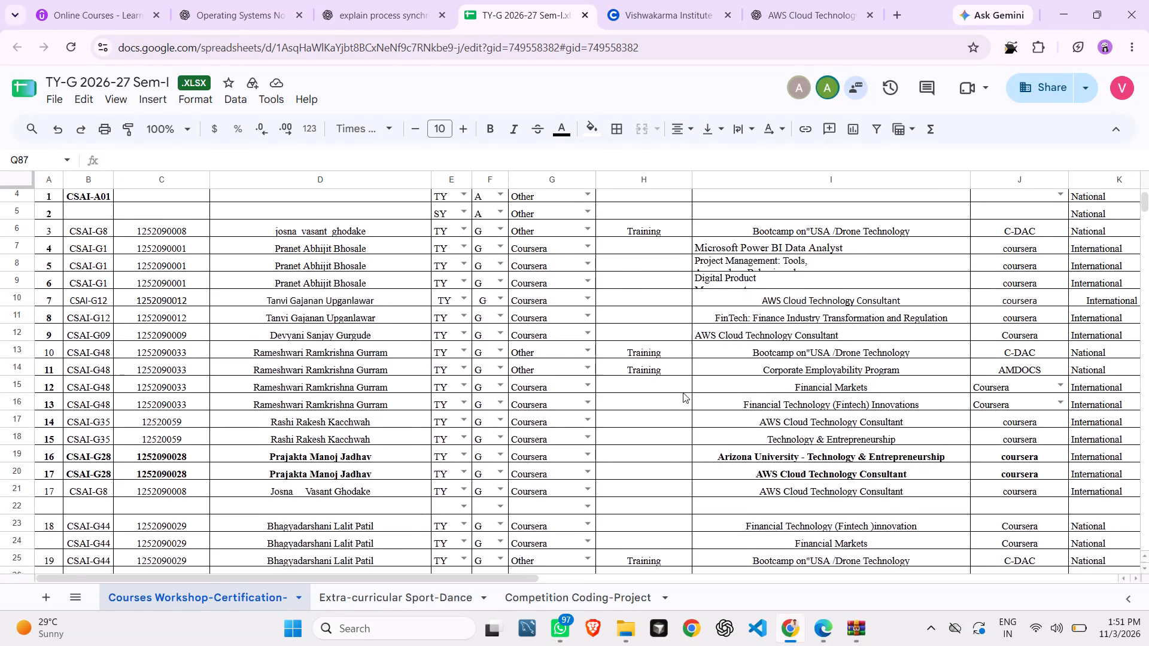
scroll(683, 392, "left", 4)
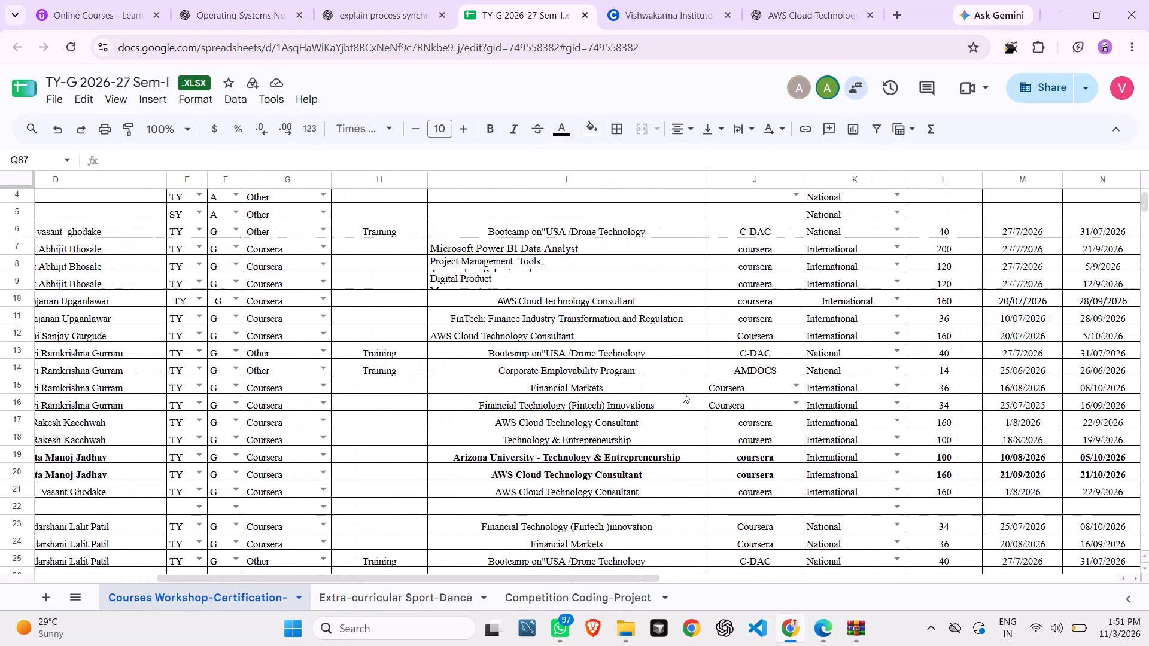
scroll(683, 392, "left", 3)
scroll(683, 392, "down", 7)
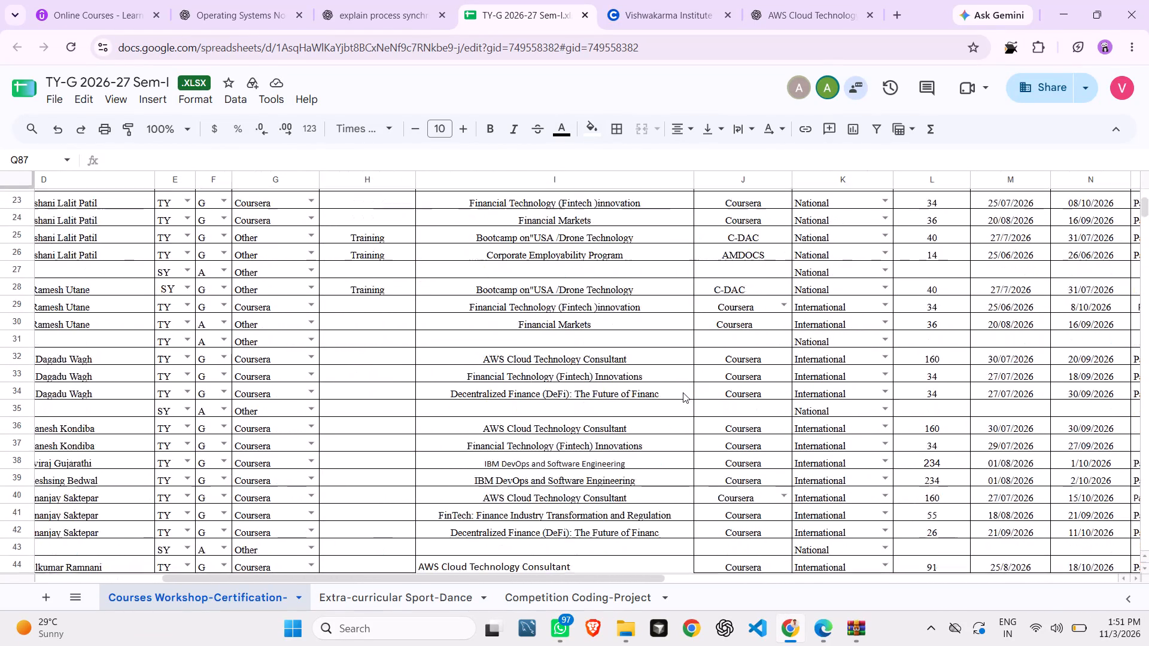
scroll(683, 392, "down", 4)
scroll(683, 392, "up", 1)
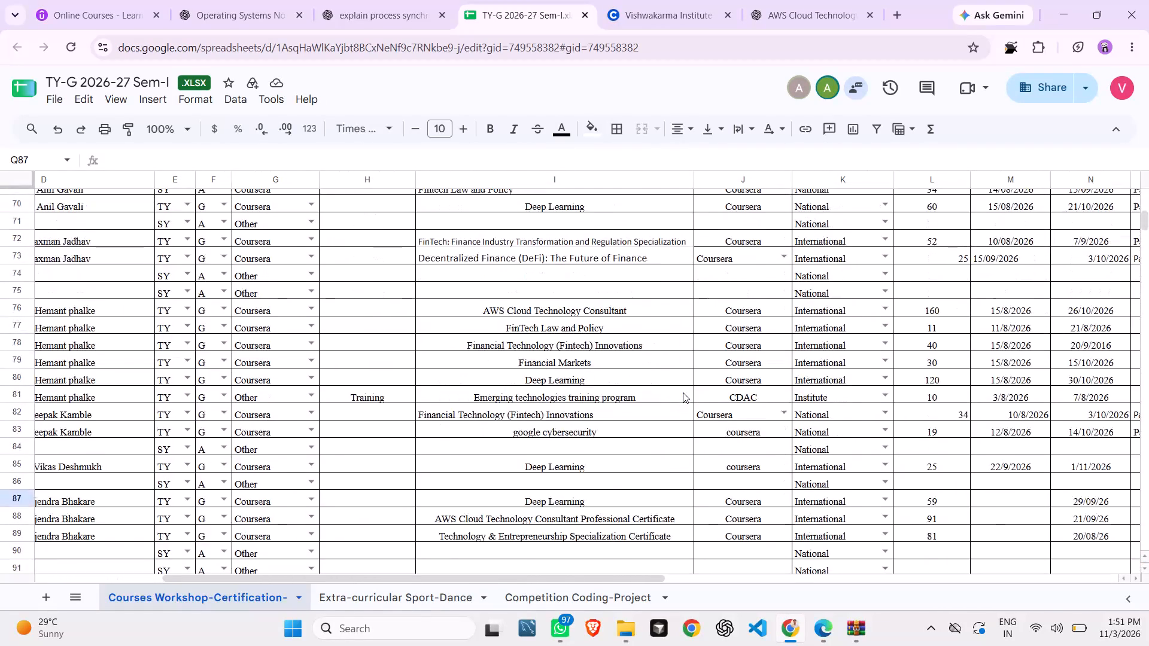
scroll(683, 392, "up", 1)
Enter 27/07/26 as the start date of the Deep Learning record in cell M87.
left_click(1002, 434)
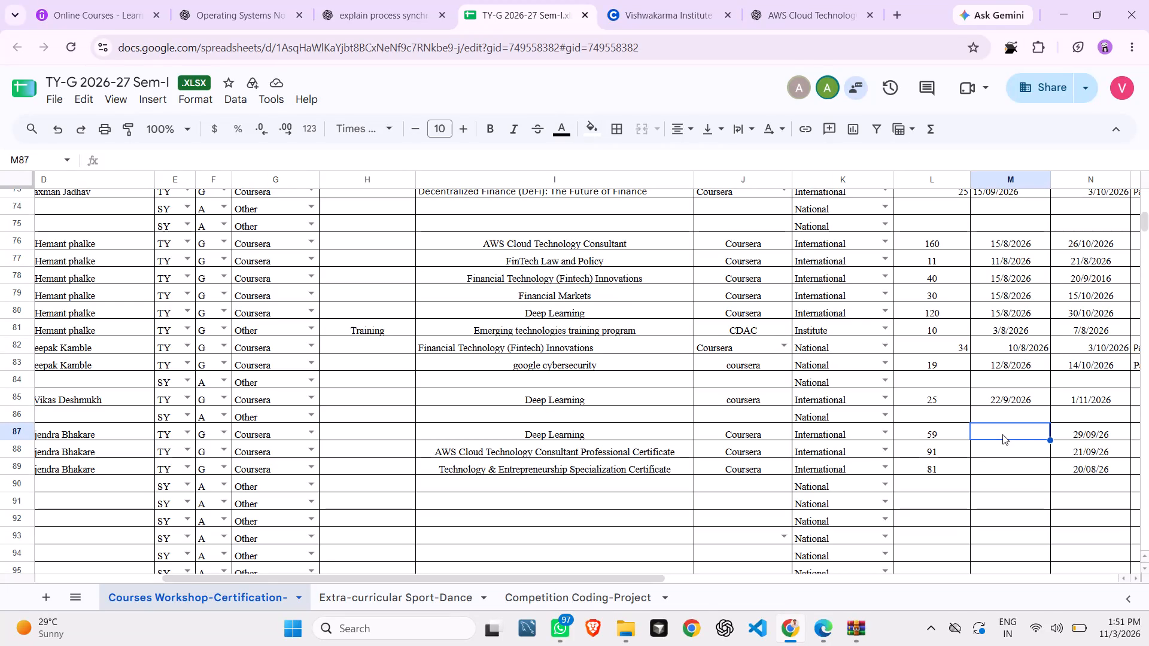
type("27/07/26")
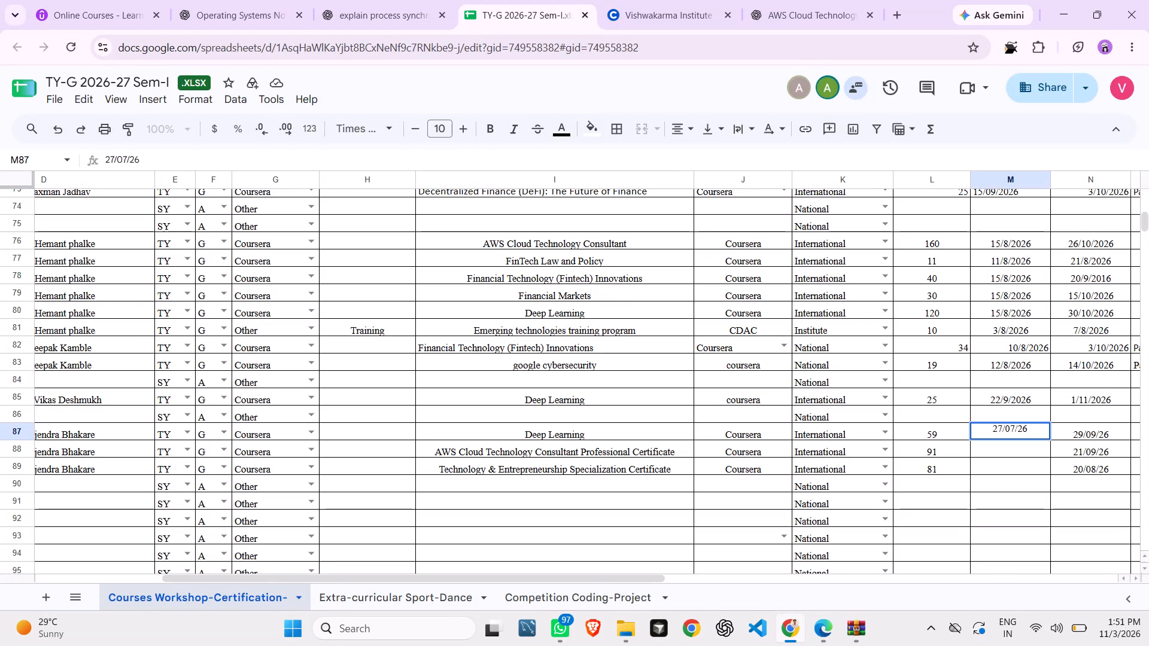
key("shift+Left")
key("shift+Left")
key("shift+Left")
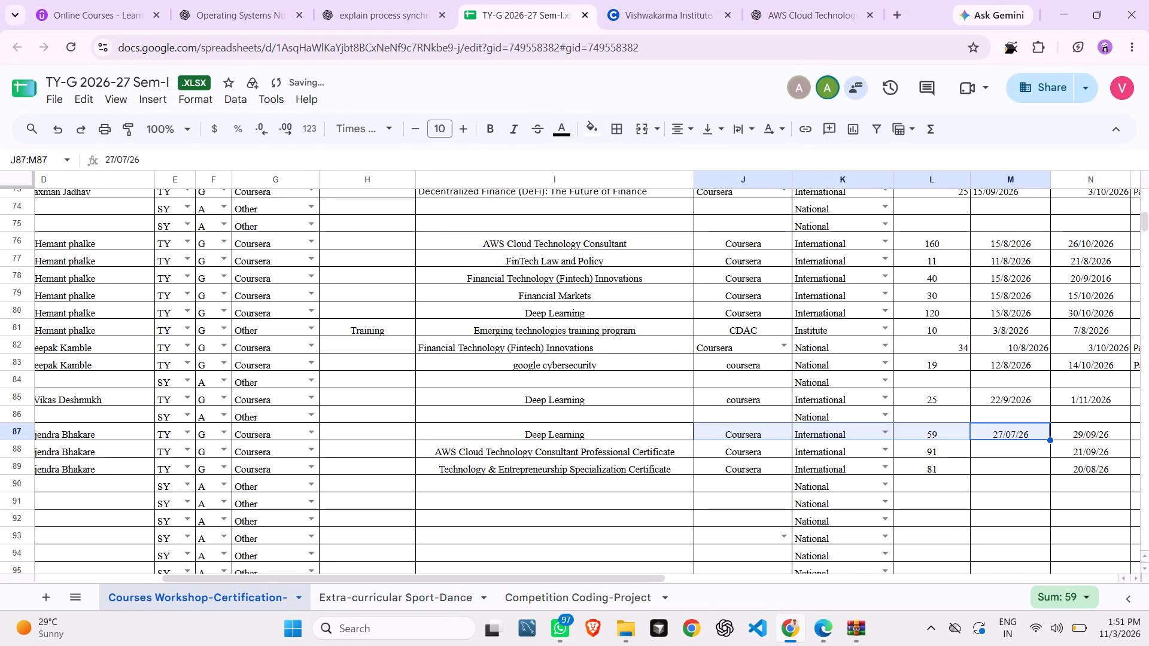
Copy the start date 27/07/26 from row 87 into the AWS and Technology & Entrepreneurship records in rows 88 and 89.
left_click(1029, 424)
left_click(1032, 435)
double_click(1032, 435)
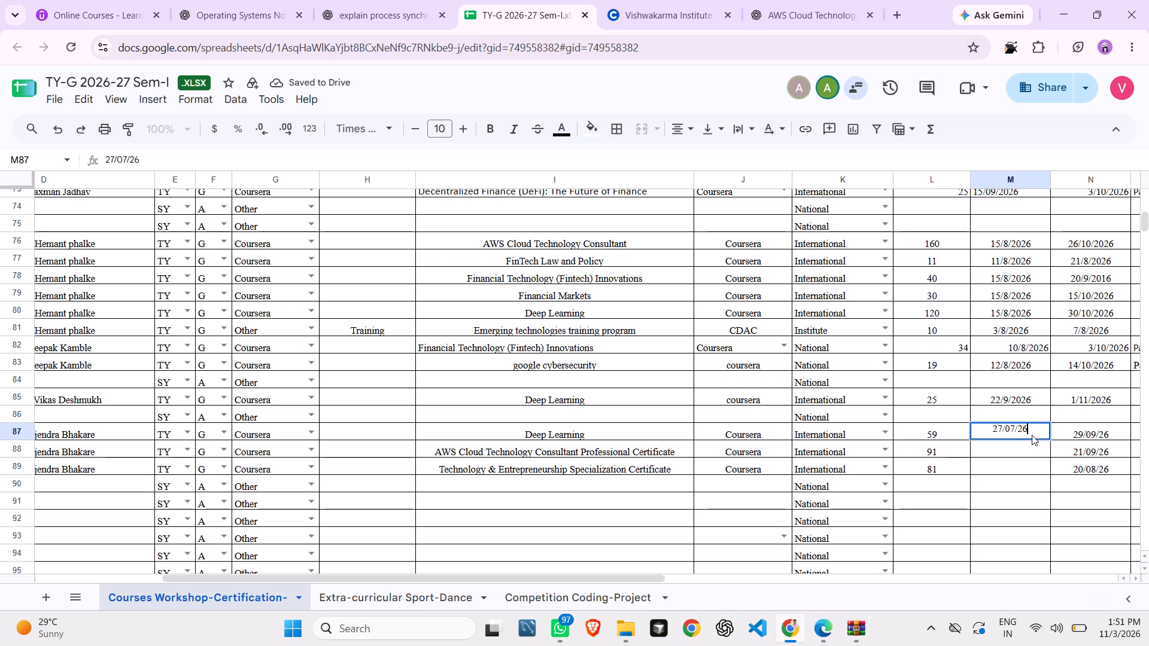
left_click_drag(1034, 431, 990, 428)
key("ctrl+c")
left_click(1013, 453)
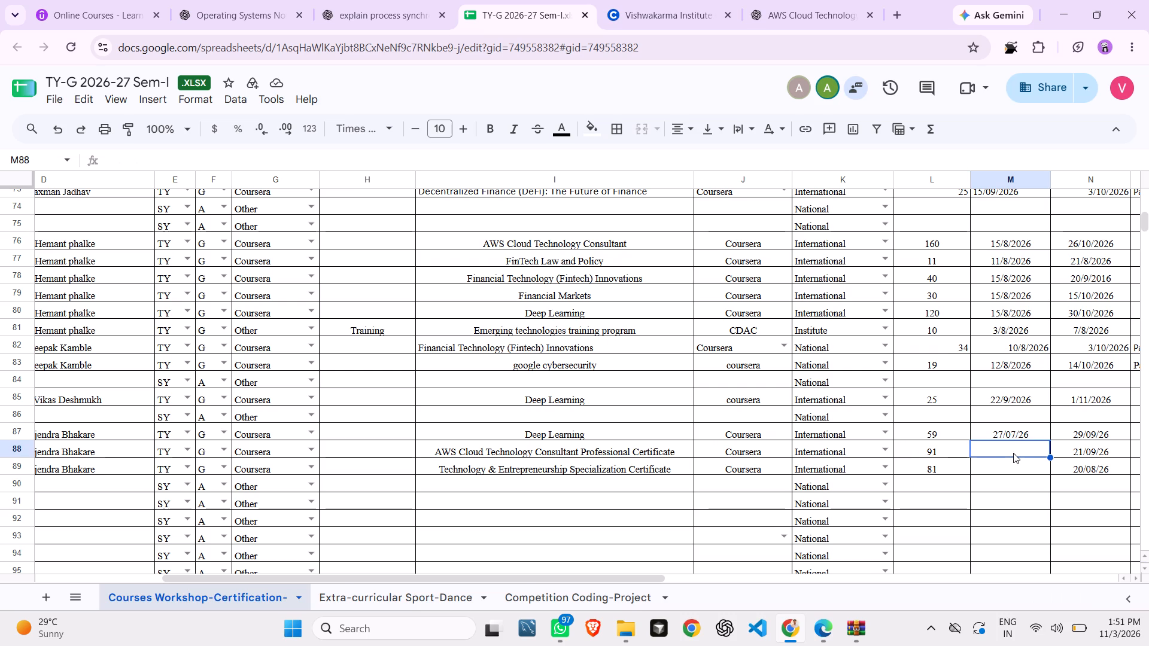
key("ctrl+v")
left_click(1017, 462)
key("ctrl+v")
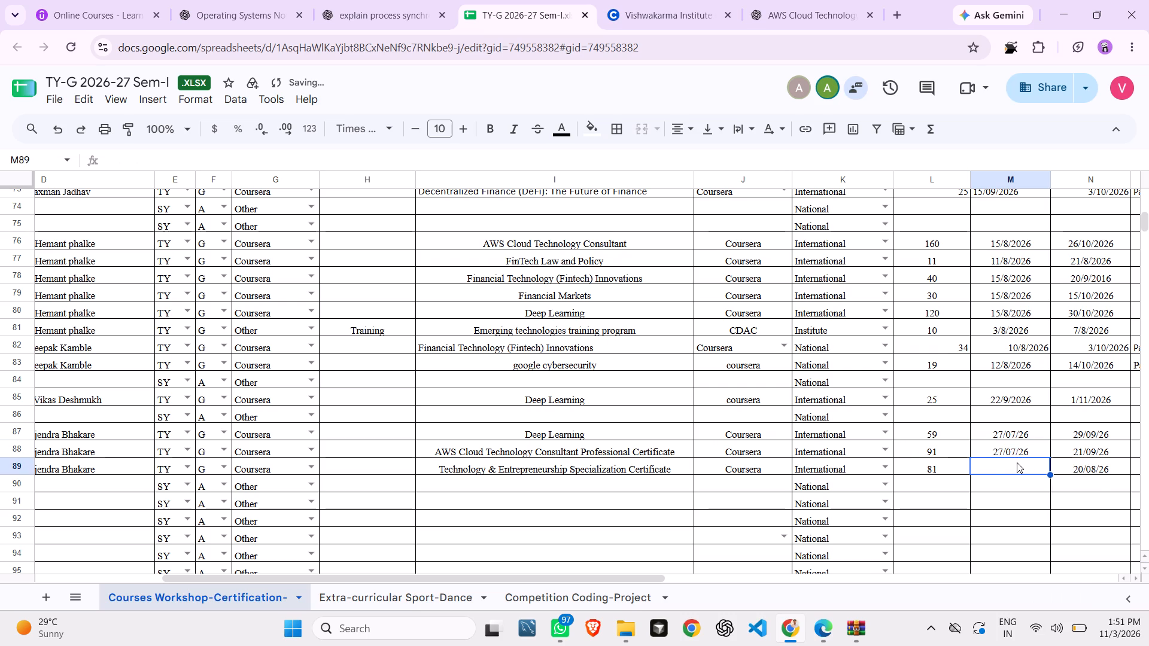
Review the entries in rows 87 to 89 across to the certificate column, and switch back to the ChatGPT conversation.
left_click(715, 428)
scroll(890, 495, "left", 2)
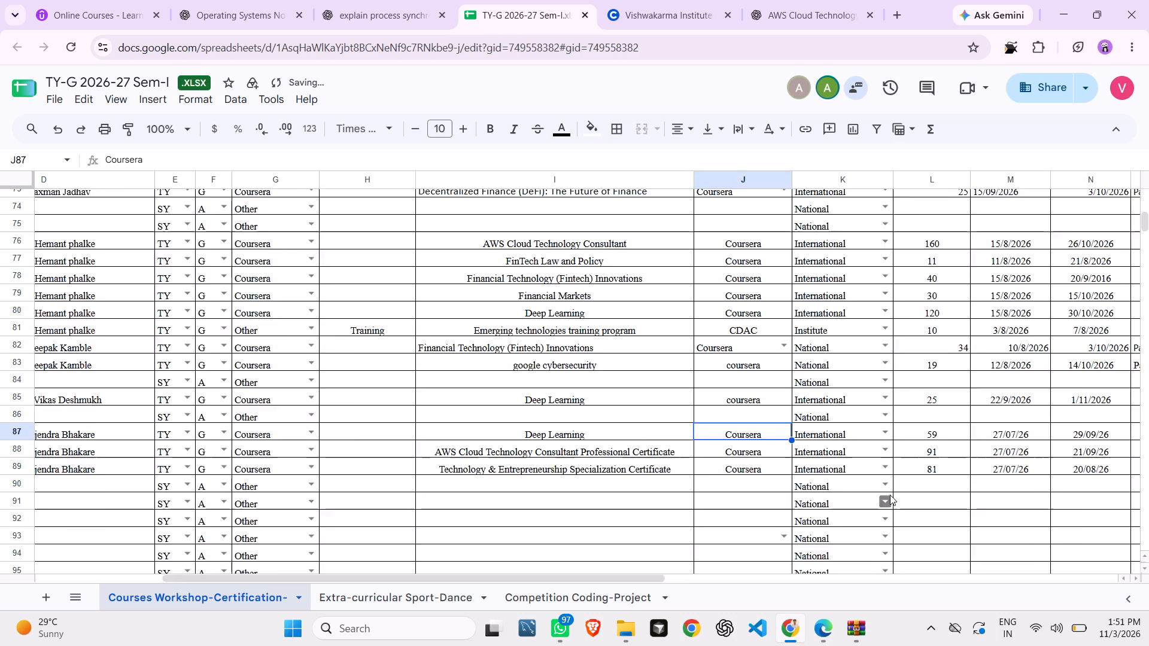
scroll(890, 495, "left", 6)
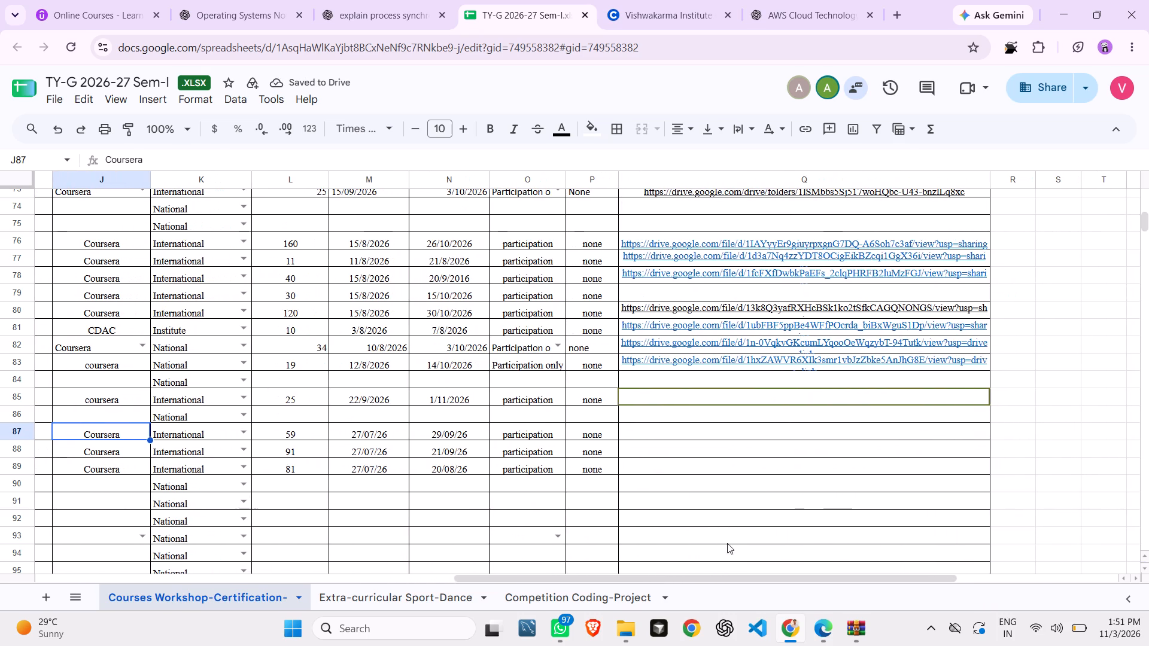
scroll(375, 475, "right", 3)
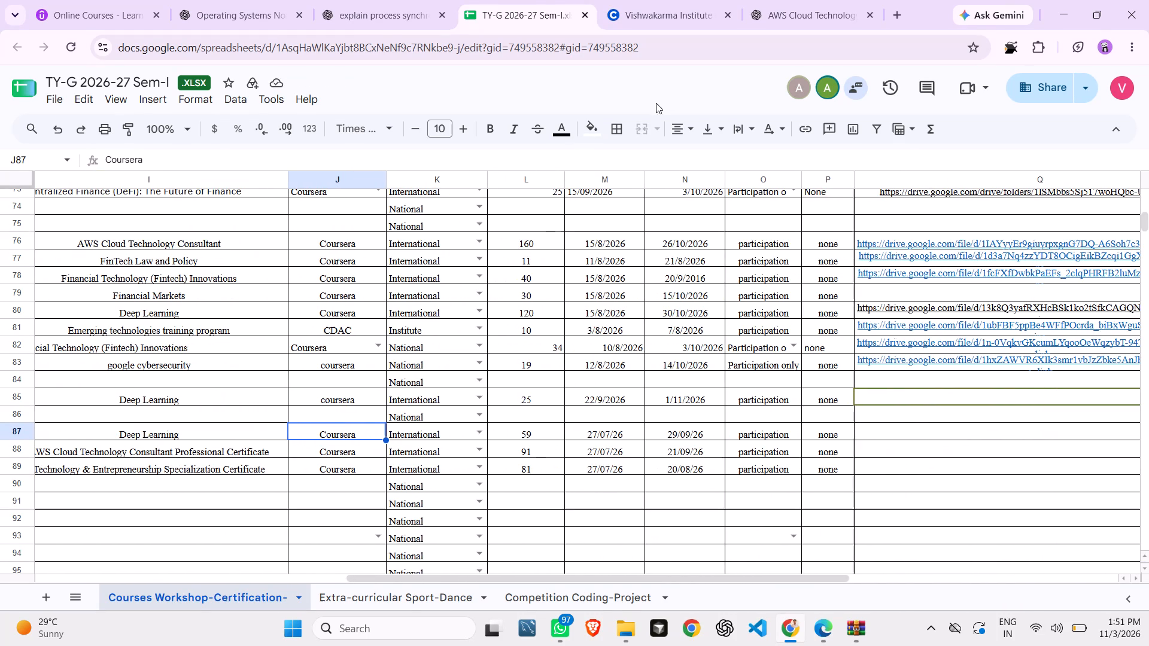
left_click(658, 0)
left_click(786, 0)
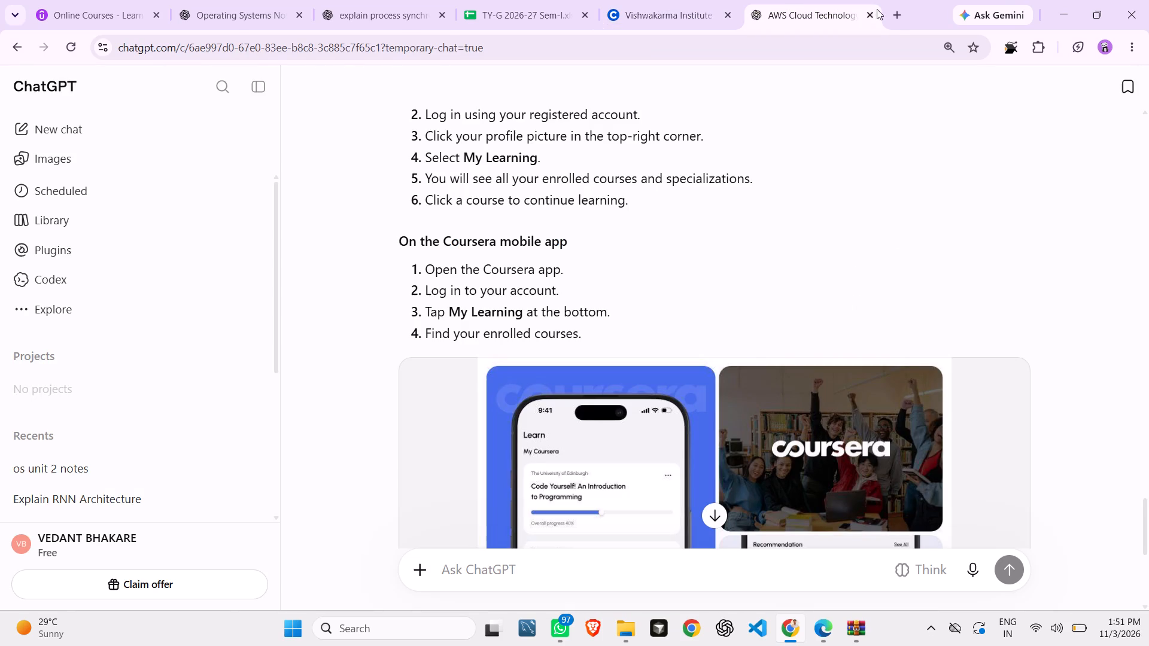
Close the ChatGPT conversation and, in the TY-G 2026-27 Sem-I spreadsheet, select the Deep Learning record's certificate link cell, Q87.
left_click(869, 14)
left_click(572, 0)
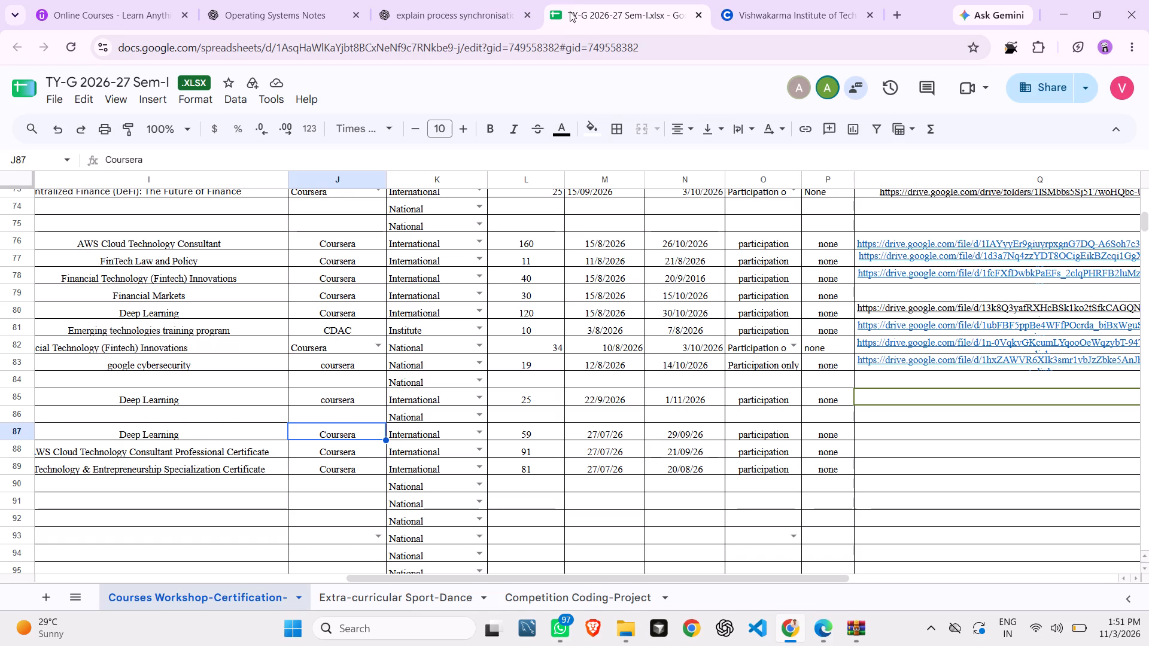
scroll(732, 339, "left", 4)
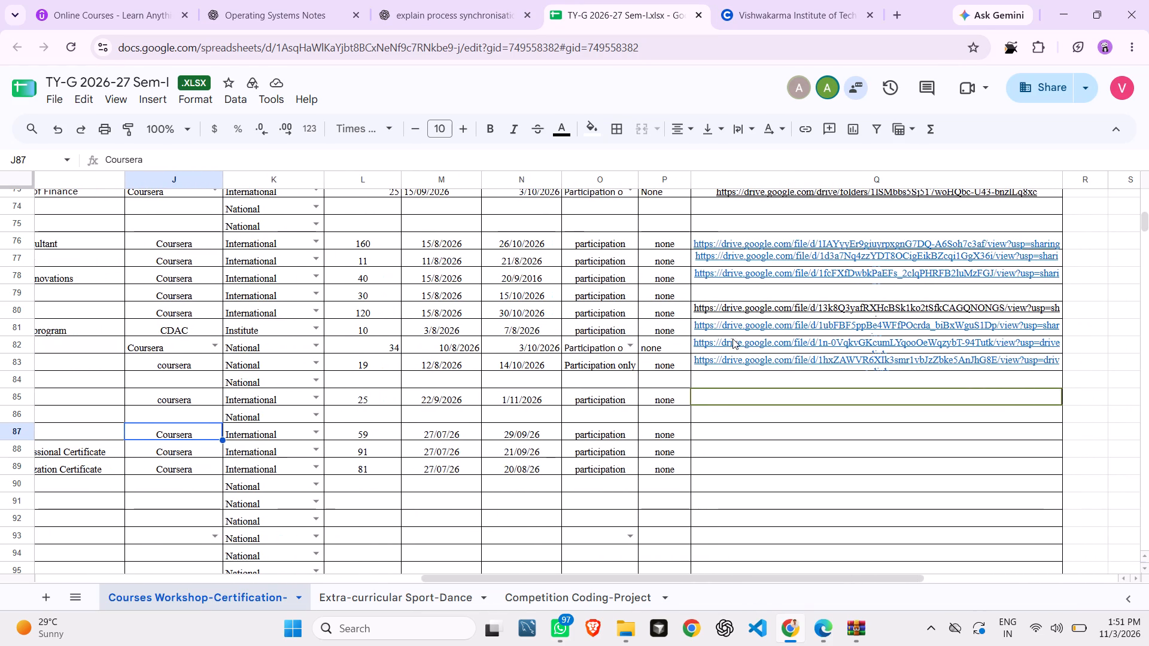
left_click(756, 432)
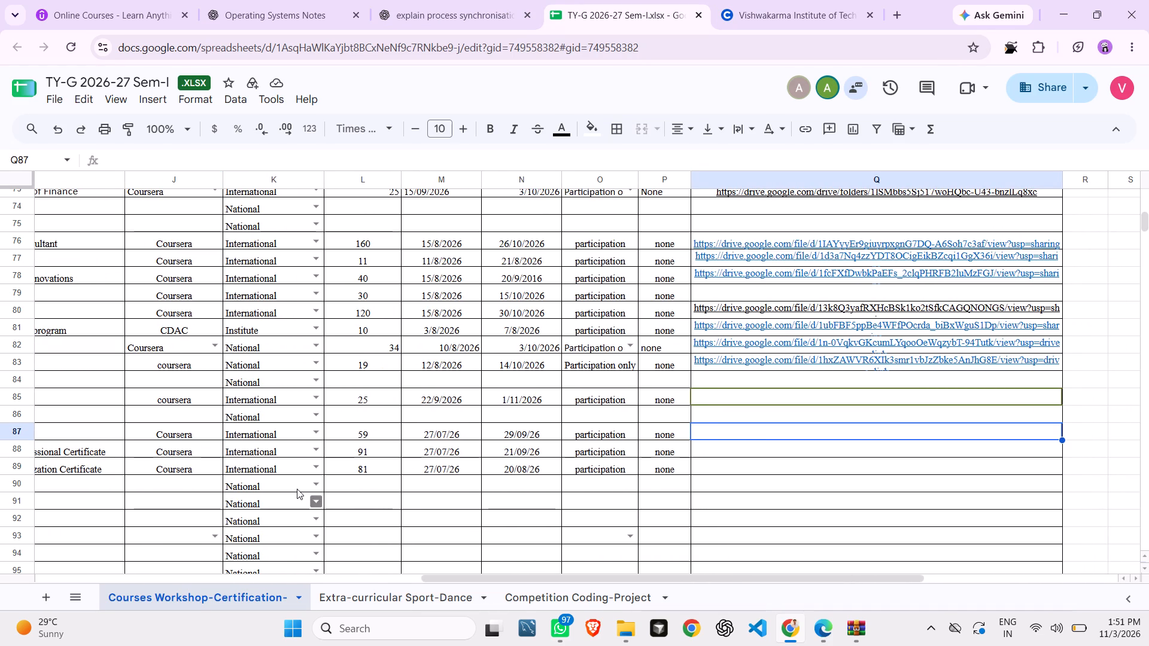
scroll(297, 489, "right", 1)
From the completed courses on Coursera, open the AWS Cloud Technology Consultant career certificate and its PDF version.
left_click(773, 0)
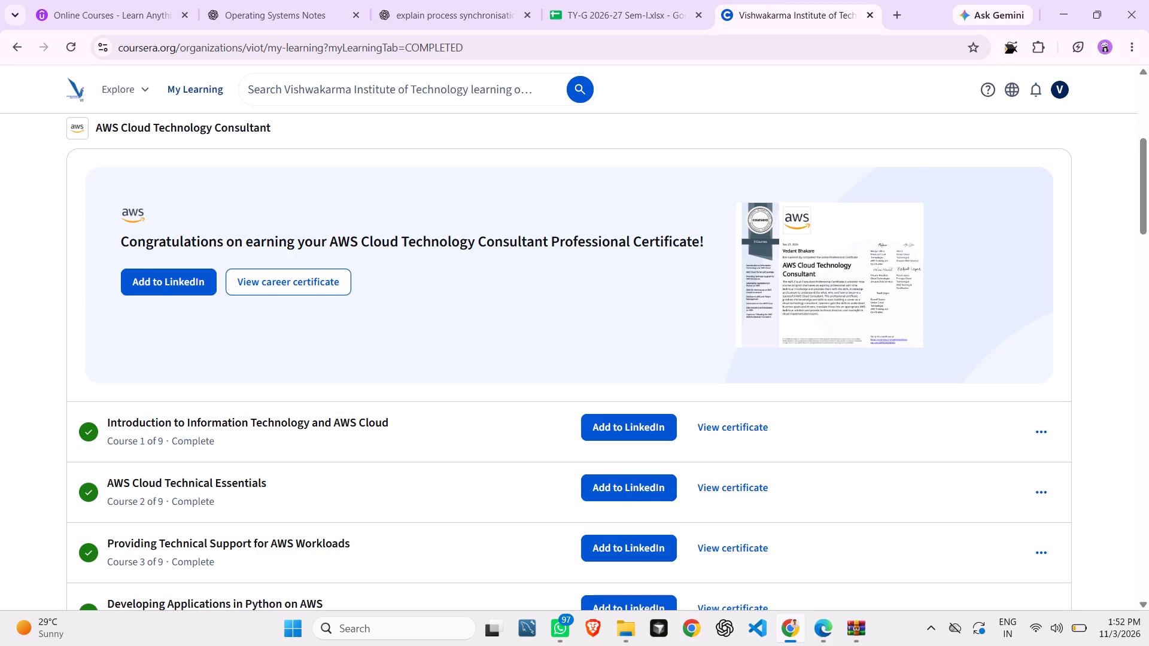
scroll(652, 502, "up", 1)
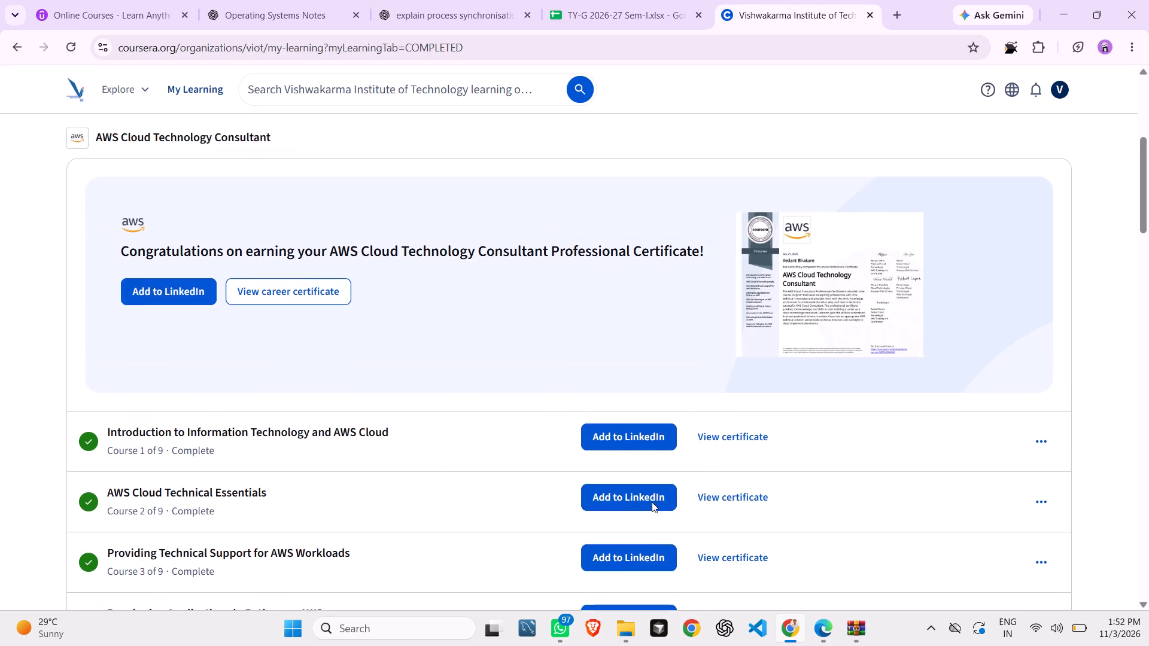
scroll(652, 502, "up", 2)
scroll(652, 502, "down", 1)
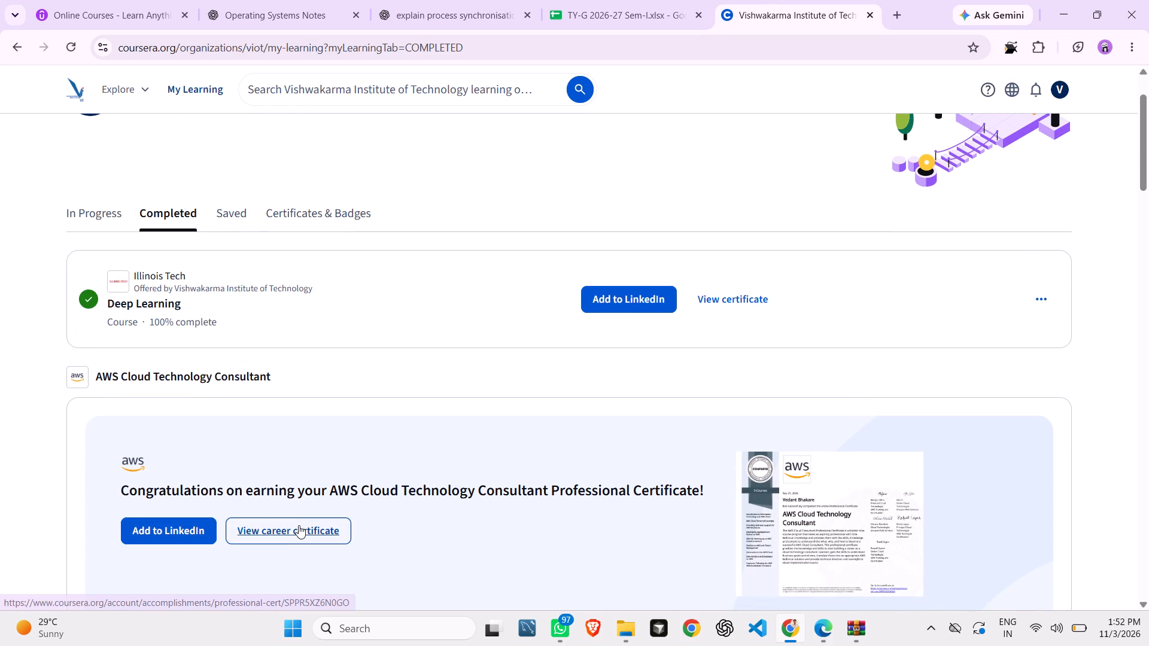
left_click(299, 526)
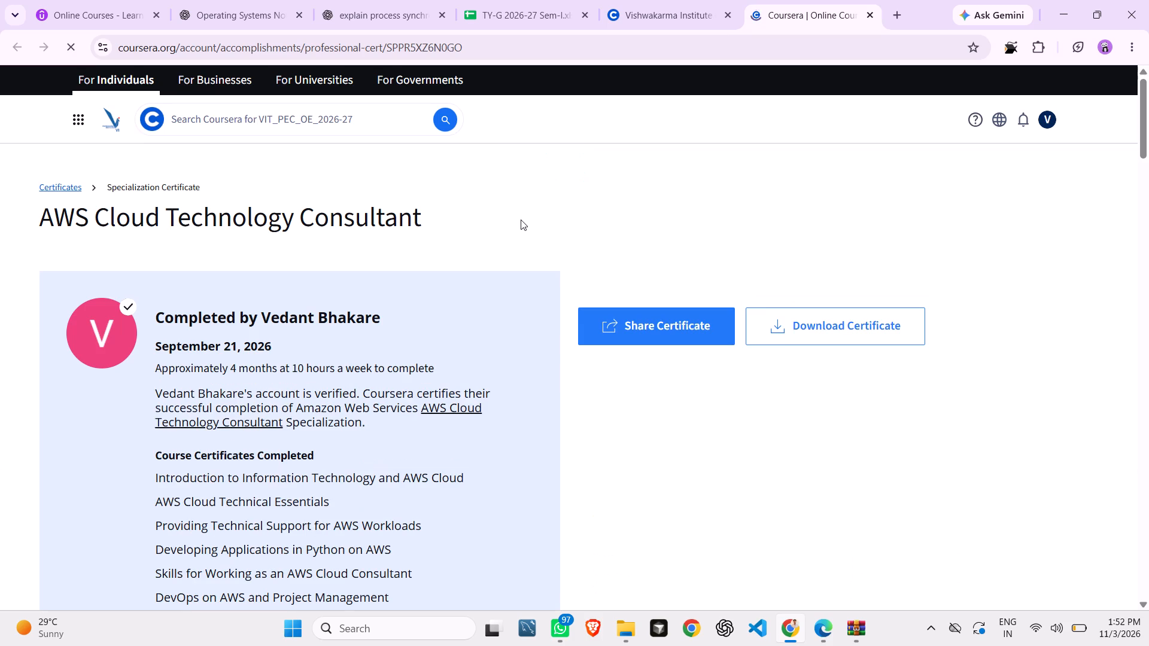
left_click(781, 319)
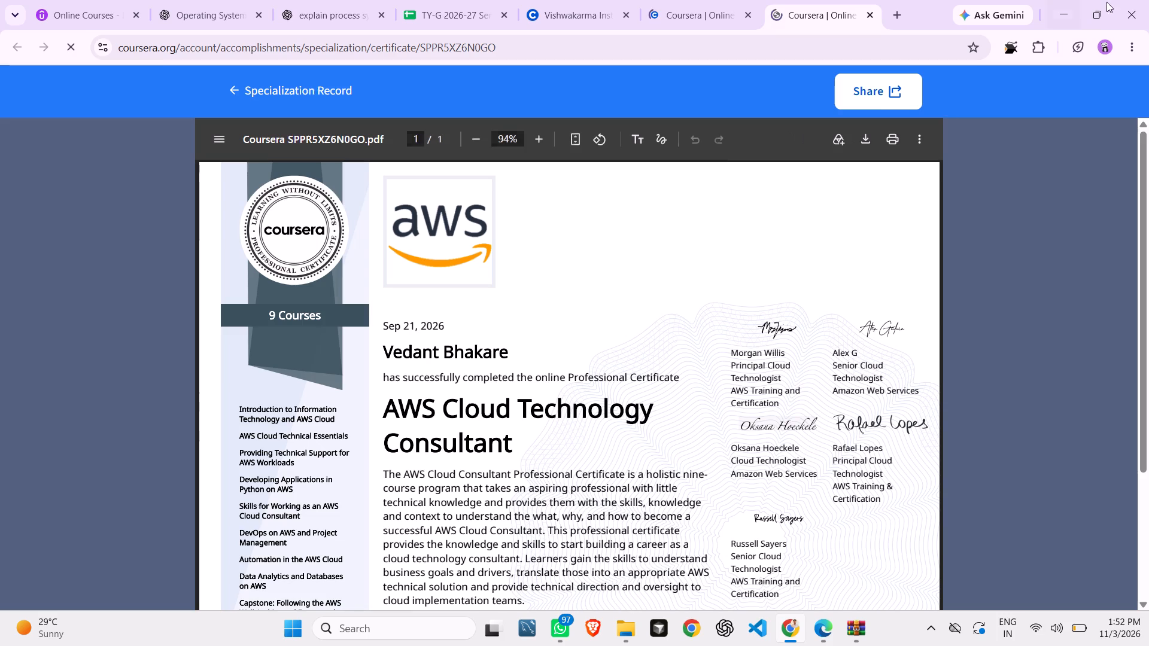
Switch to the desktop's research stuff folder and check the entrepreneurship cousera 1 PDF, closing it after viewing.
key("super+d")
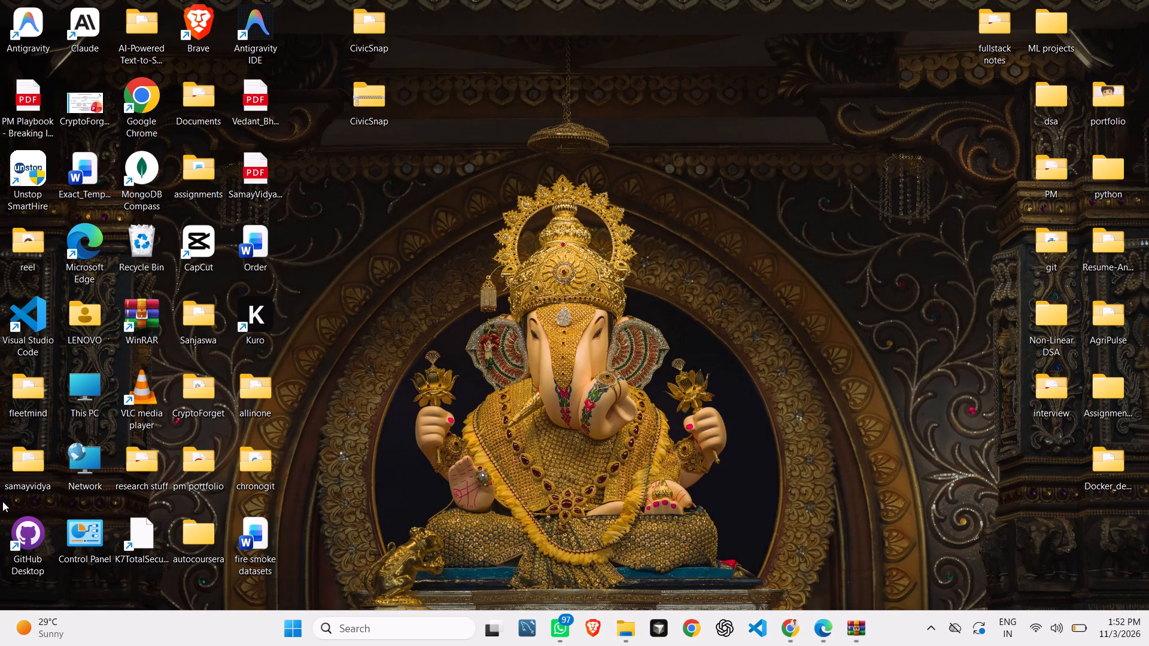
double_click(138, 473)
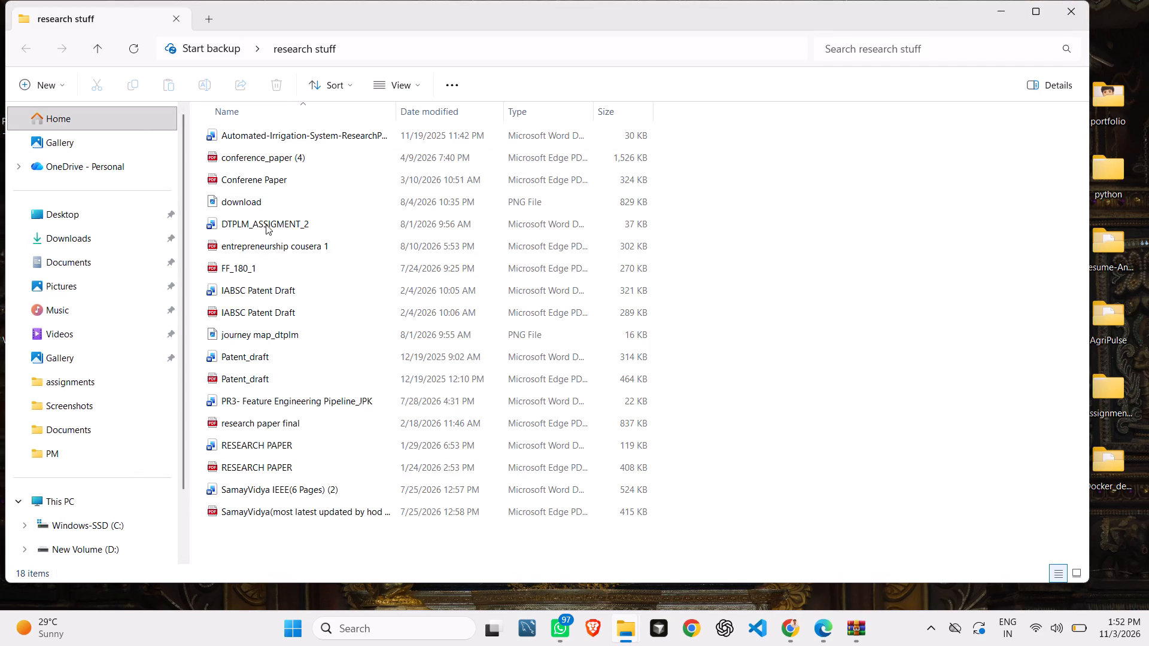
double_click(297, 243)
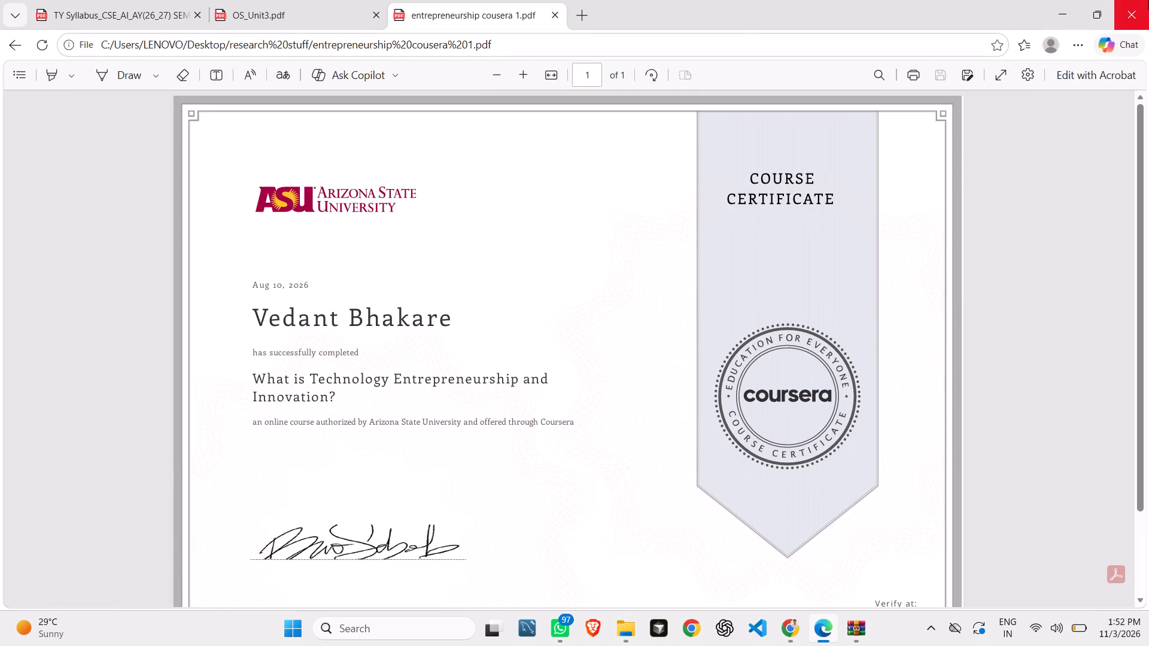
left_click(552, 17)
left_click(1046, 3)
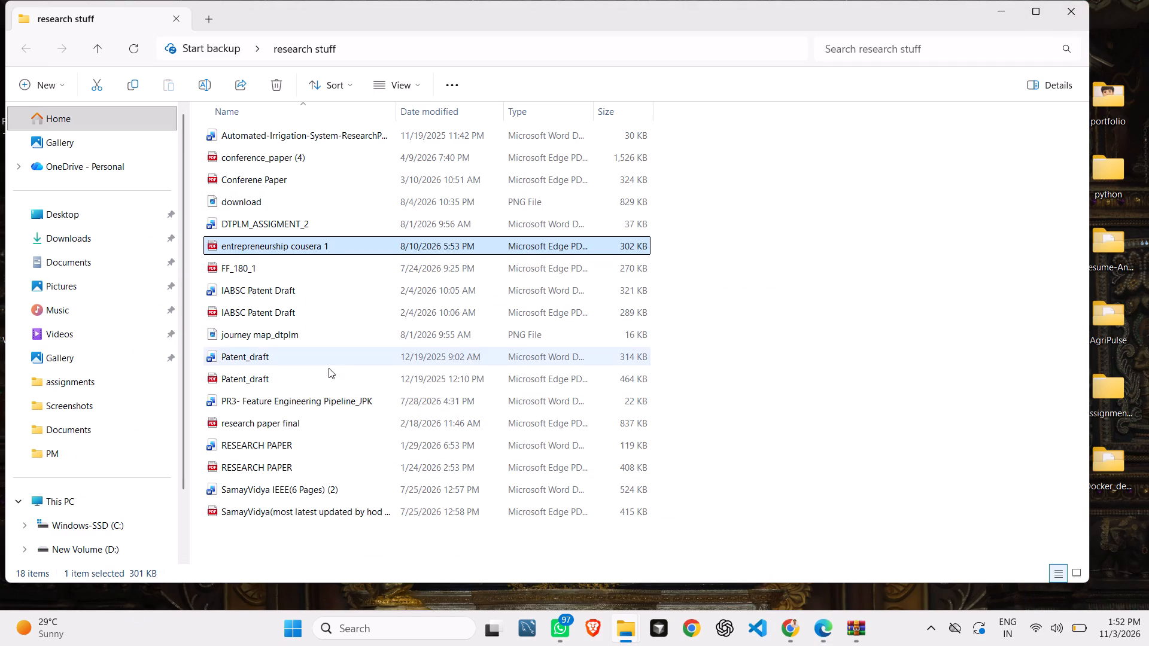
Delete the entrepreneurship cousera 1 PDF from the research stuff folder and put the folder window away.
left_click(294, 340)
left_click(294, 247)
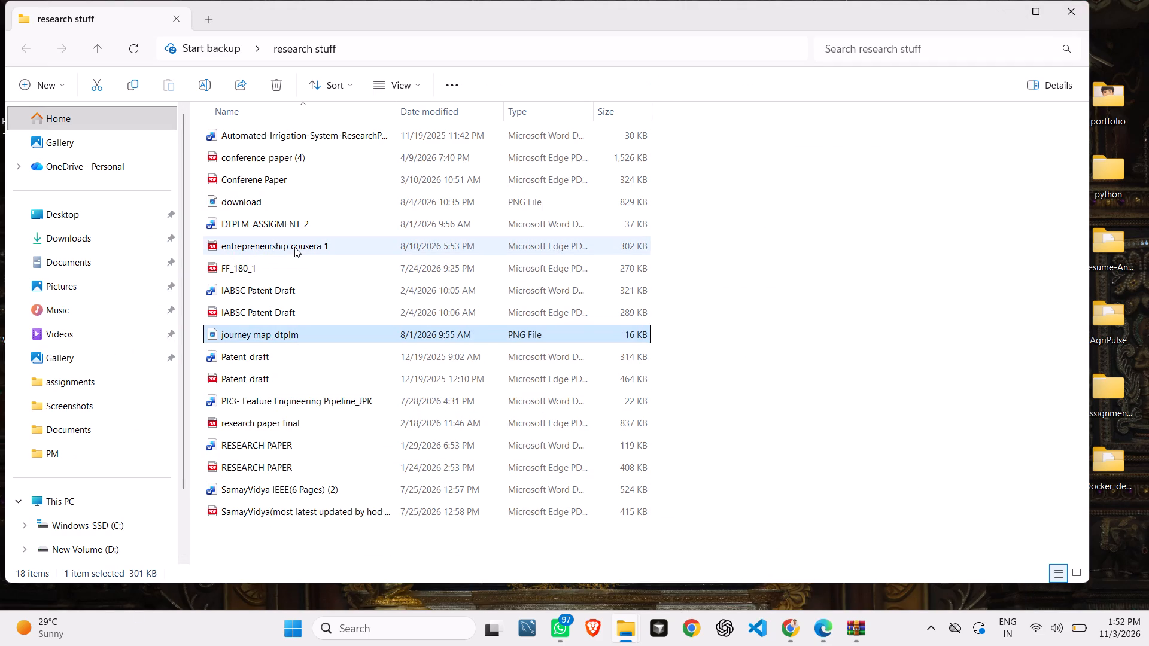
key("Delete")
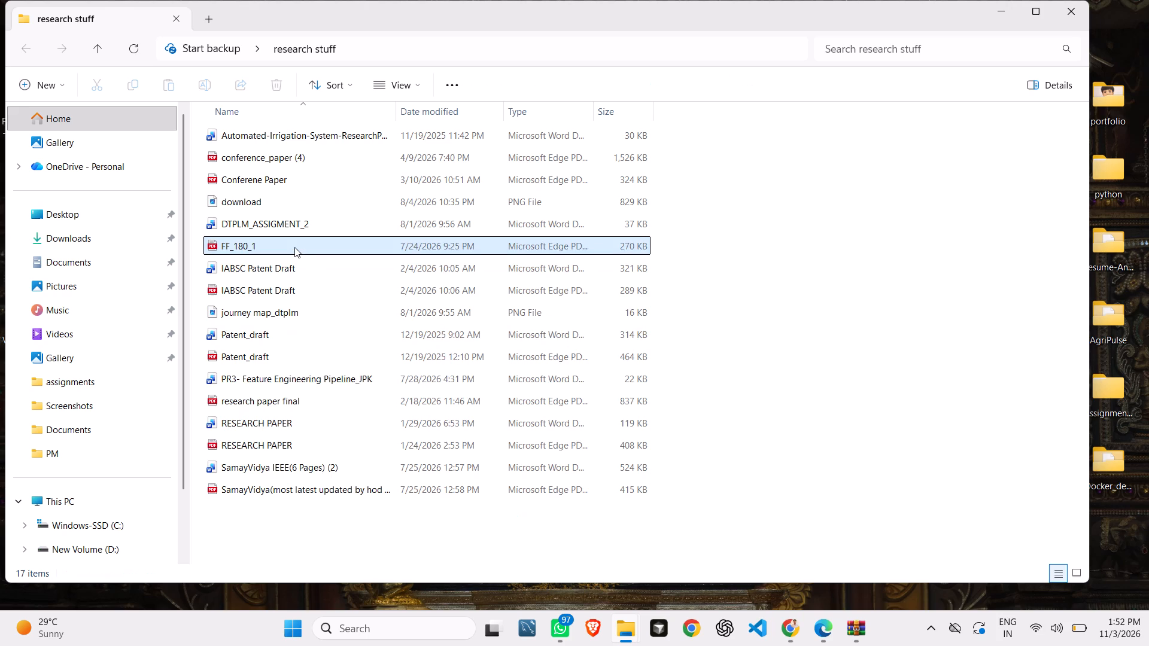
left_click(999, 11)
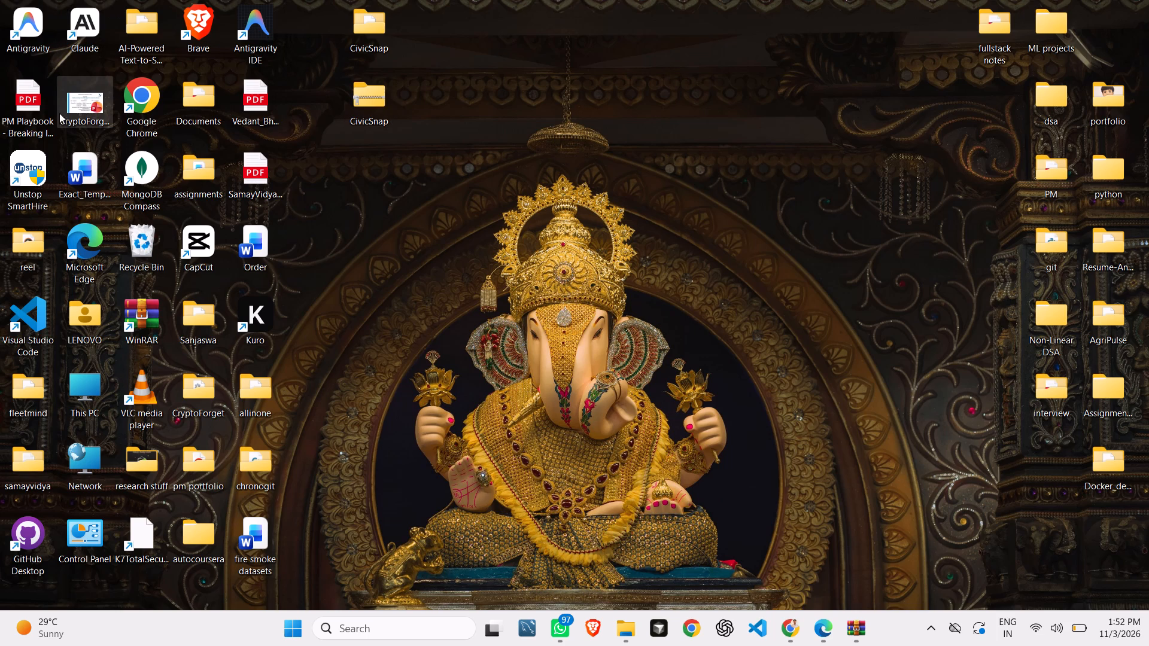
Delete the CryptoForget-Midsem file from the desktop.
left_click(83, 115)
key("Delete")
Look through the desktop's assignments folder for saved Coursera certificates, checking the Coursera PDF dated 2/5/2026, and close the folder.
double_click(190, 158)
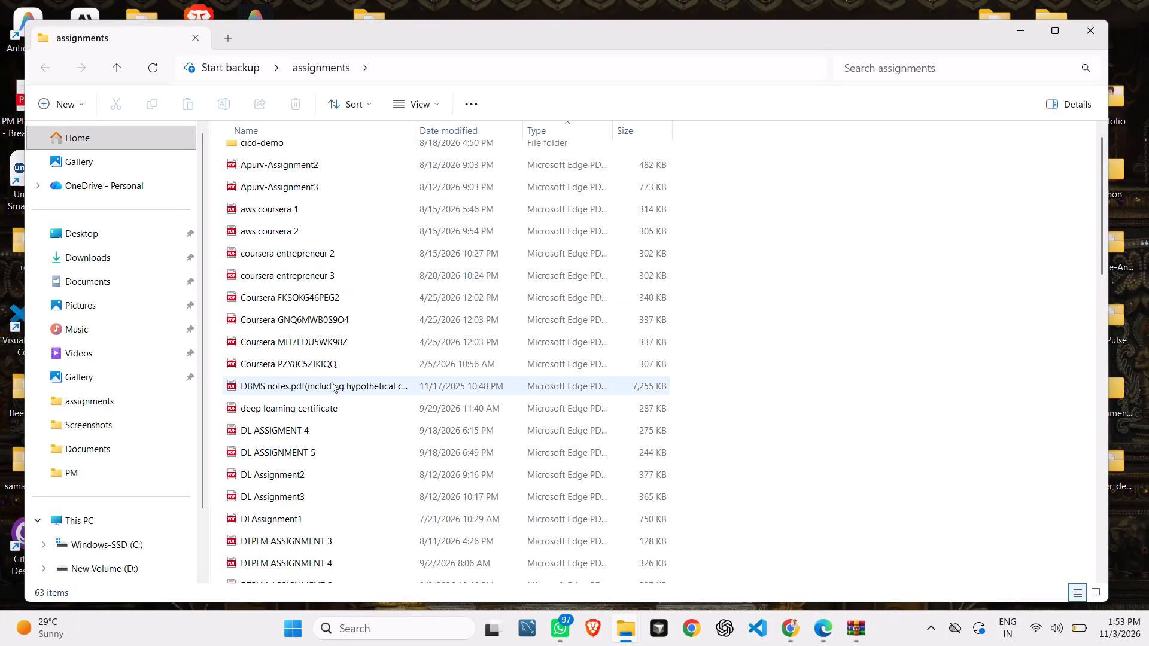
scroll(332, 382, "down", 10)
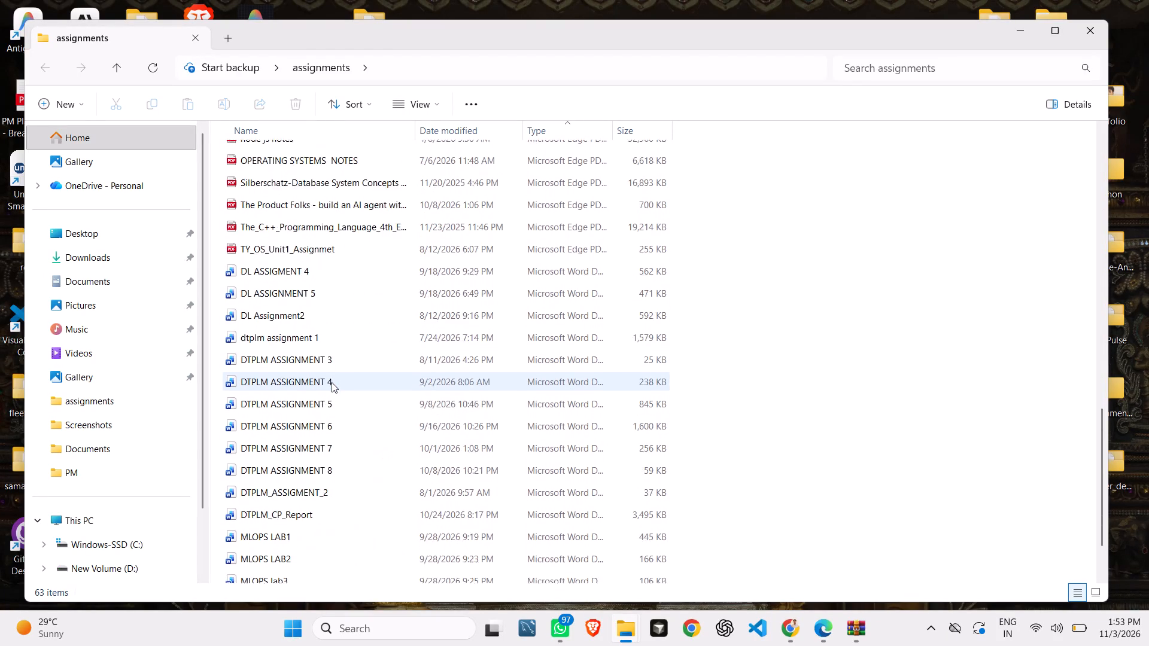
scroll(332, 382, "down", 5)
scroll(332, 382, "up", 16)
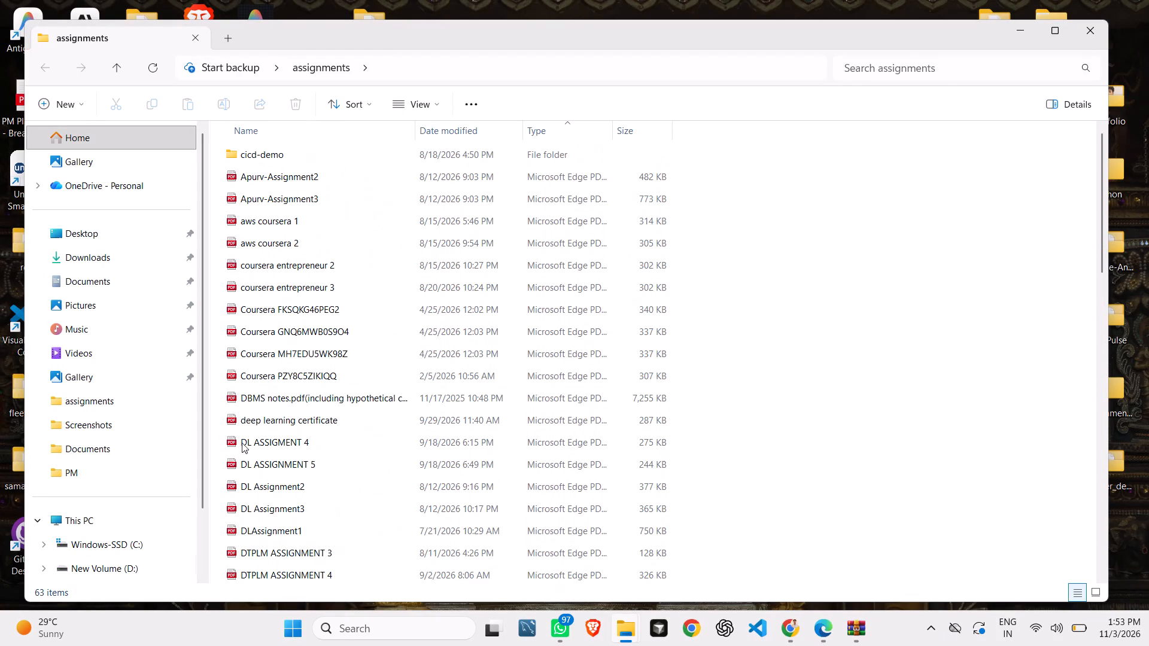
double_click(279, 380)
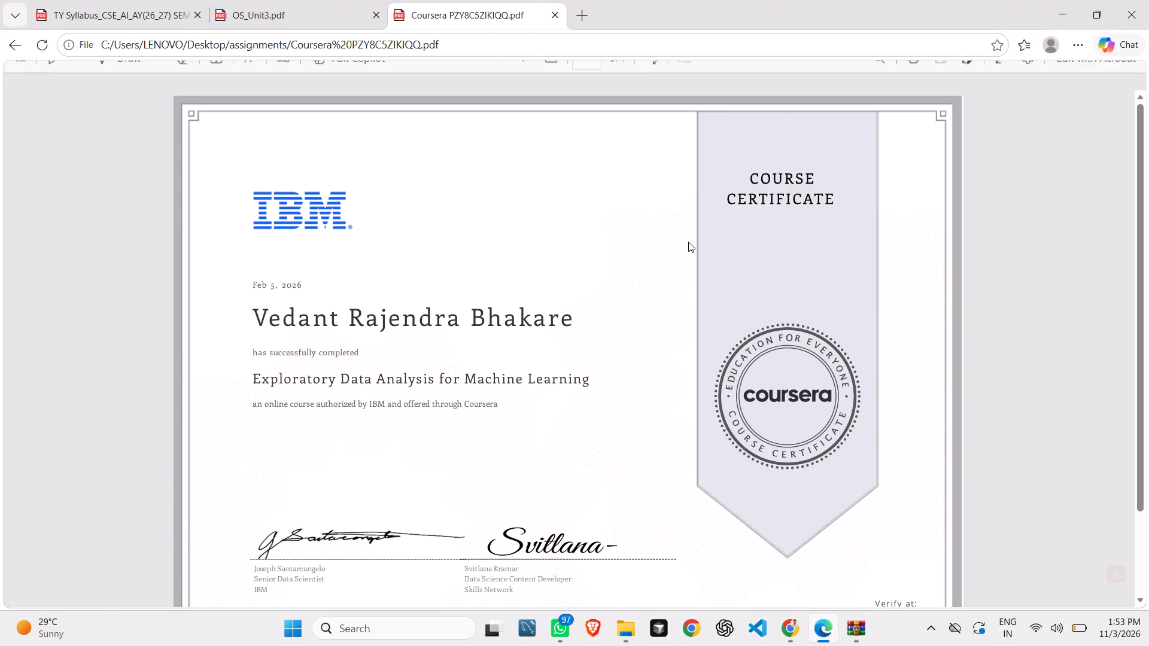
left_click(1127, 0)
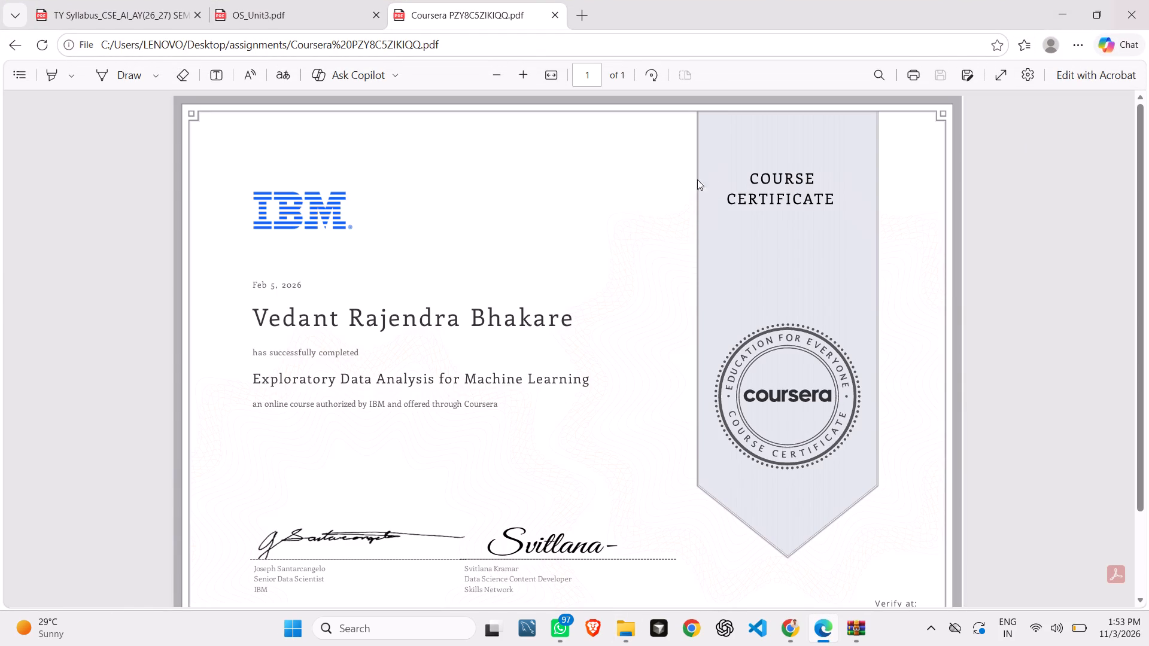
left_click(1057, 0)
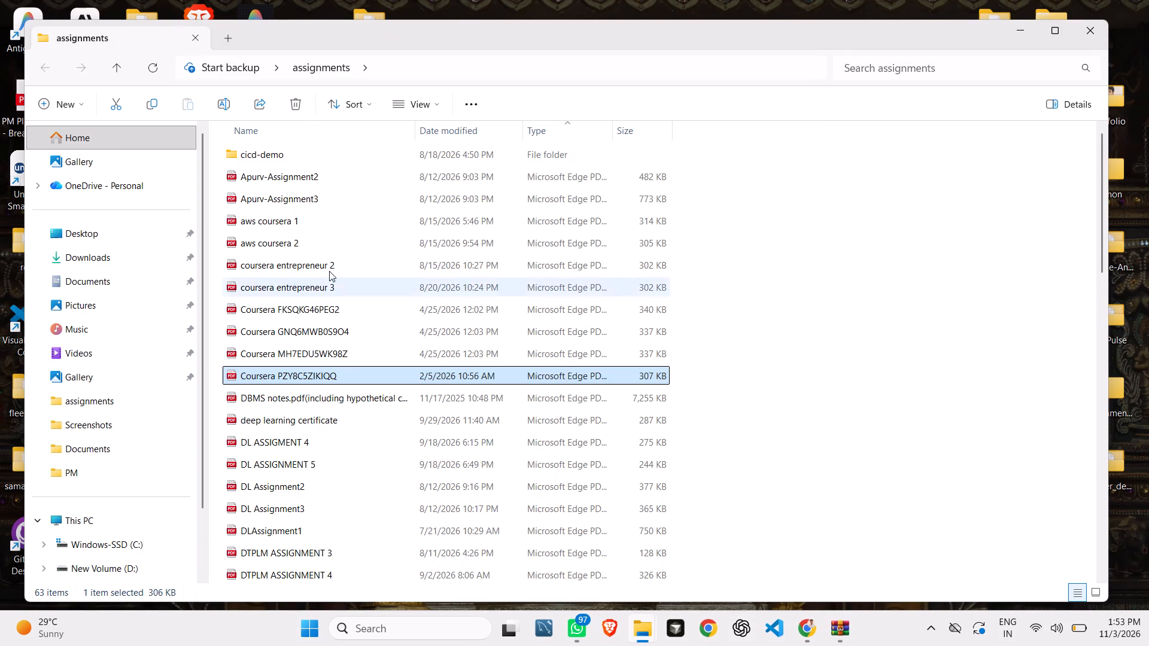
scroll(507, 221, "up", 1)
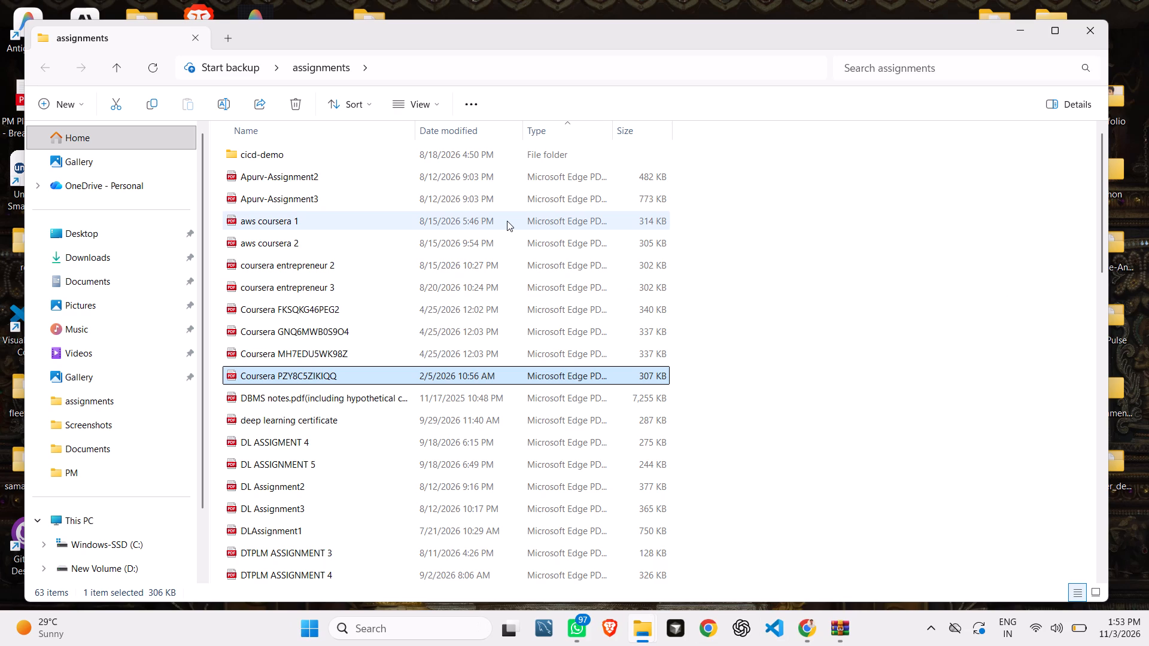
scroll(507, 221, "up", 3)
left_click(1080, 33)
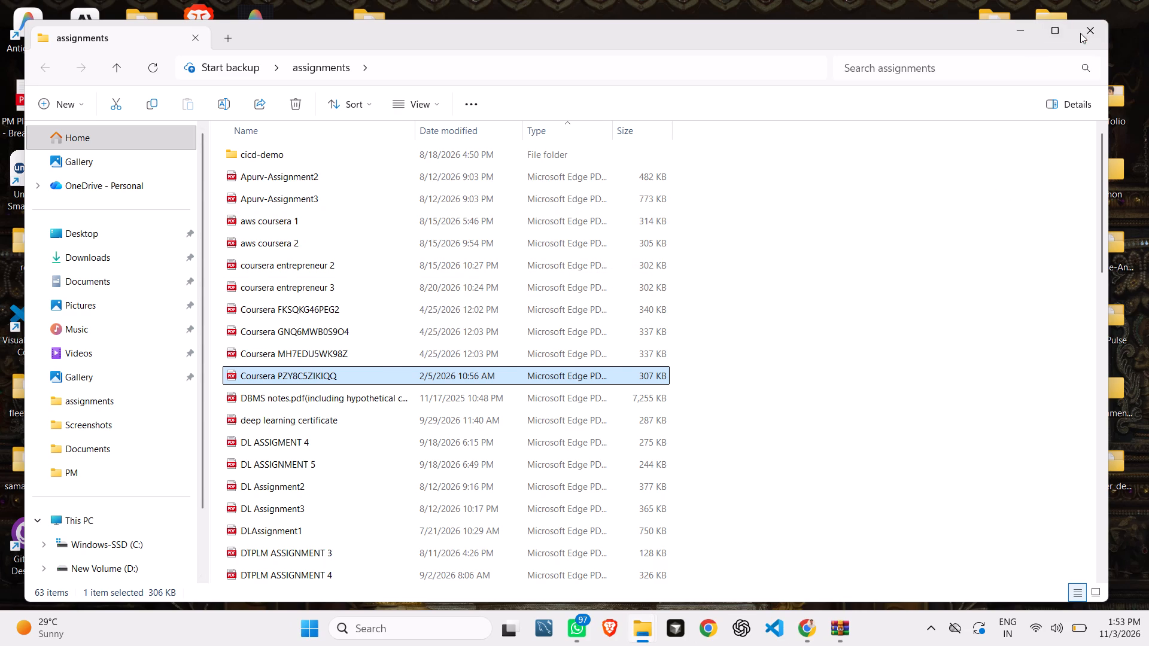
Return to Chrome, close the open AWS certificate PDF, and reopen it from the AWS Cloud Technology Consultant certificate page.
left_click(813, 620)
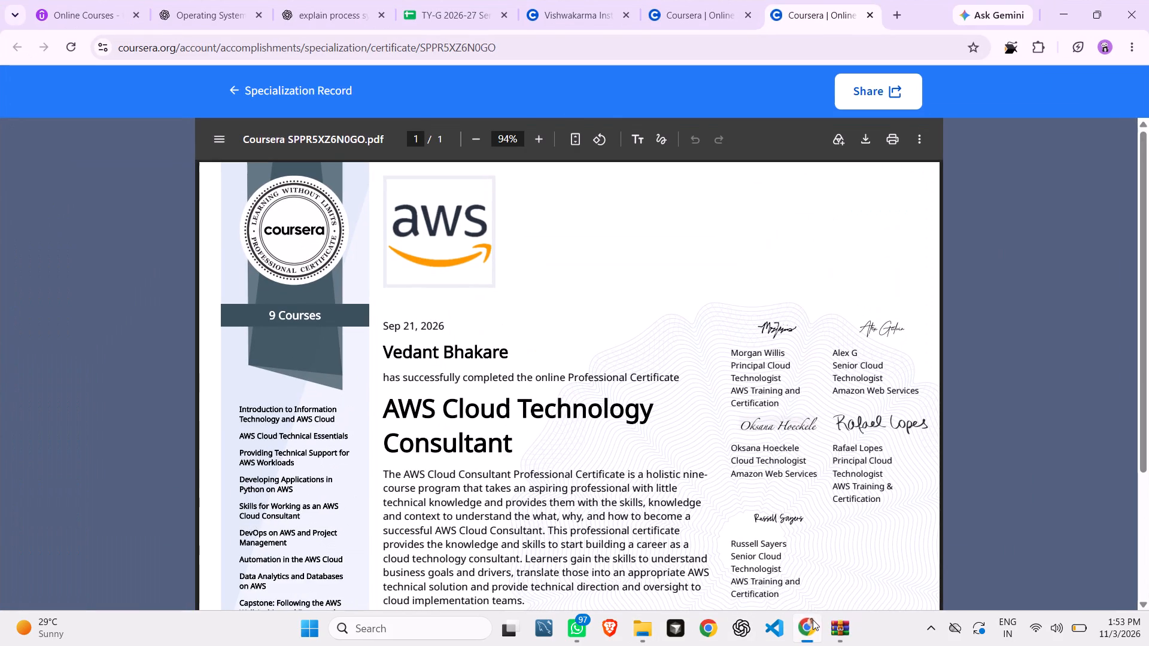
left_click(865, 19)
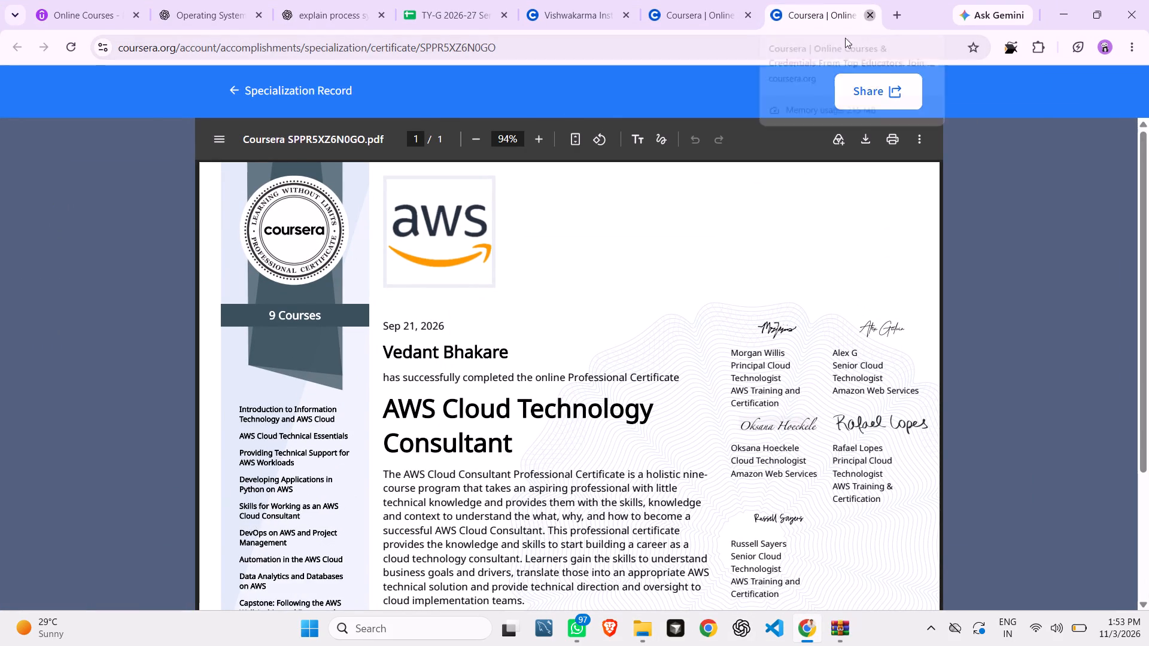
scroll(626, 278, "down", 1)
scroll(537, 391, "down", 2)
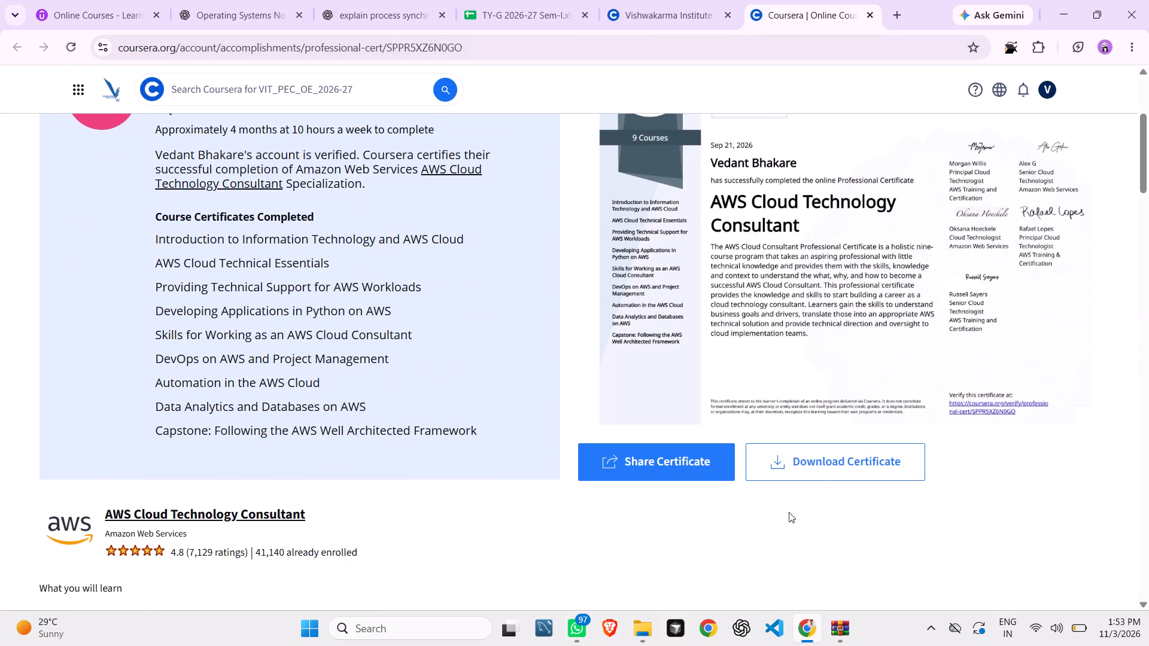
left_click(822, 481)
left_click(808, 475)
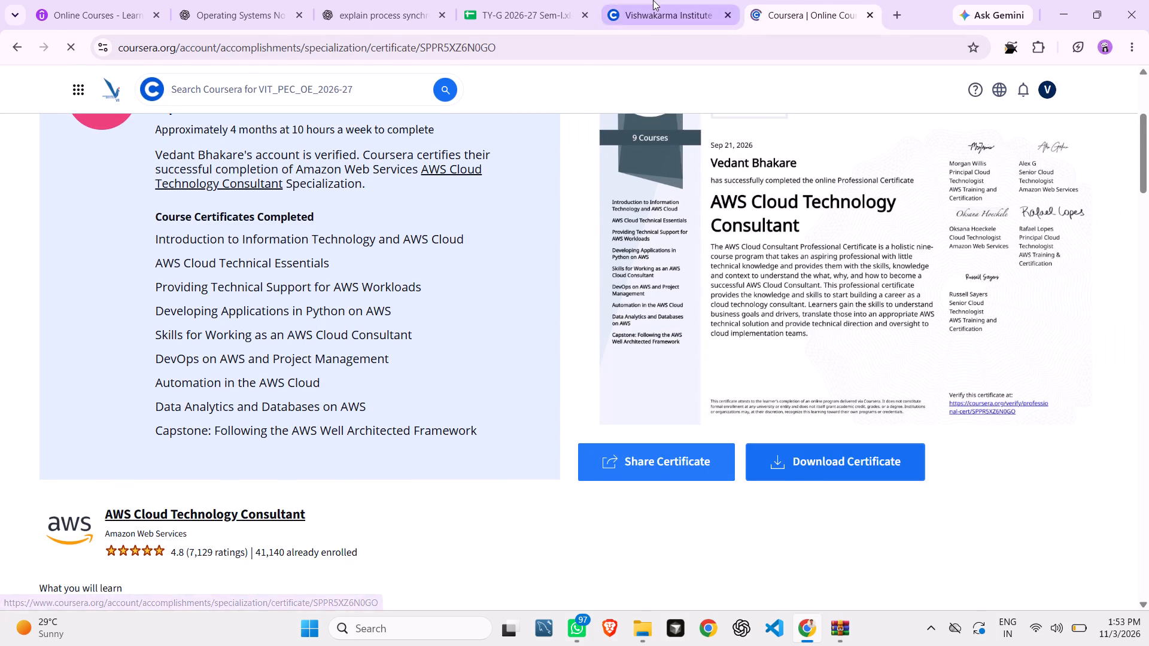
Open the Deep Learning course certificate from the completed courses on Coursera.
left_click(653, 0)
scroll(297, 410, "down", 2)
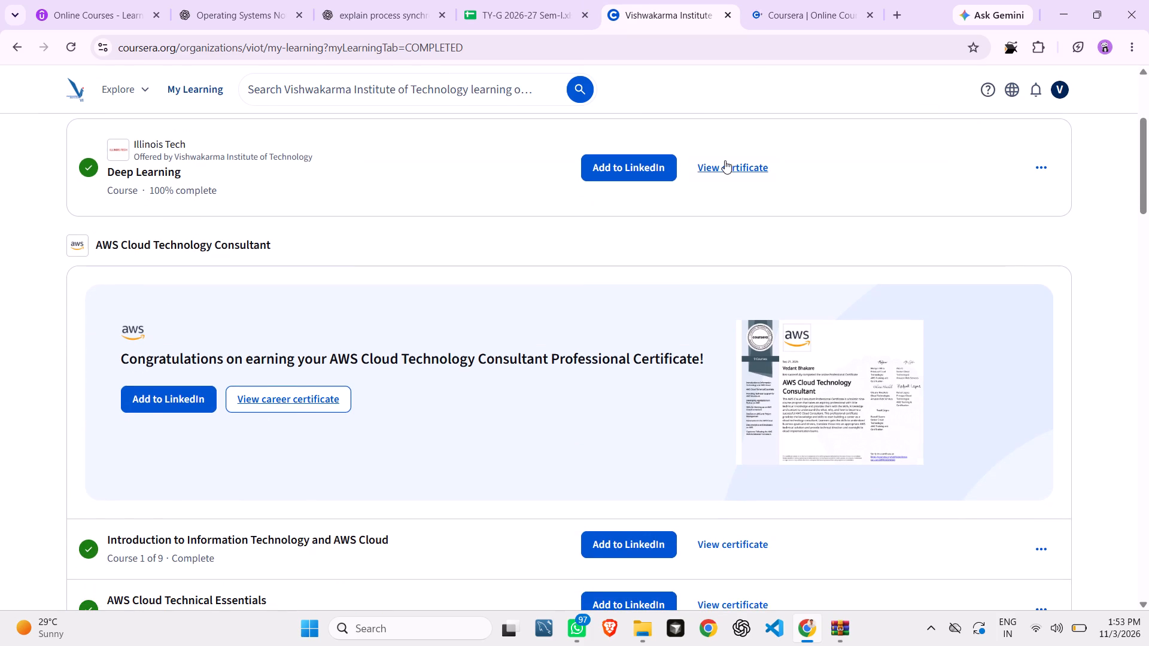
left_click(728, 161)
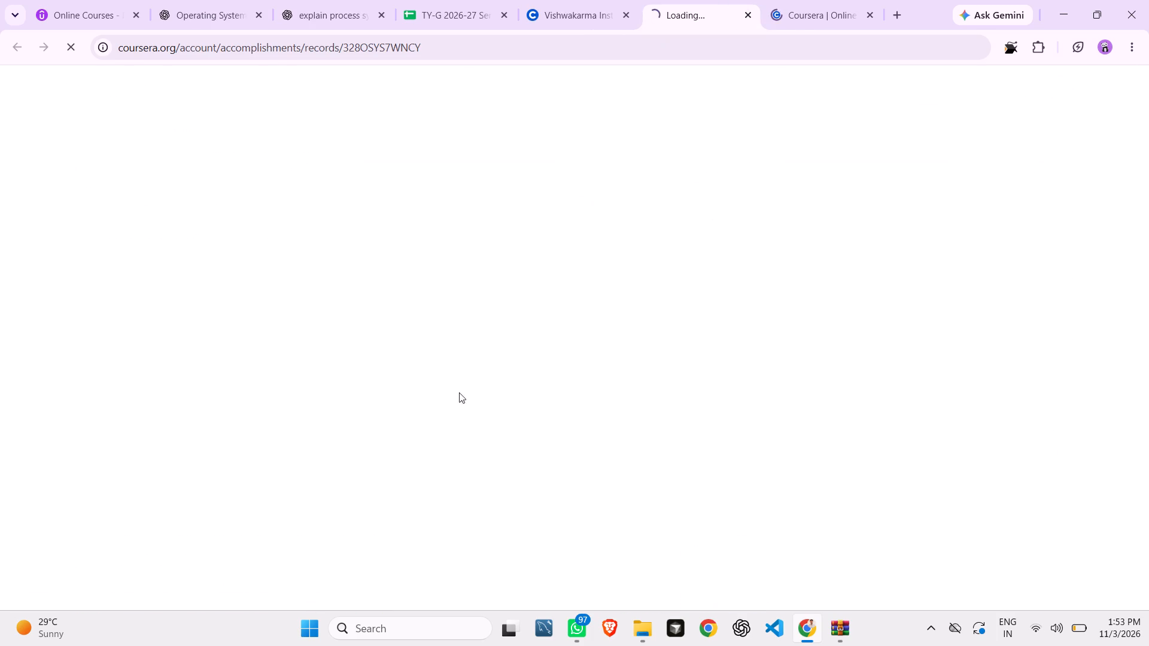
Save the AWS Cloud Technology Consultant certificate PDF to Google Drive under the third listed account.
left_click(827, 0)
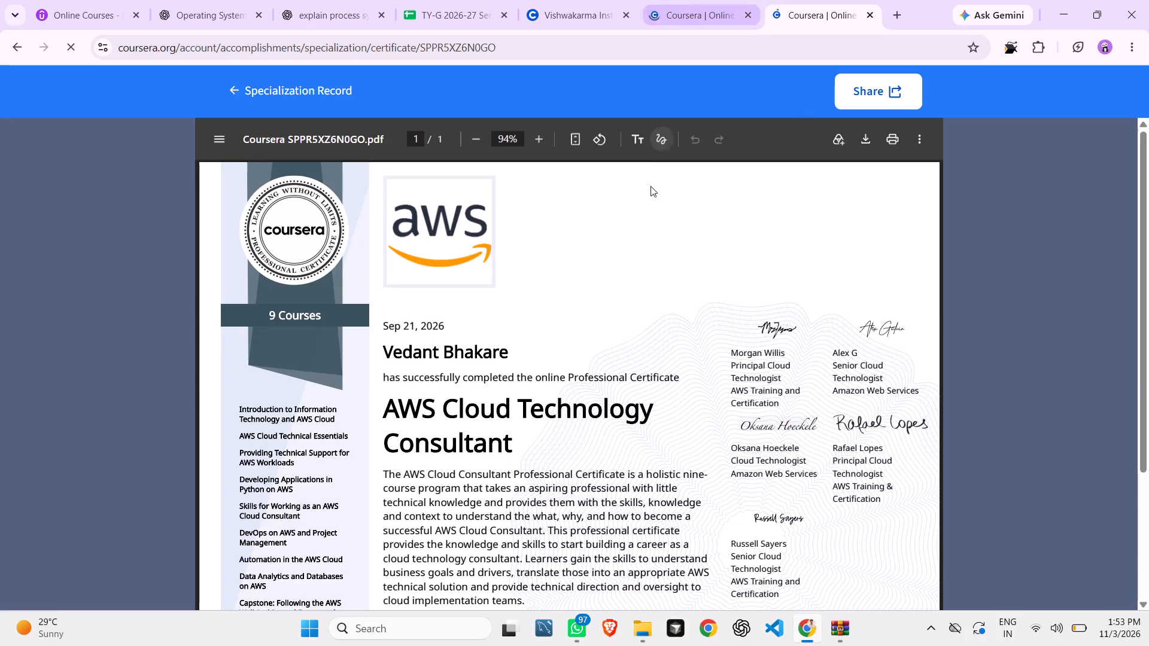
left_click(846, 135)
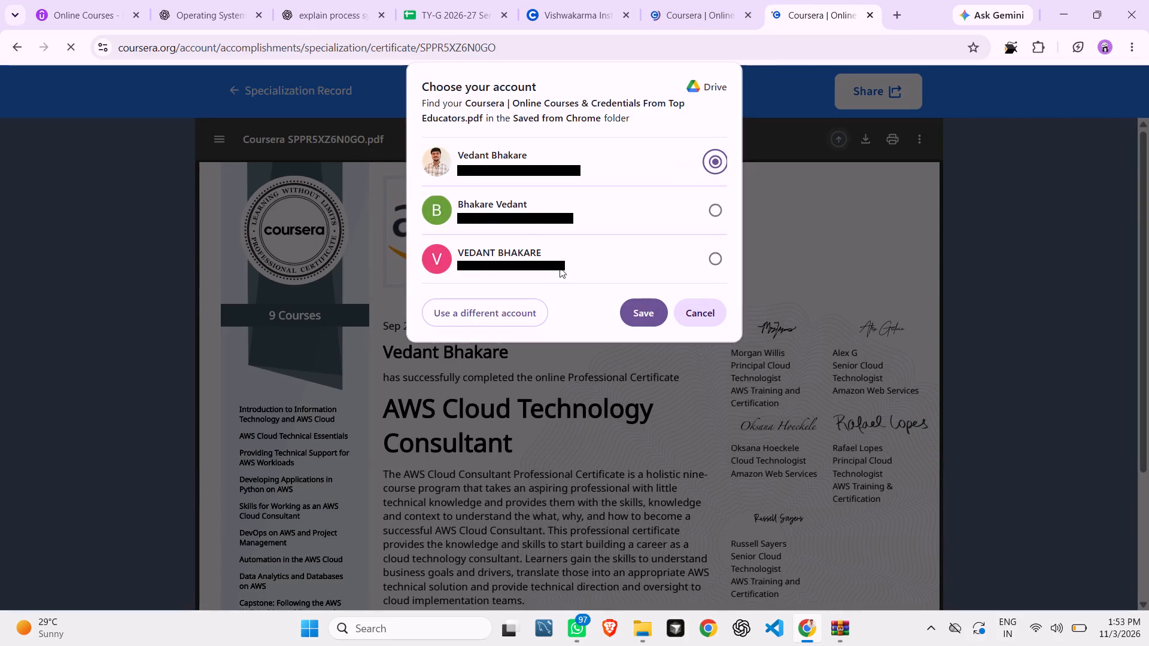
left_click(560, 267)
left_click(654, 321)
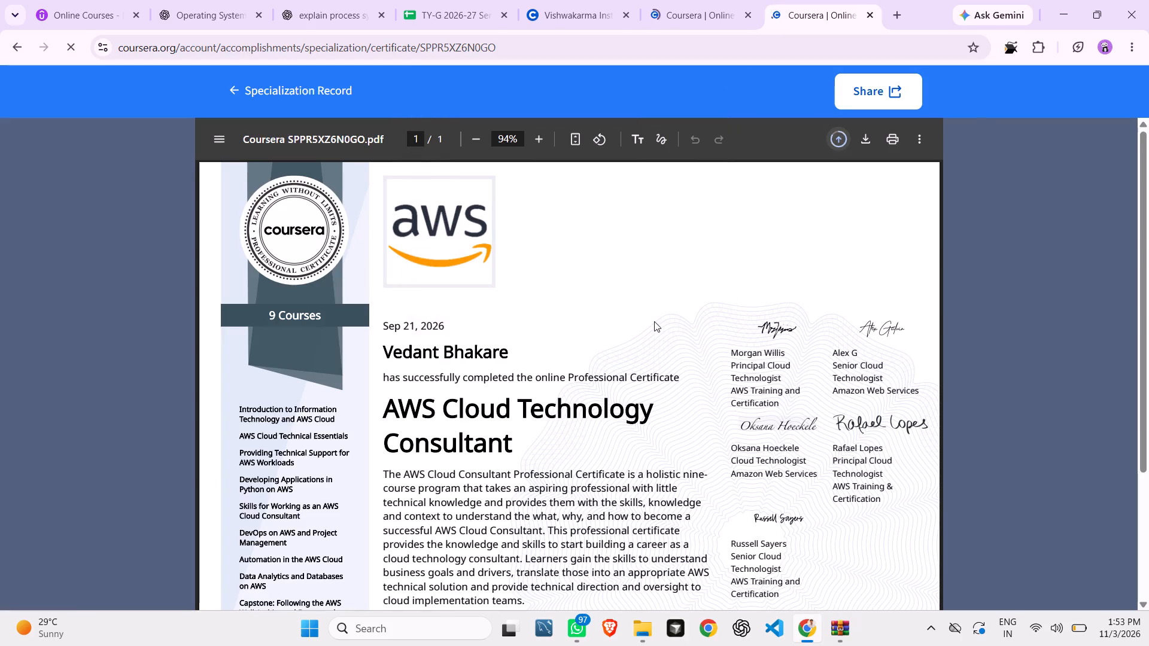
Save the Deep Learning certificate PDF to Google Drive under the third listed account, and close its course certificate page.
left_click(707, 5)
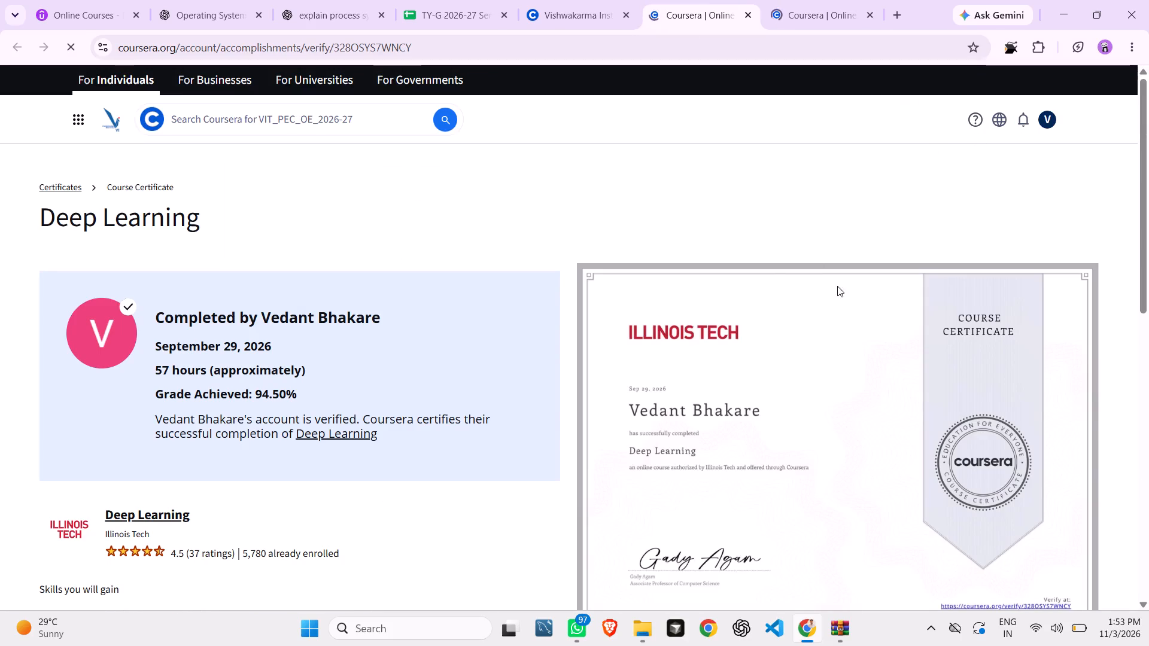
left_click(801, 341)
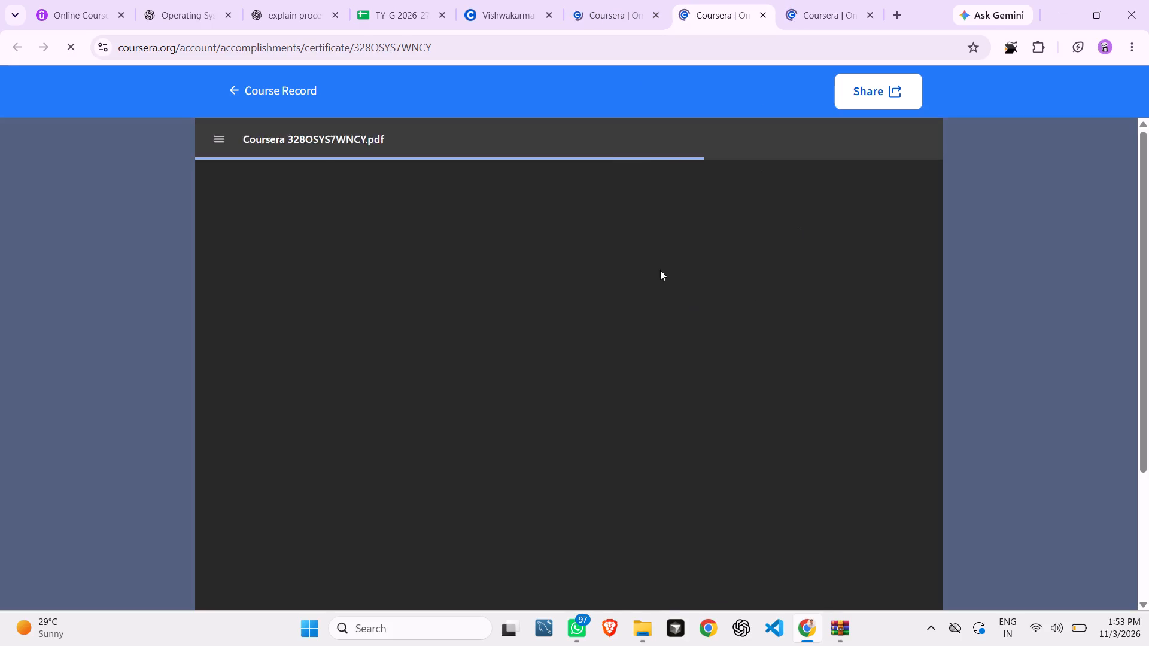
left_click(849, 135)
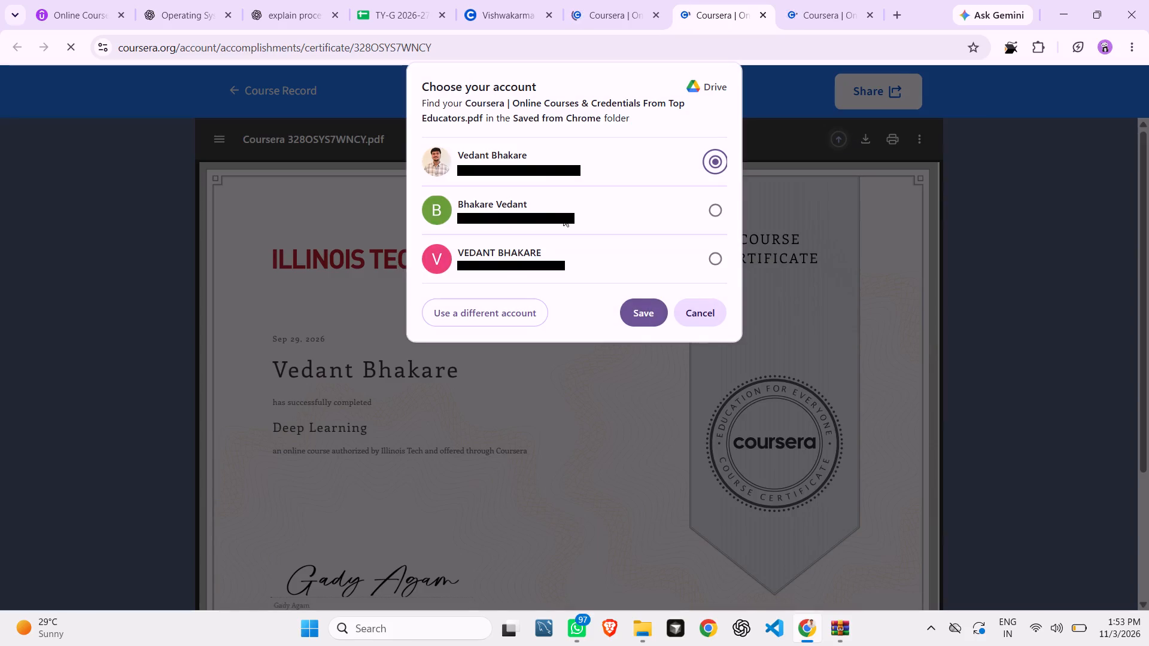
left_click(631, 263)
left_click(659, 319)
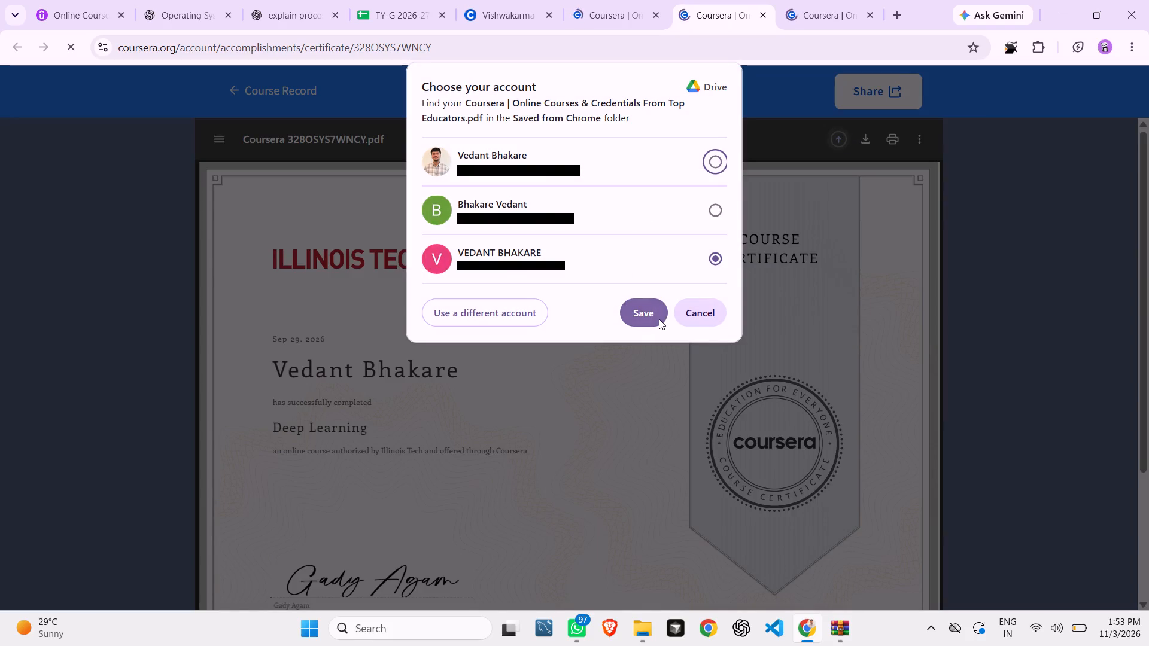
left_click(589, 0)
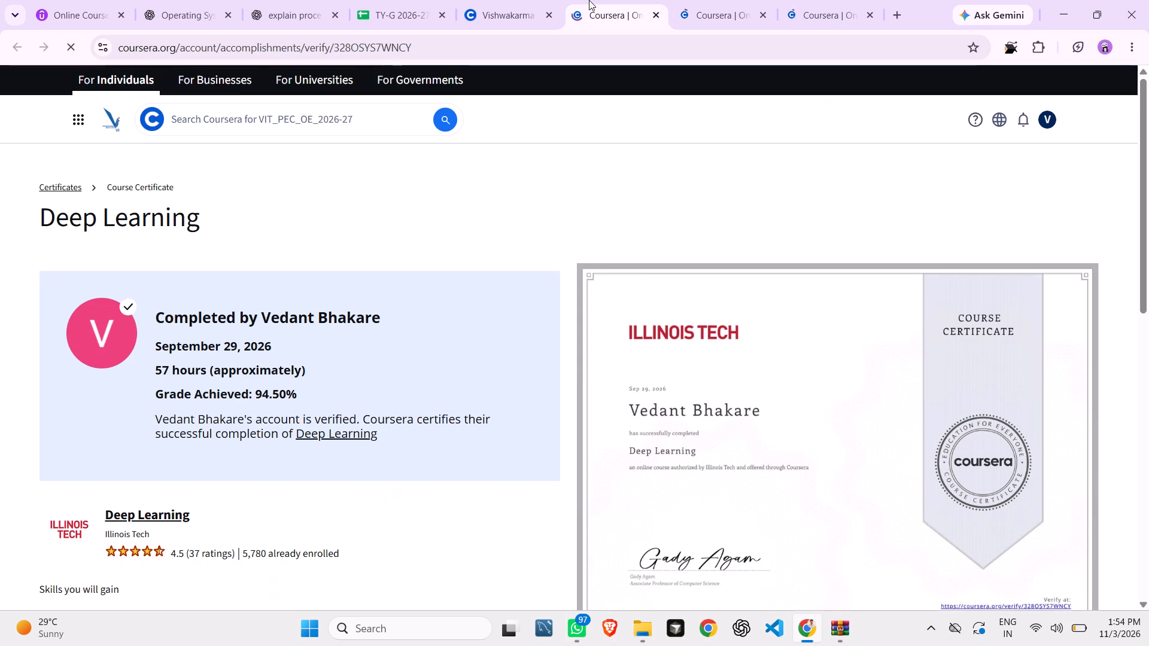
left_click(656, 16)
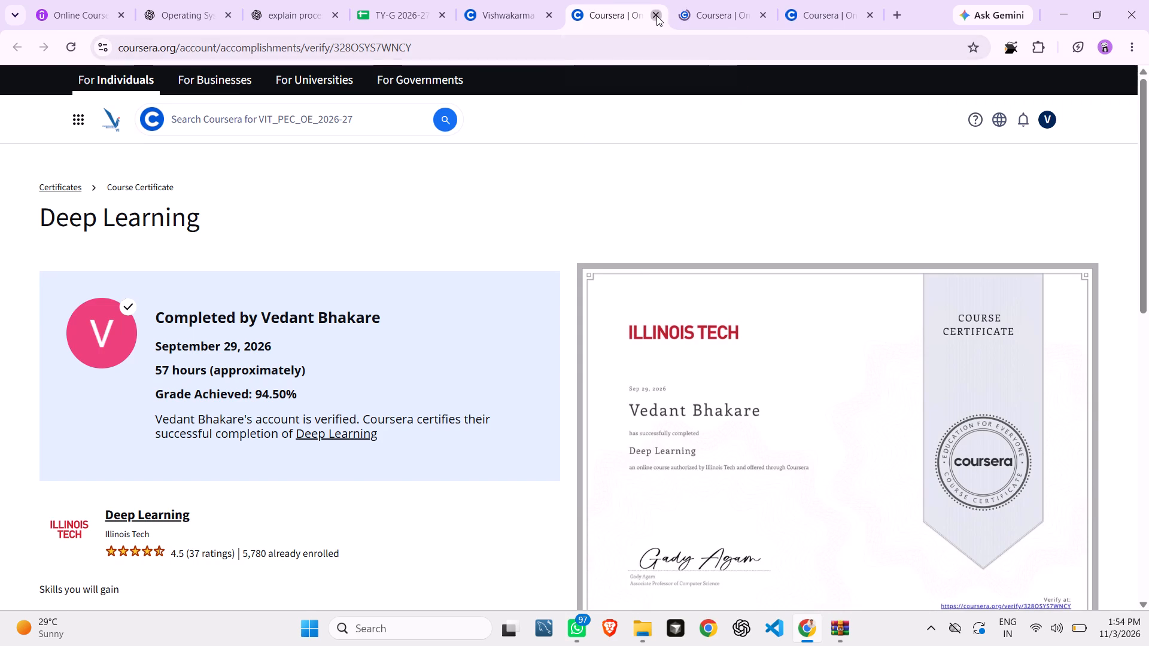
Open the Technology & Entrepreneurship specialization certificate PDF from the completed courses and close its record page.
left_click(501, 0)
scroll(373, 301, "down", 3)
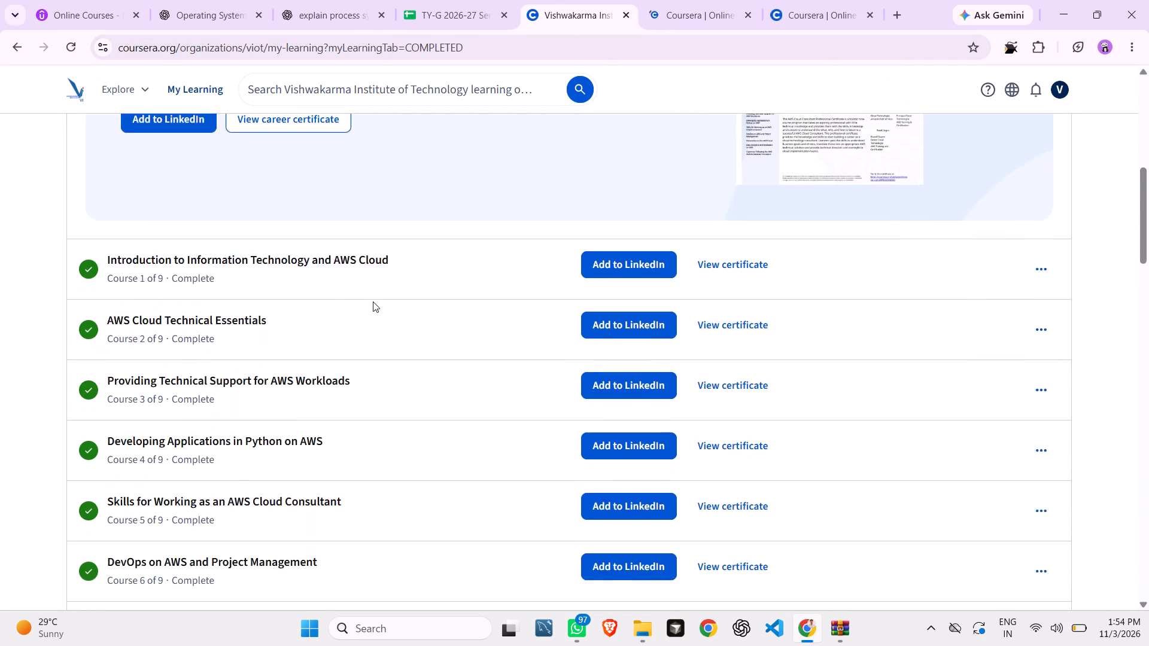
scroll(373, 301, "down", 7)
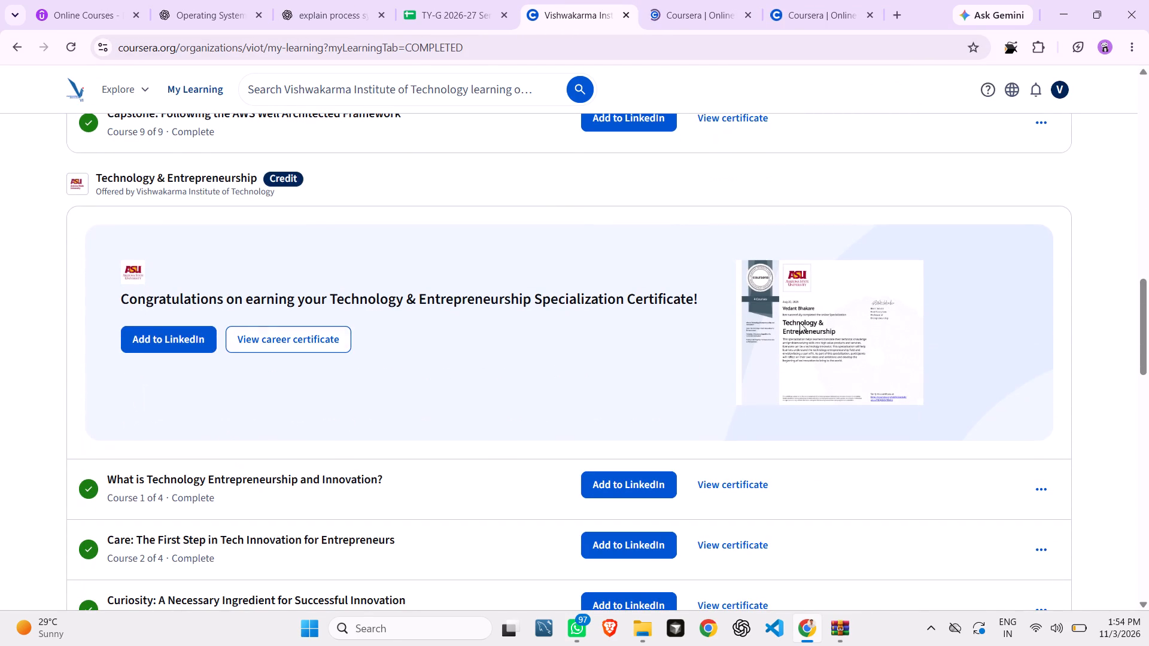
left_click(834, 318)
left_click(308, 345)
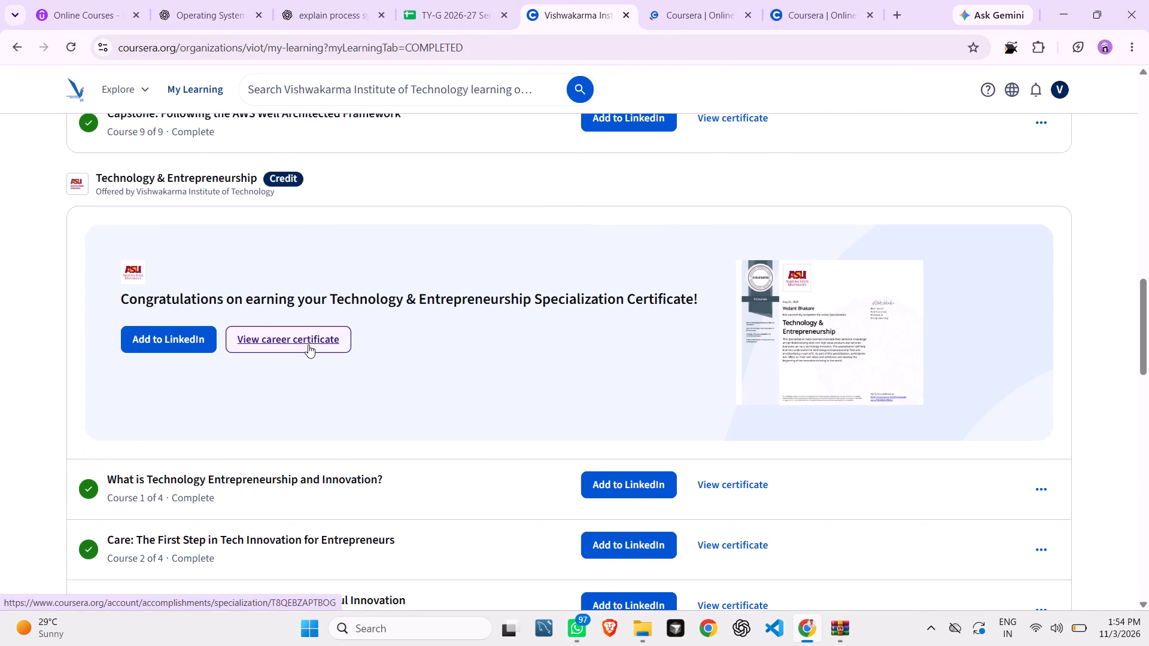
left_click(673, 0)
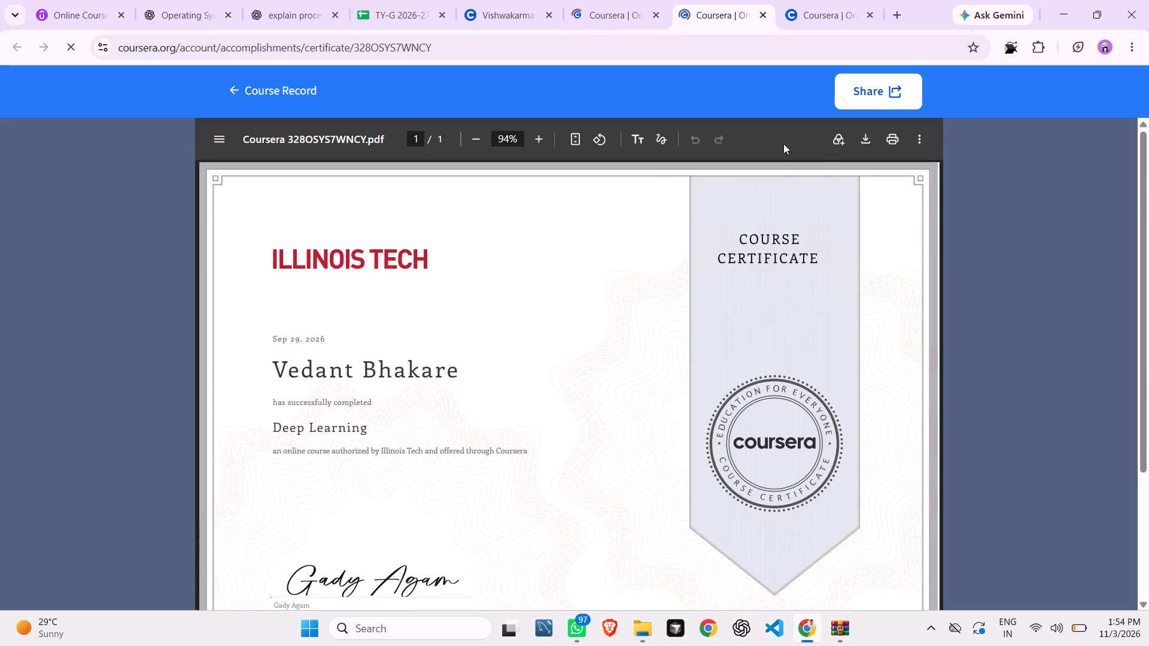
left_click(798, 0)
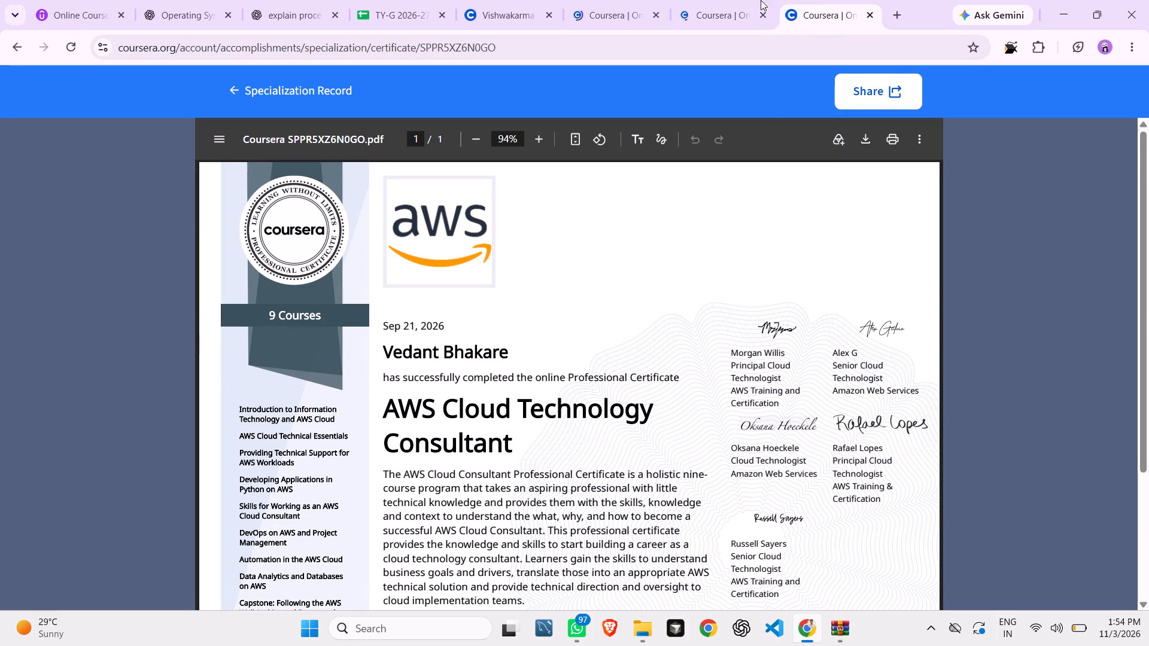
left_click(751, 0)
left_click(594, 0)
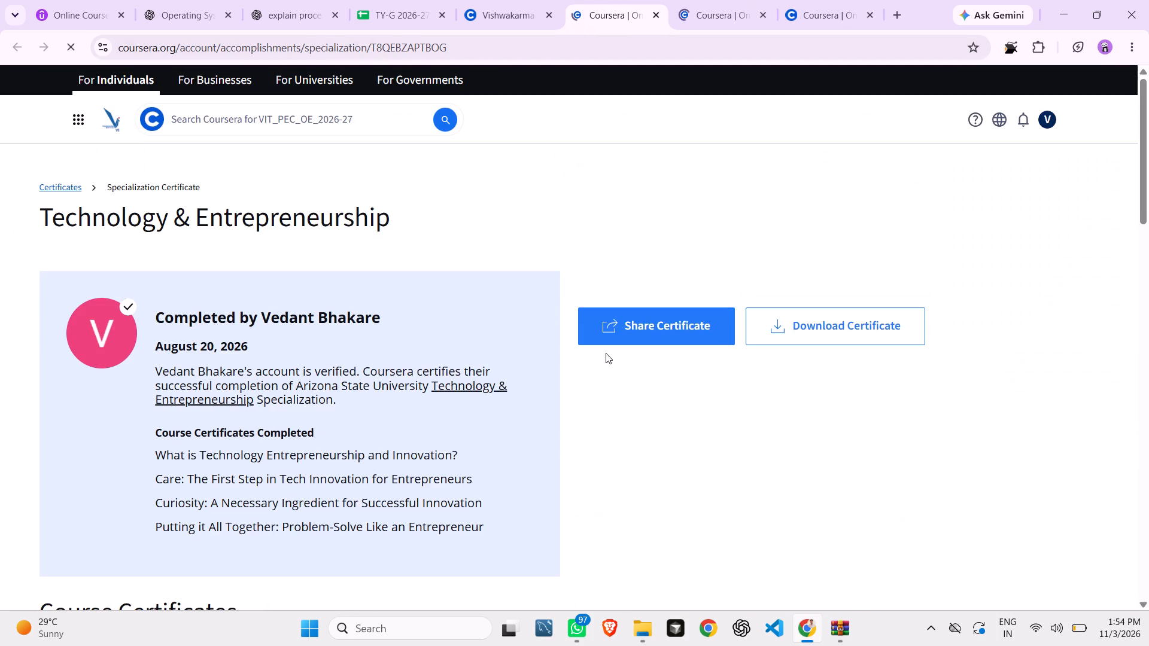
scroll(683, 373, "down", 1)
left_click(814, 404)
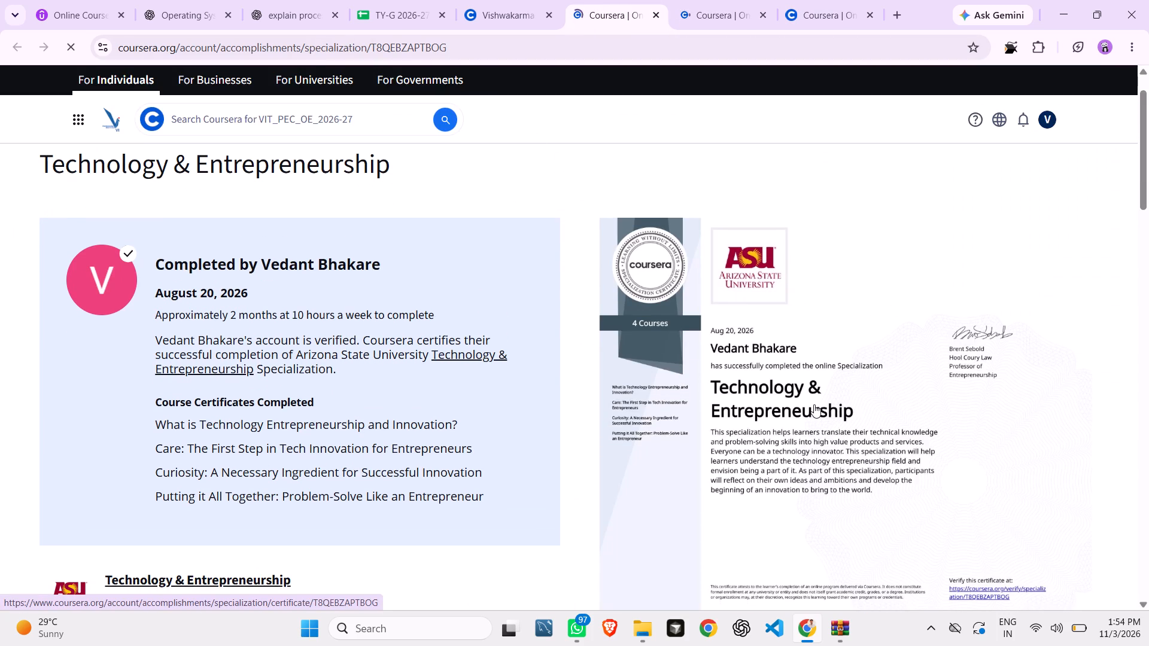
left_click(504, 0)
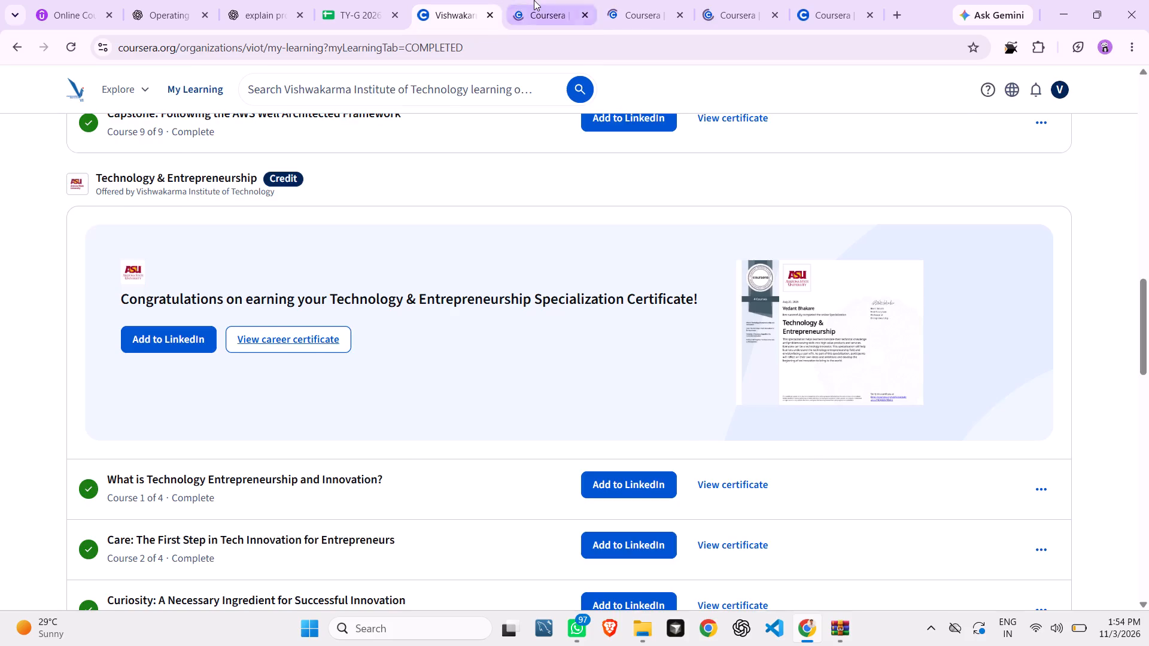
left_click(534, 0)
left_click(580, 16)
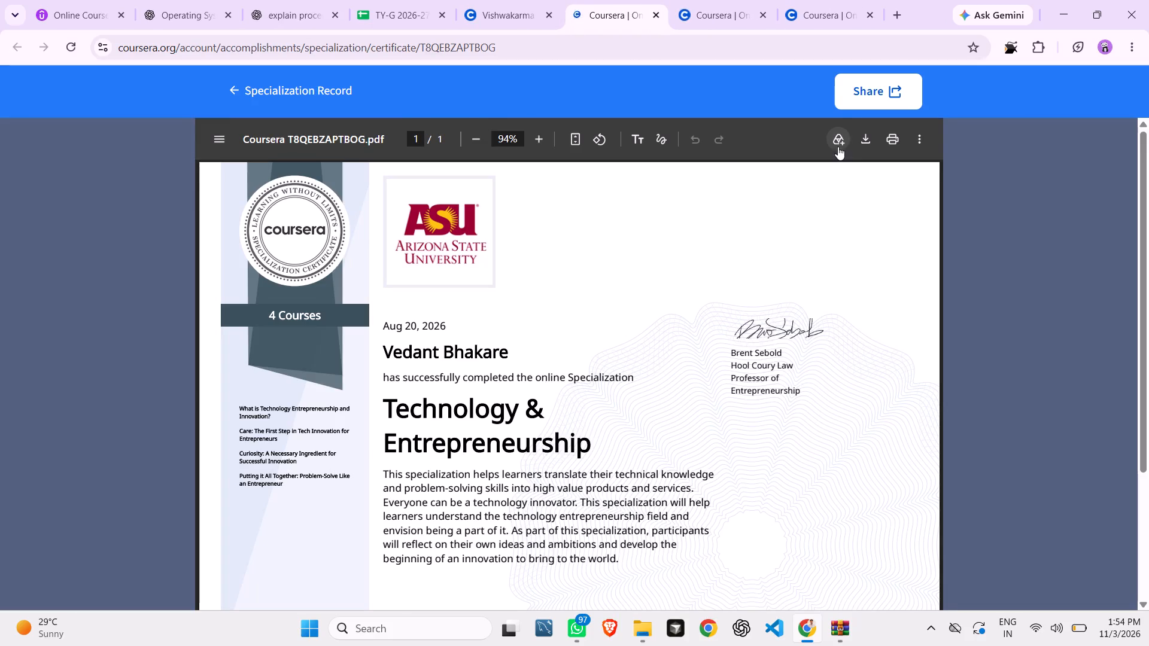
Save the Technology & Entrepreneurship certificate PDF to Google Drive under the third listed account, and check the other open certificates.
left_click(838, 147)
left_click(640, 257)
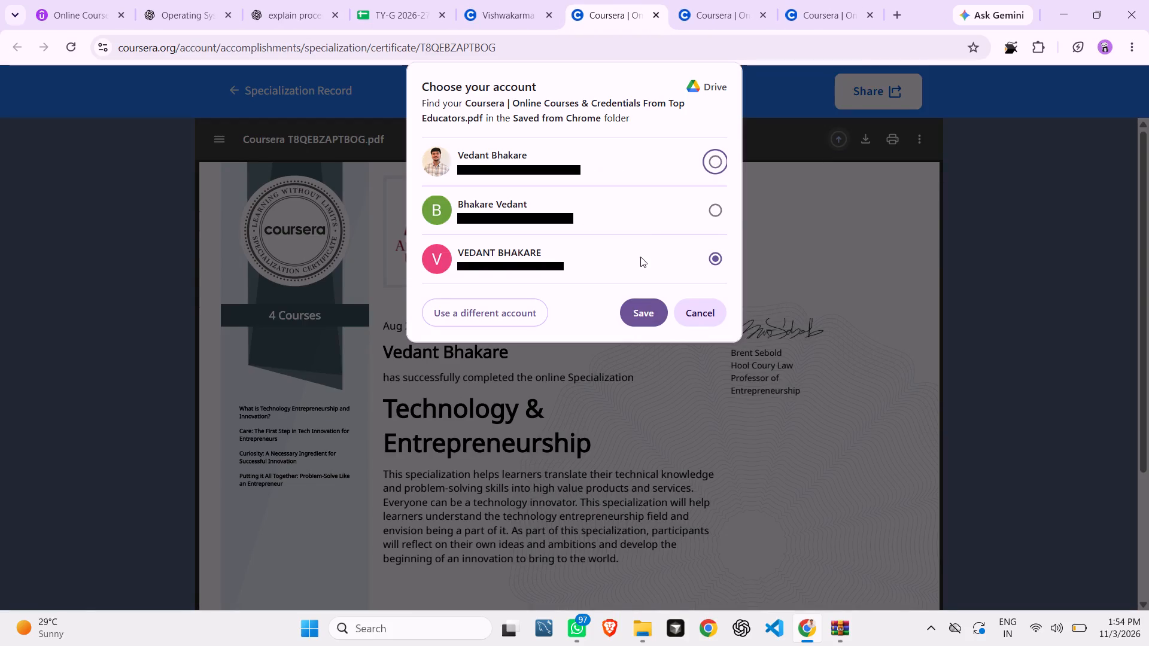
left_click(639, 312)
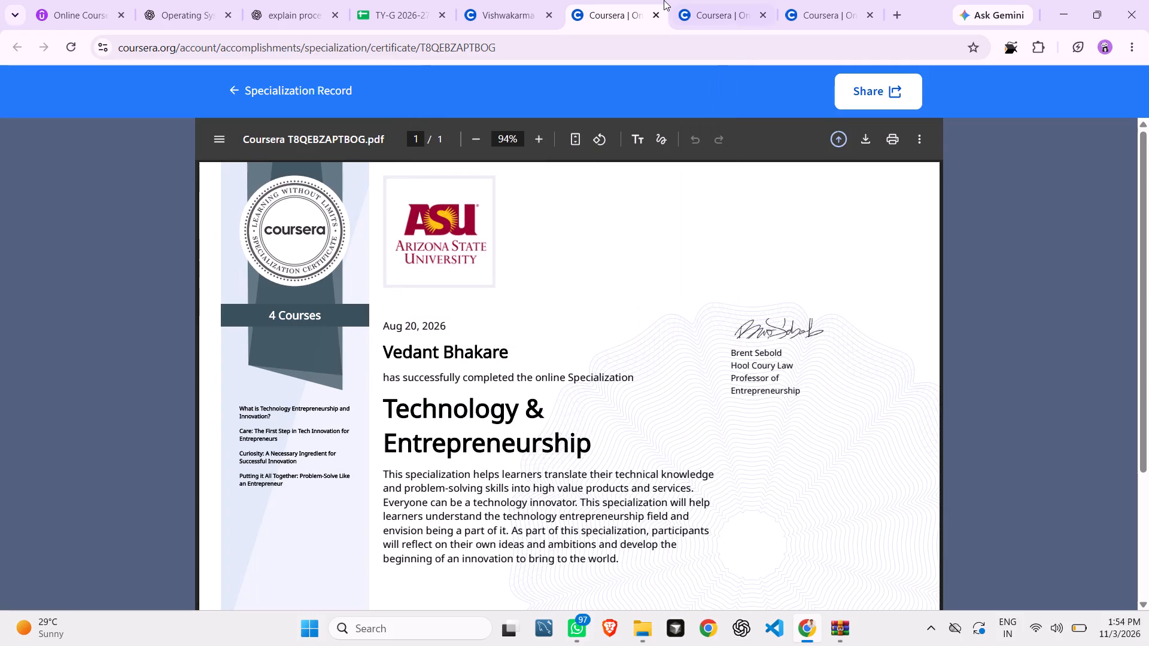
left_click(664, 0)
left_click(700, 0)
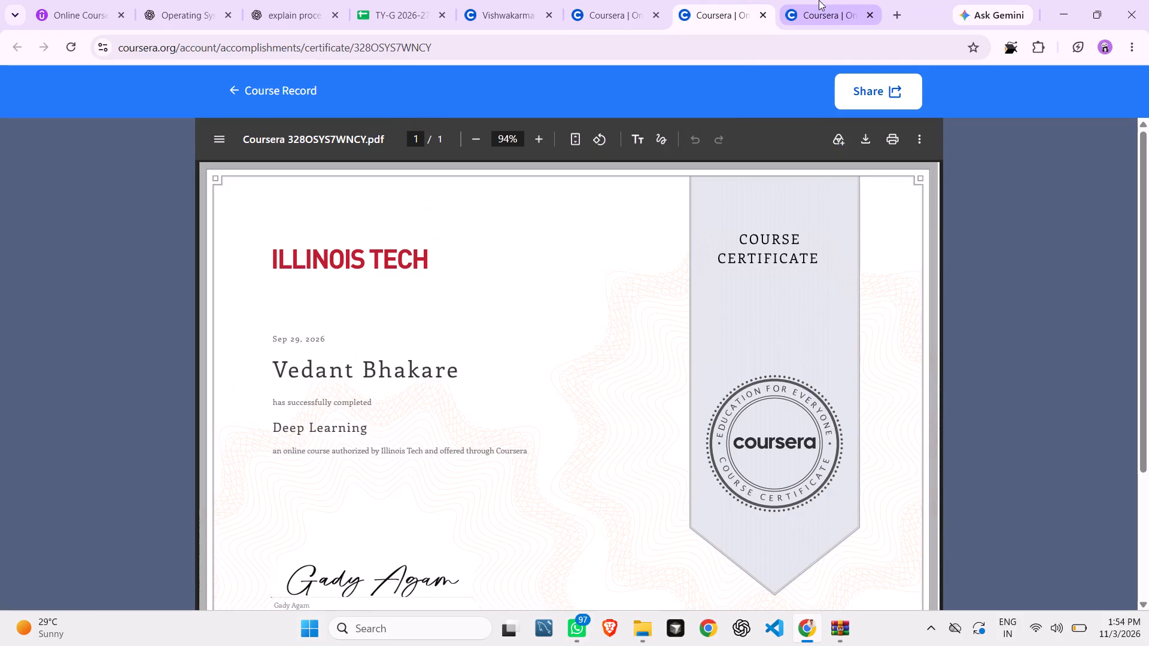
left_click(819, 0)
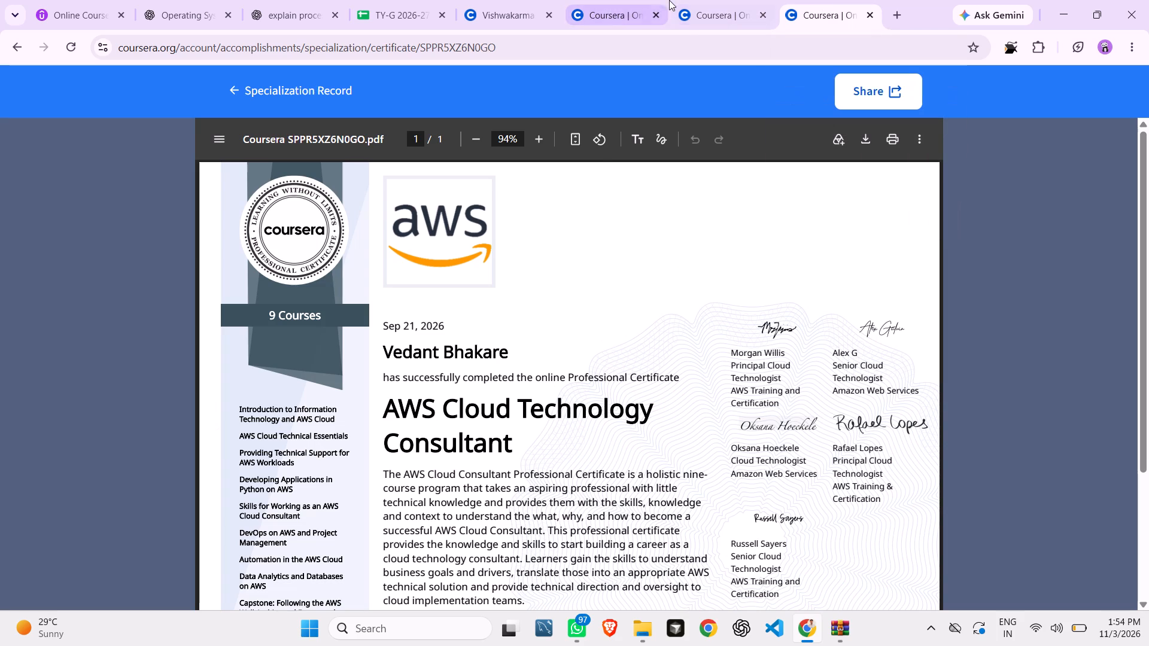
left_click(621, 0)
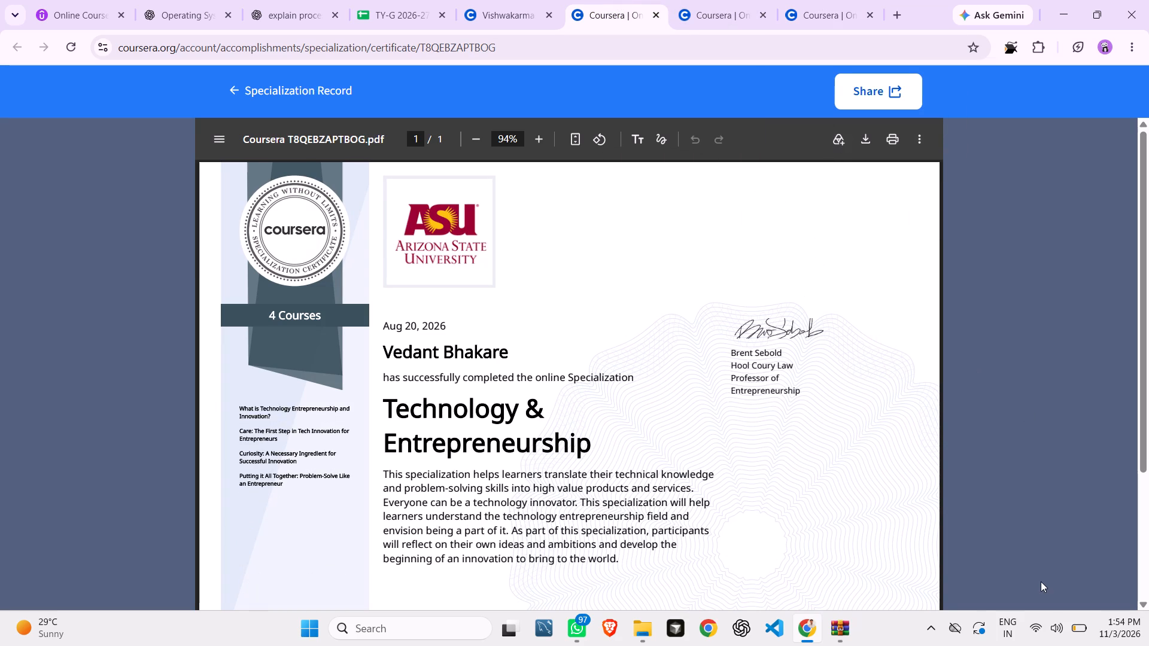
Open a Chrome window with the VIT profile and go to its Google Drive.
left_click(710, 620)
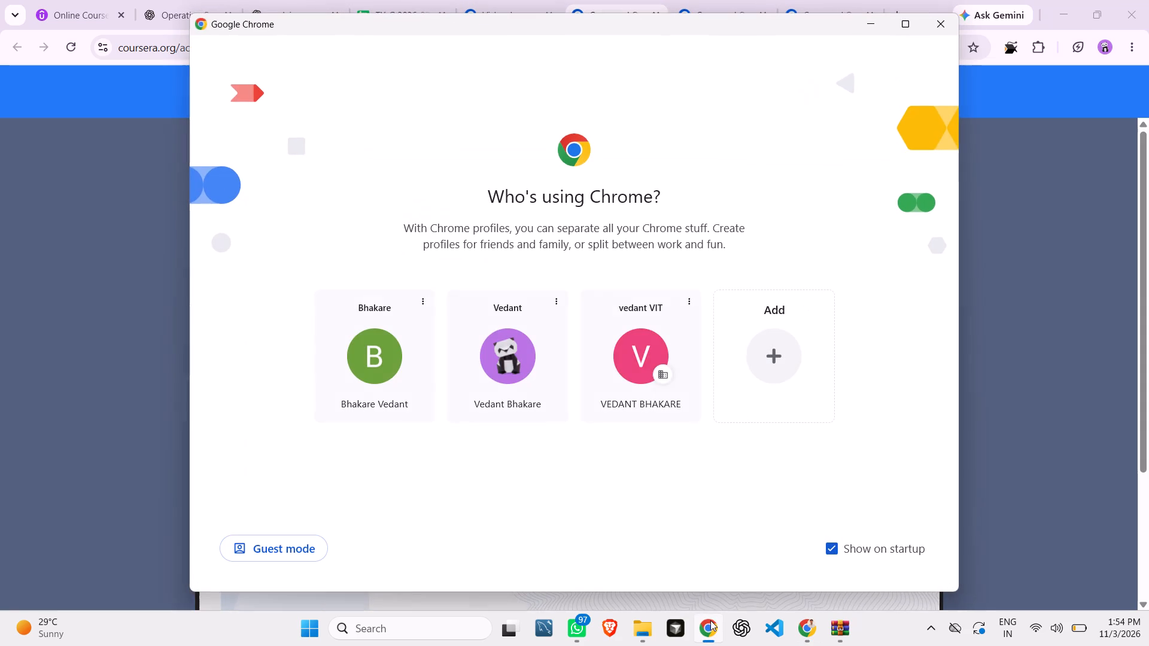
left_click(646, 416)
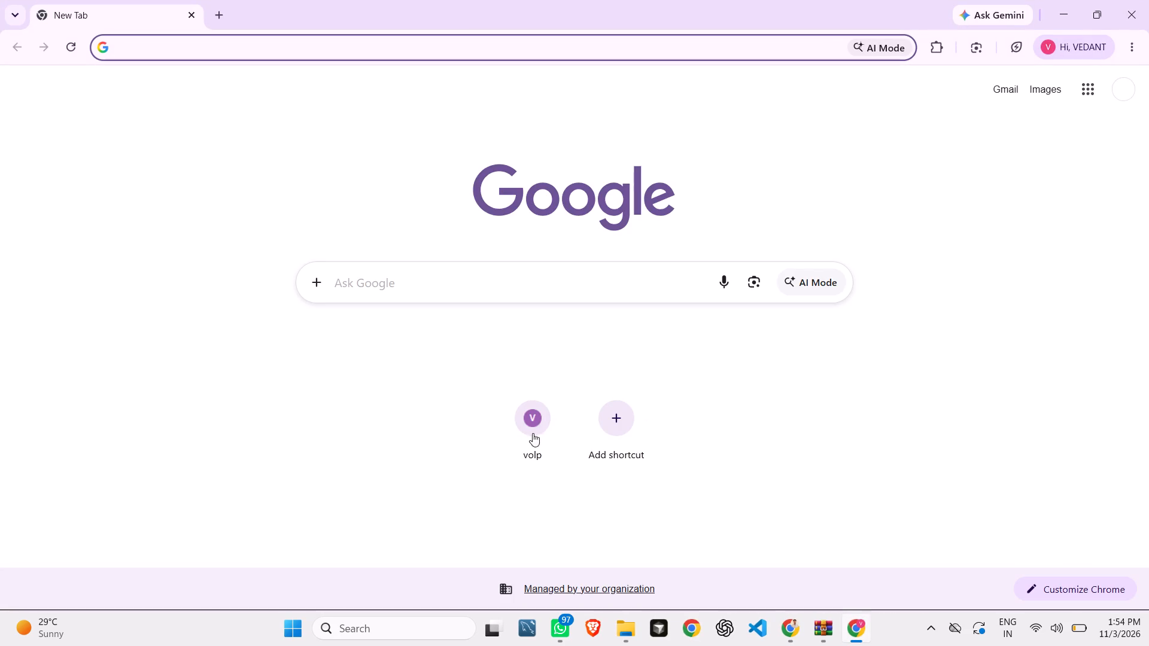
left_click(1089, 92)
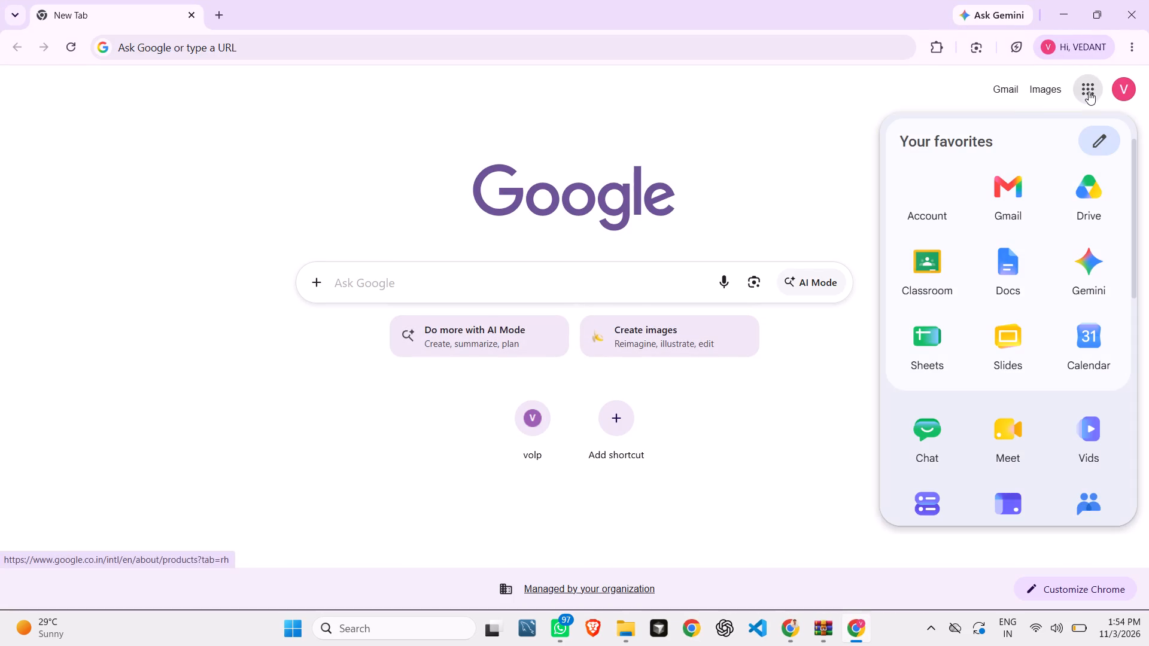
left_click(1092, 179)
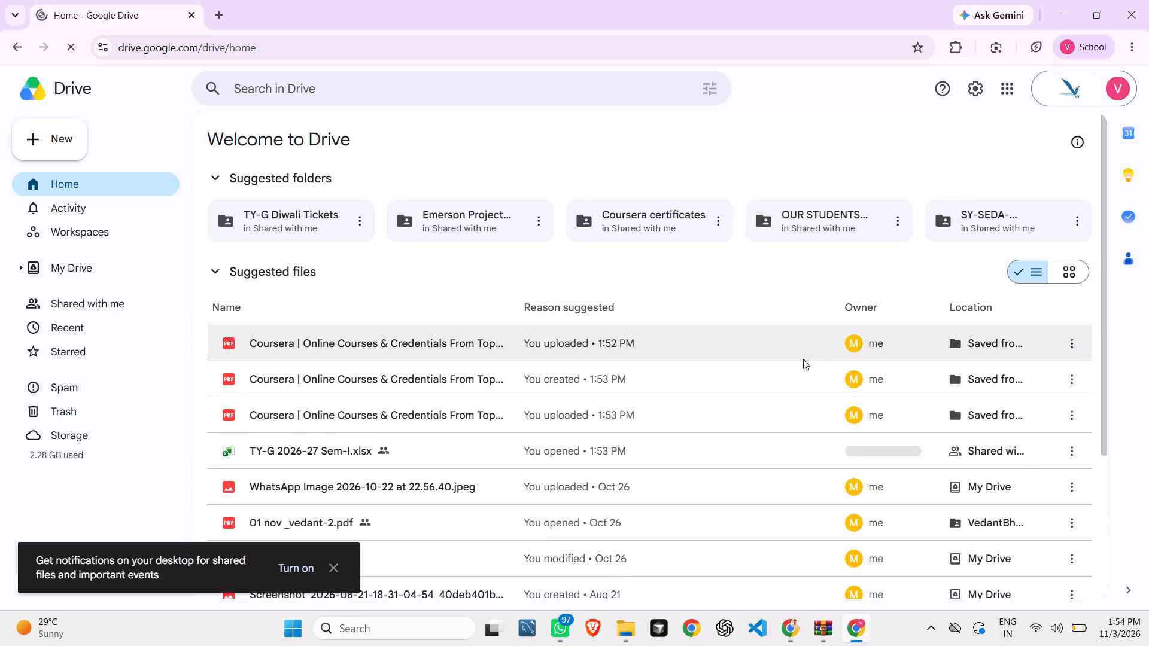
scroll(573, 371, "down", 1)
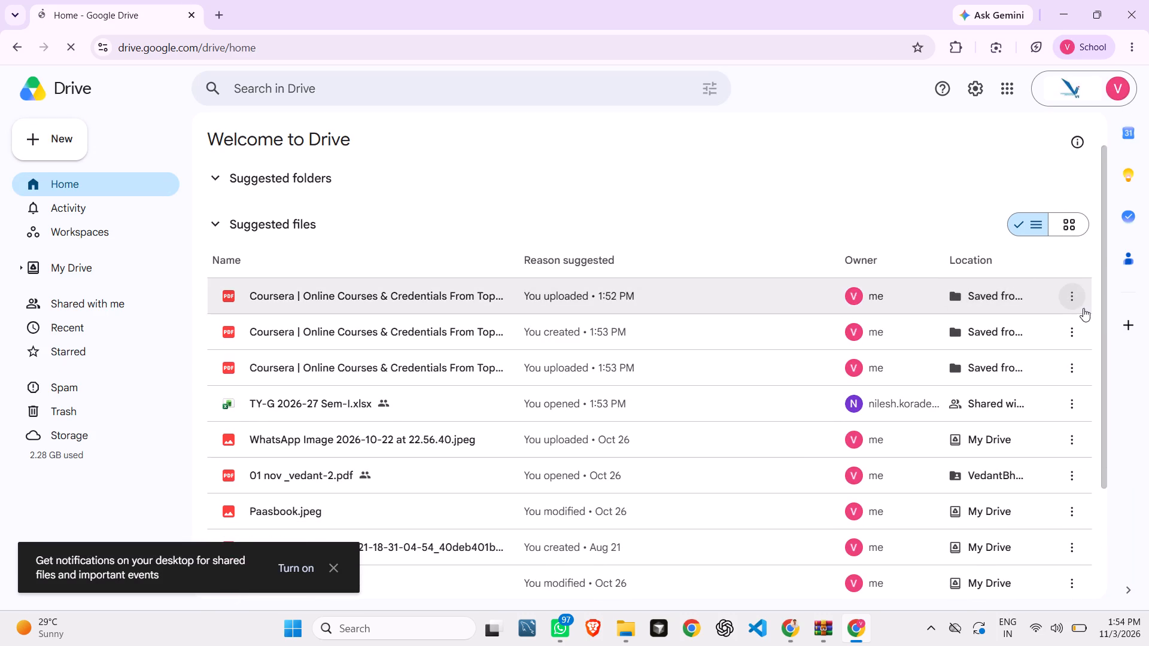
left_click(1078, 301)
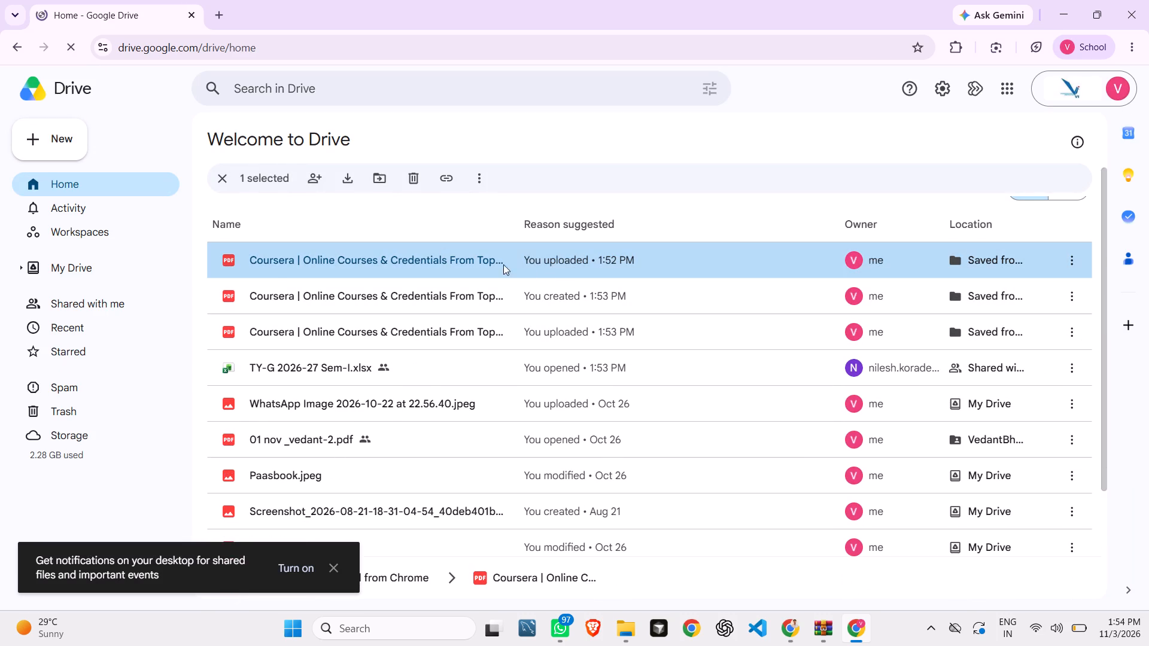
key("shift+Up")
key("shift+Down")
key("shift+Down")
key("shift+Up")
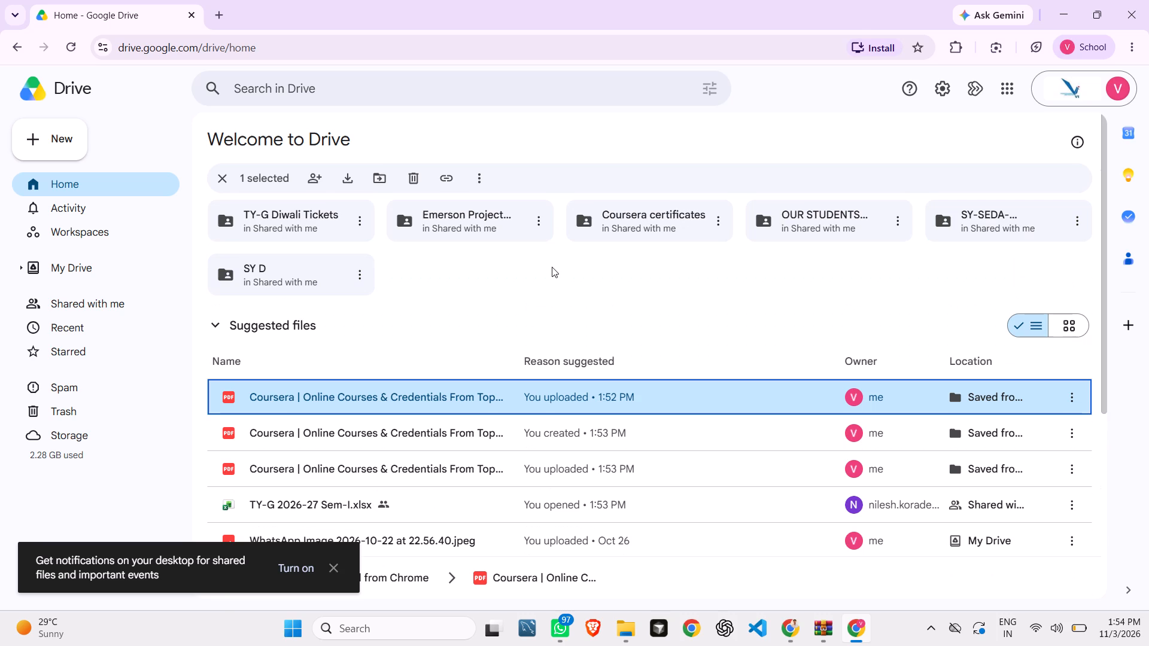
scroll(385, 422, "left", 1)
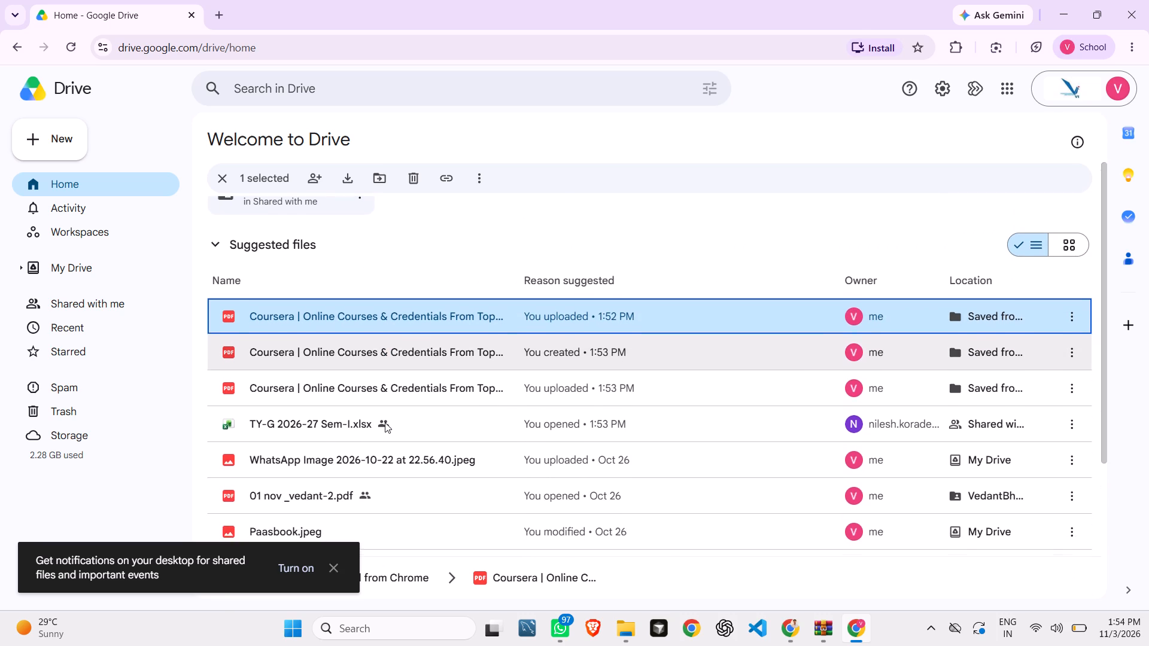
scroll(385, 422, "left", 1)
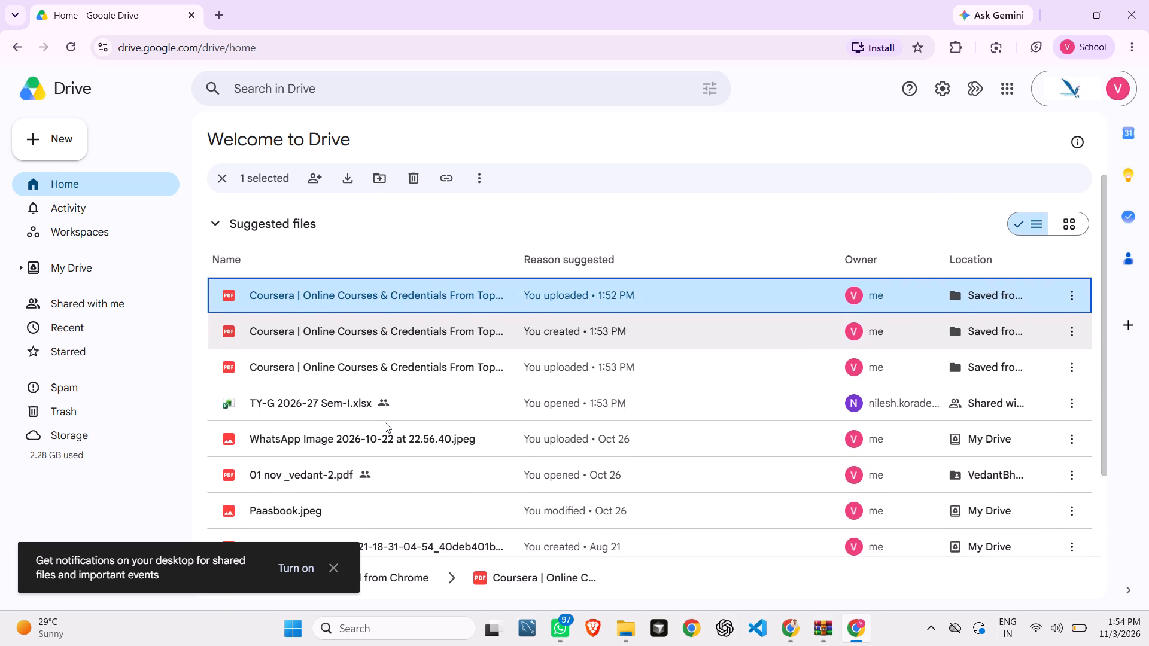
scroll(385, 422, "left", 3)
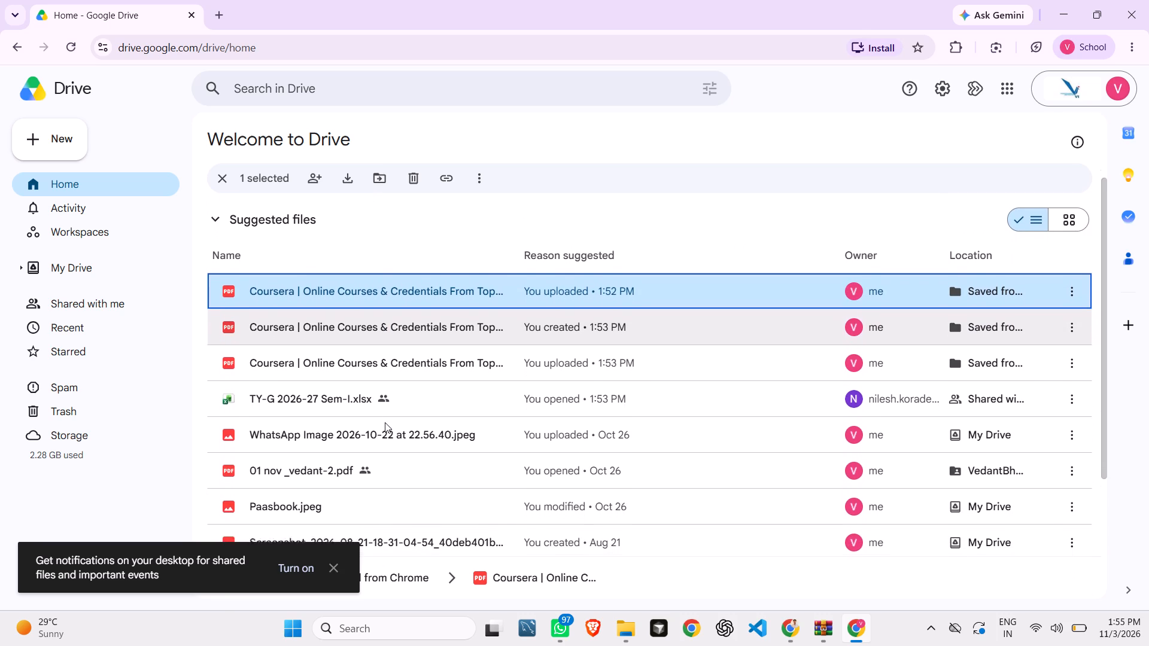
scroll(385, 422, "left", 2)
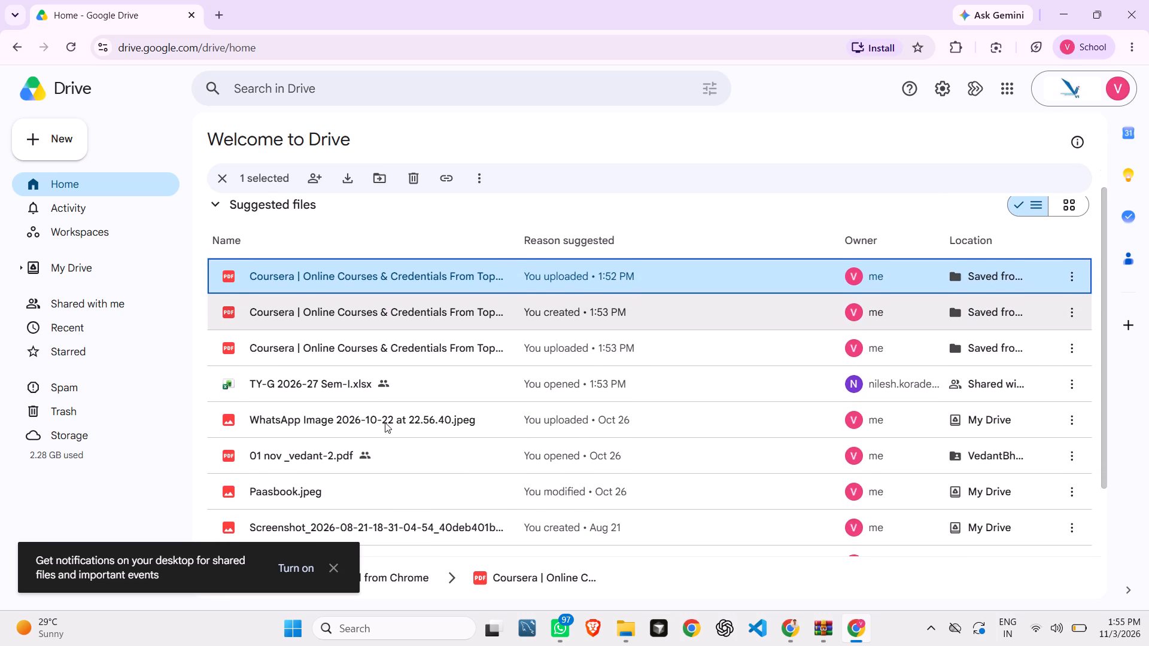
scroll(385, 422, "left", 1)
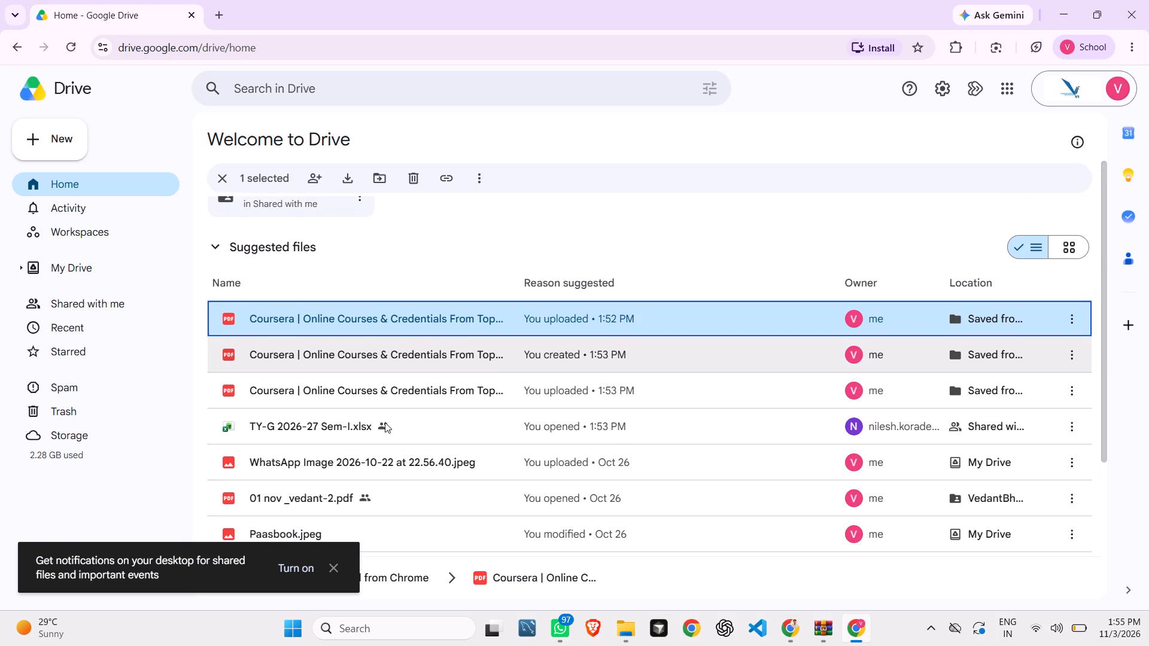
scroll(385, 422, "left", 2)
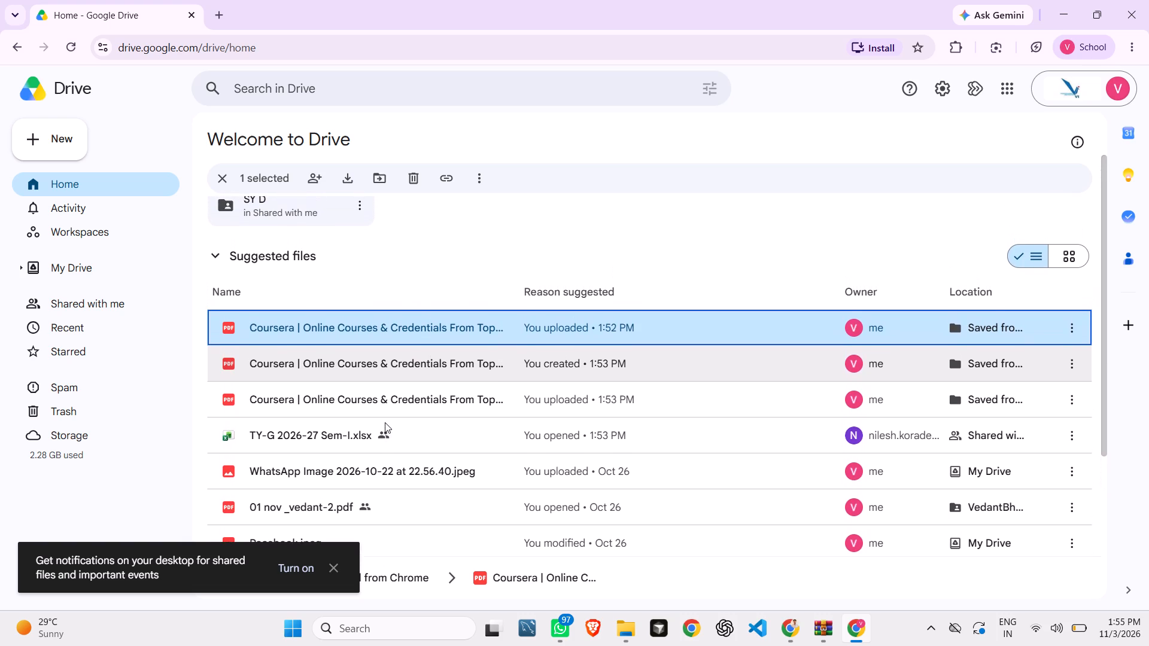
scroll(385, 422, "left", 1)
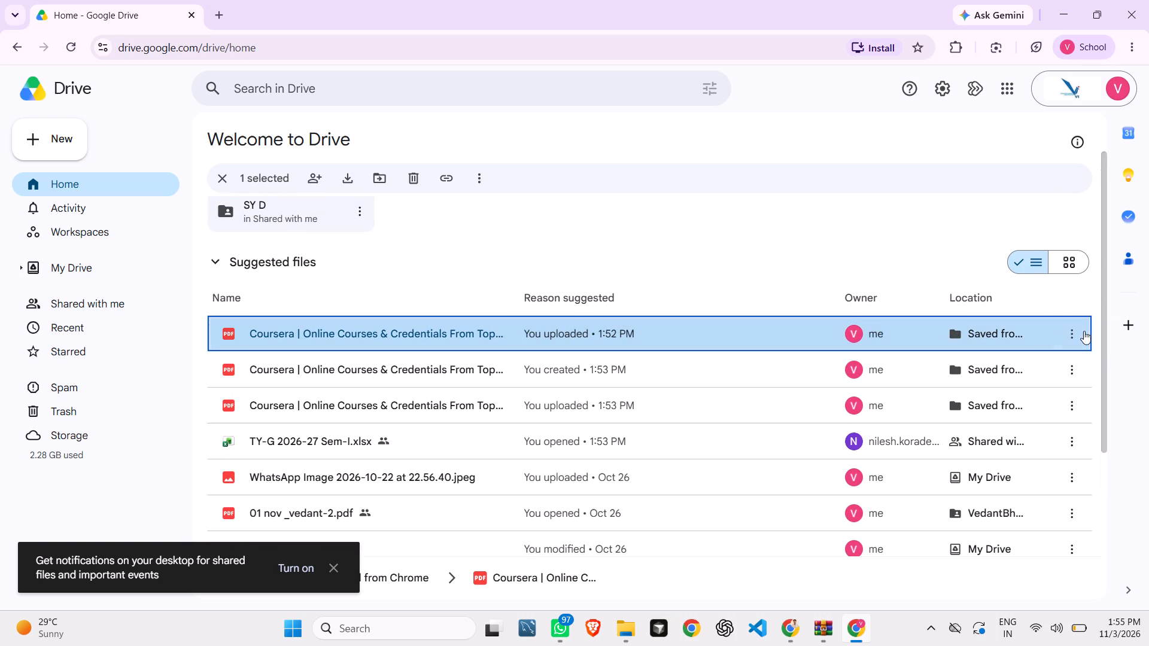
Set general access to "Anyone with the link" for the first suggested Coursera PDF, uploaded at 1:52 PM.
left_click(1077, 334)
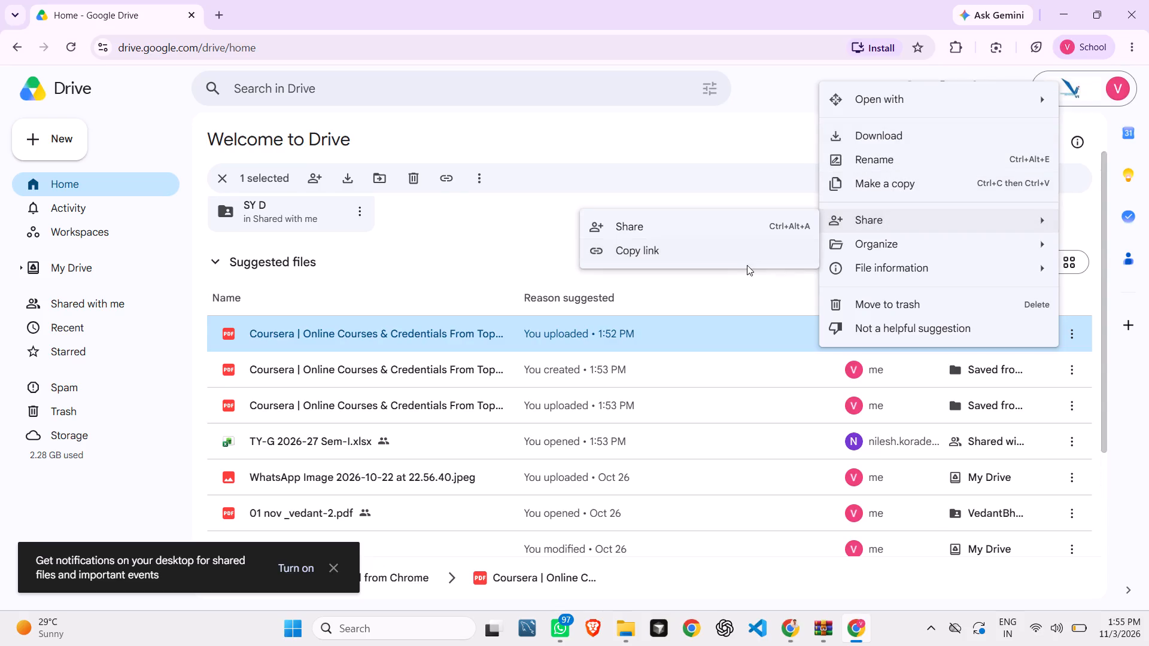
left_click(716, 226)
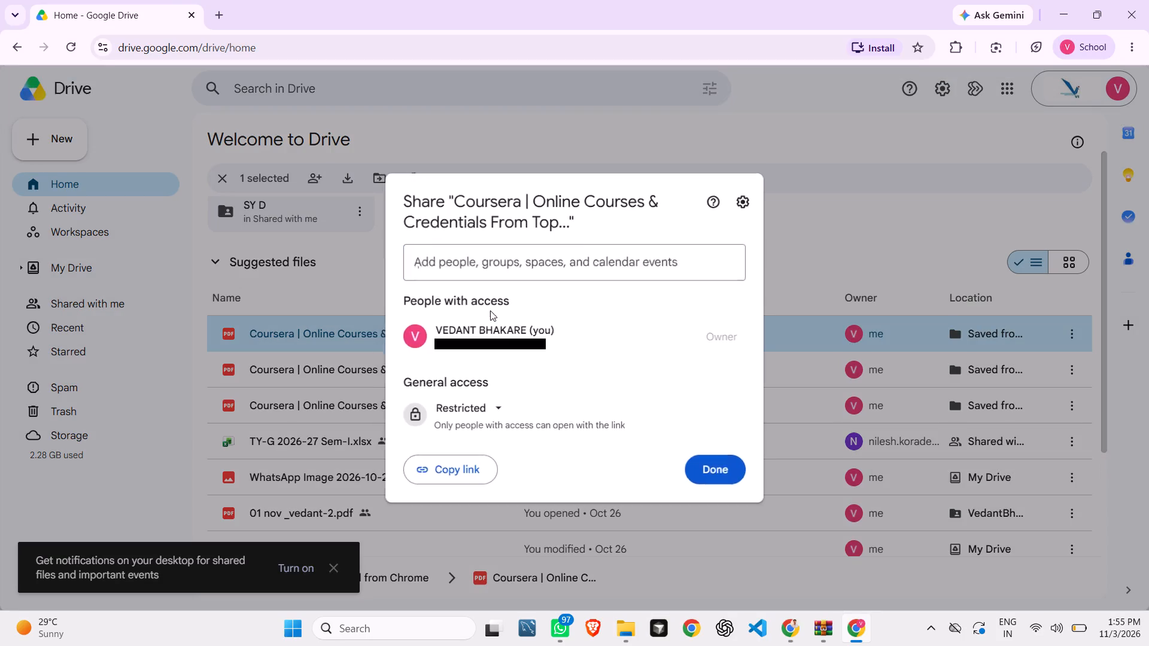
left_click(496, 430)
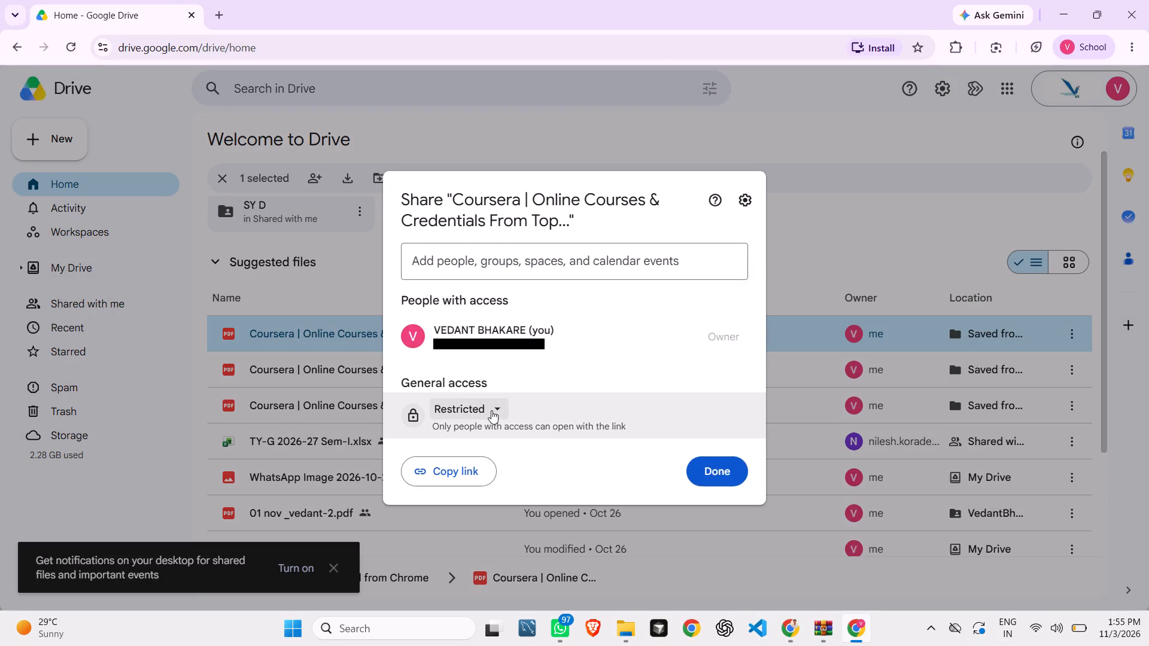
left_click(492, 410)
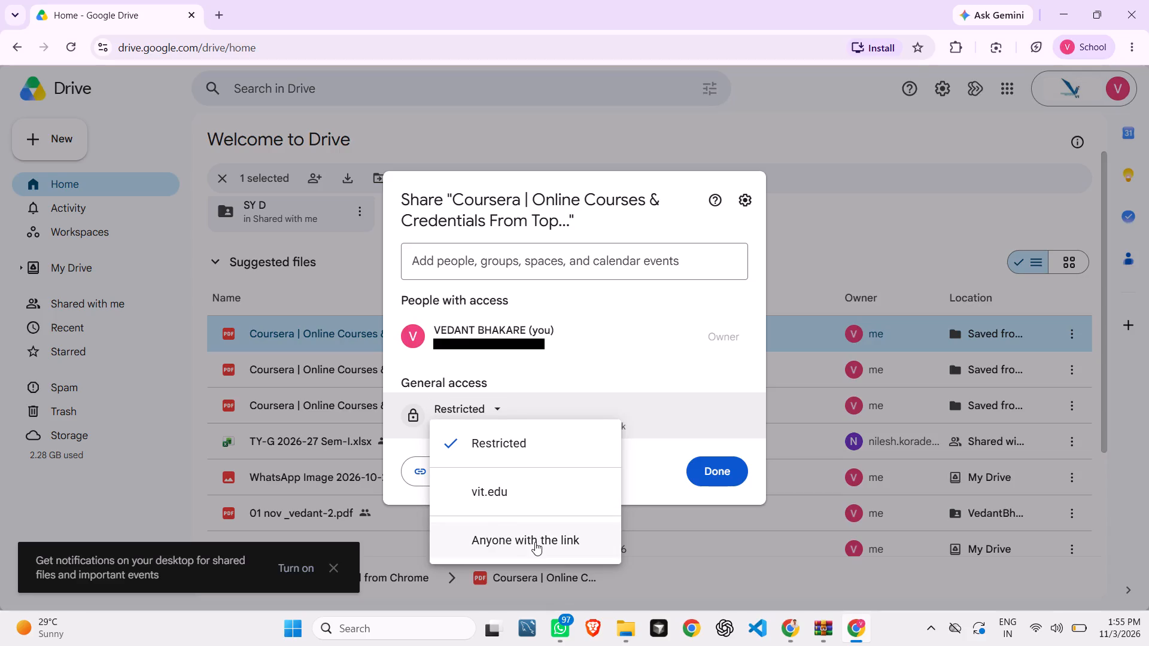
left_click(535, 542)
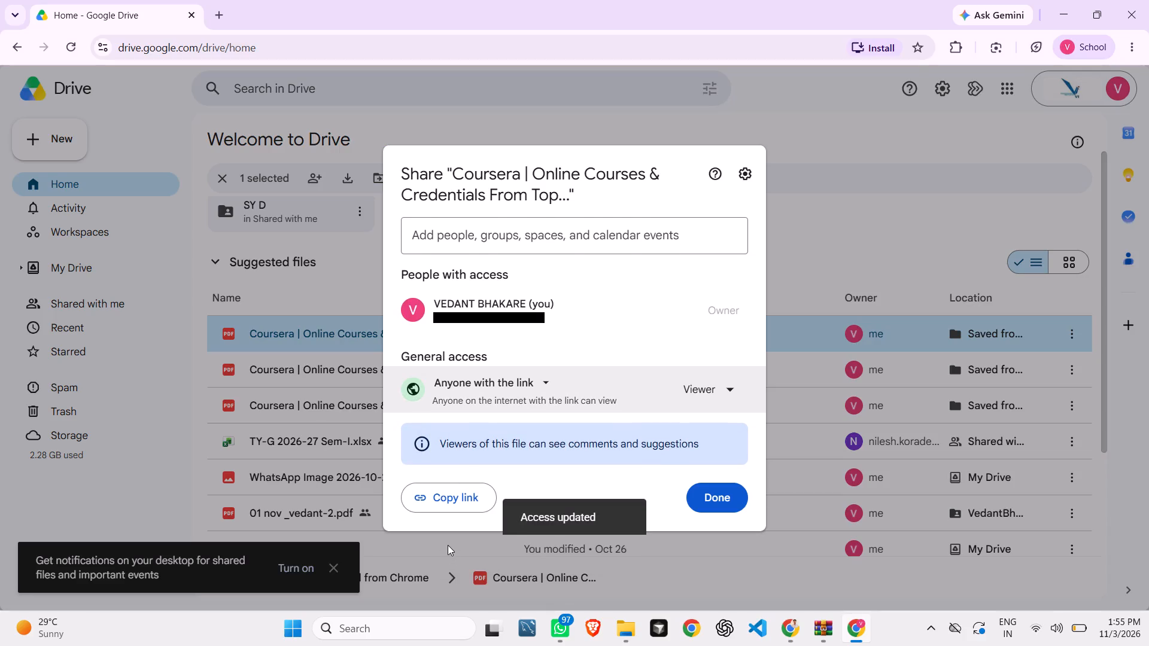
left_click(735, 496)
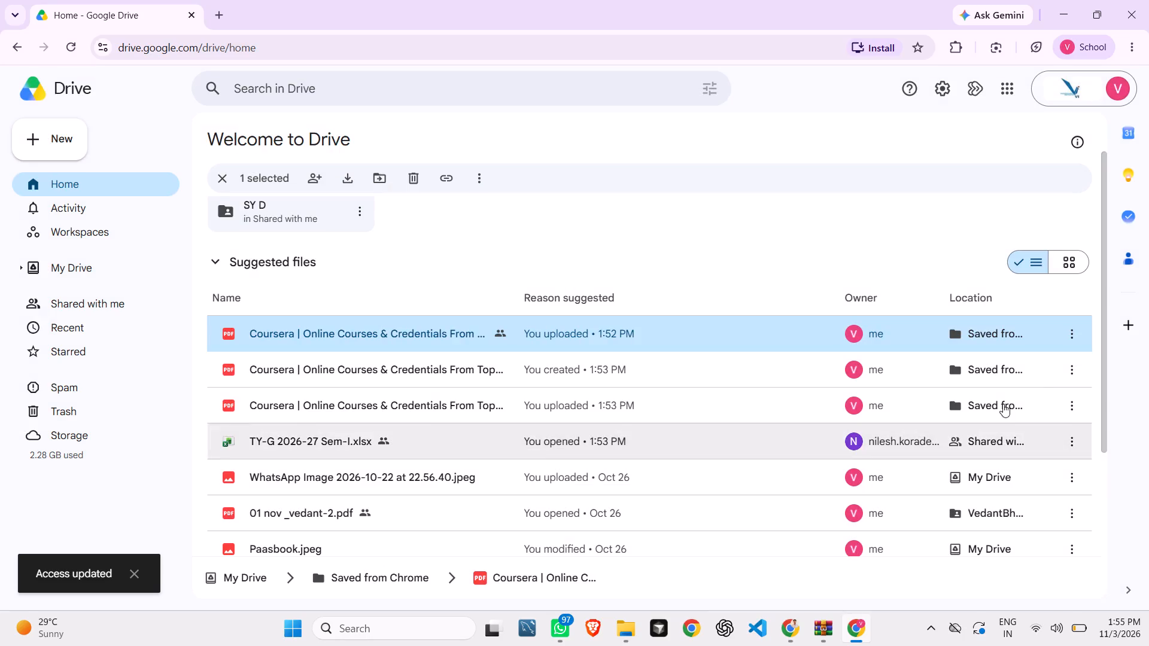
Set general access to "Anyone with the link" for the second suggested Coursera PDF, created at 1:53 PM.
left_click(1072, 363)
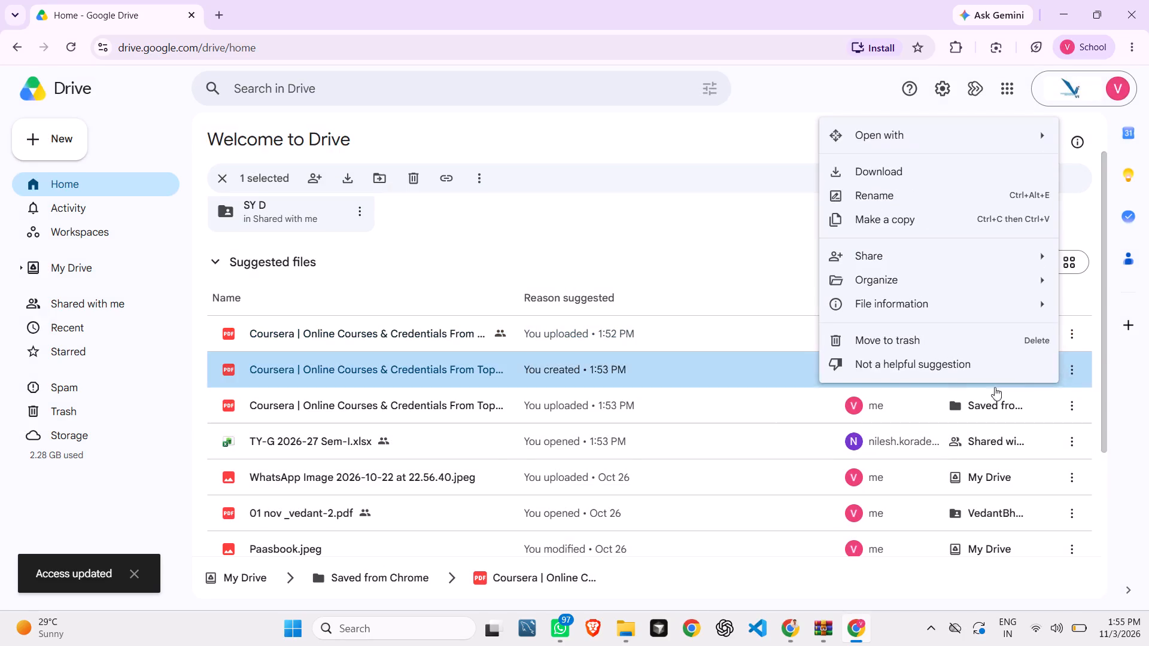
left_click(862, 257)
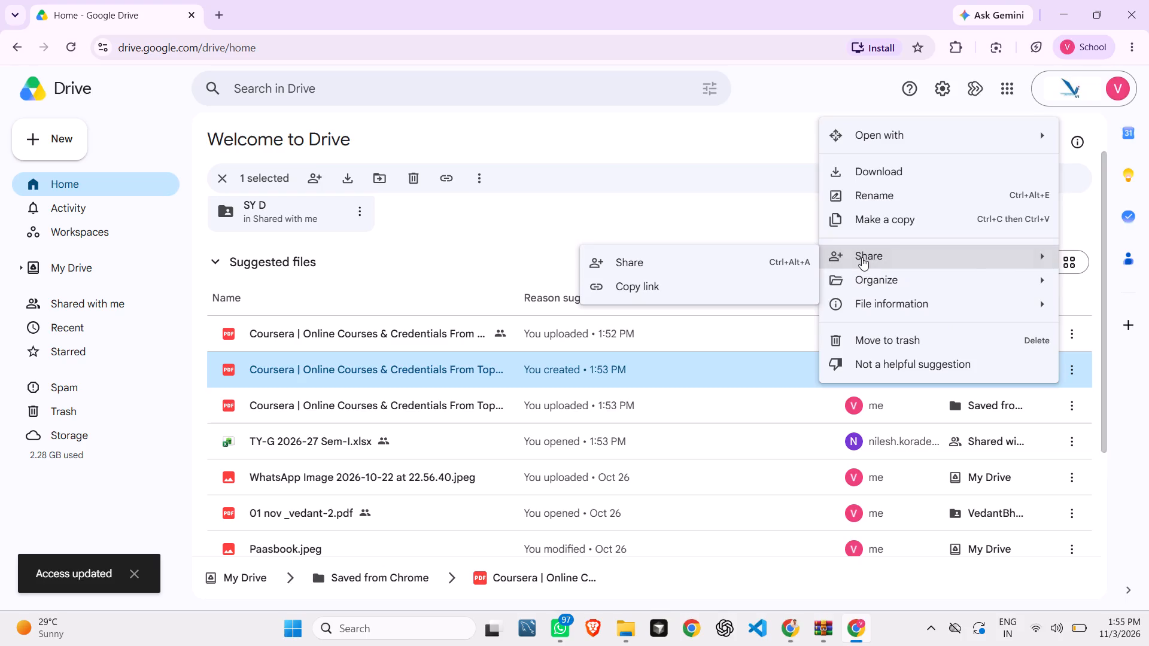
left_click(639, 258)
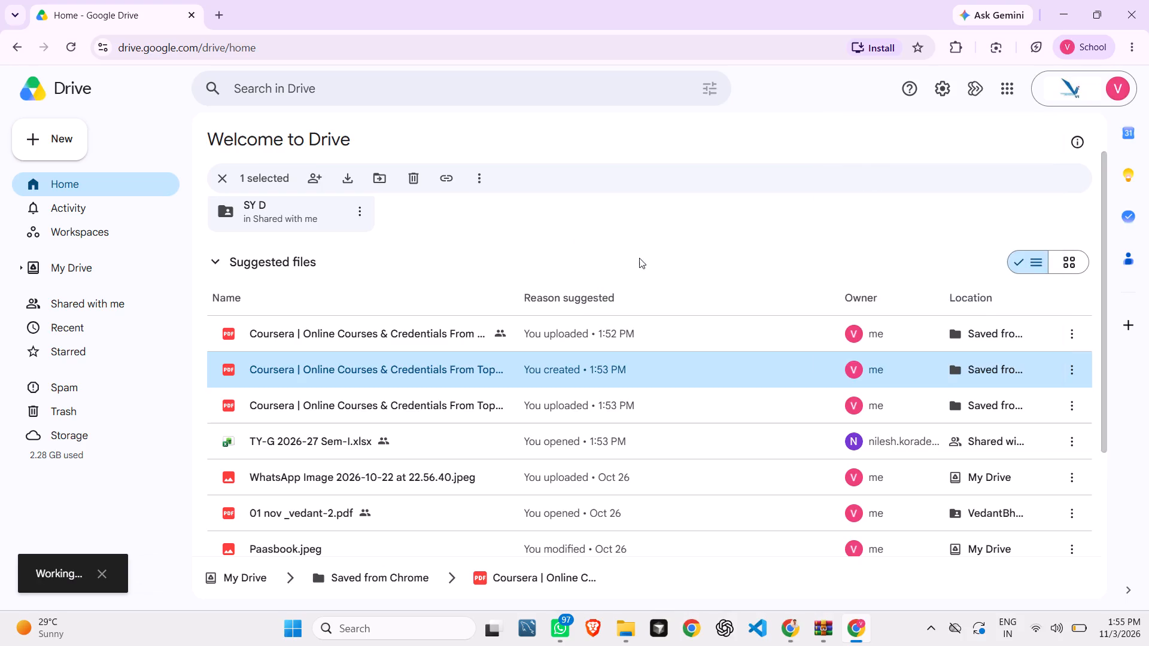
left_click(541, 352)
left_click(460, 415)
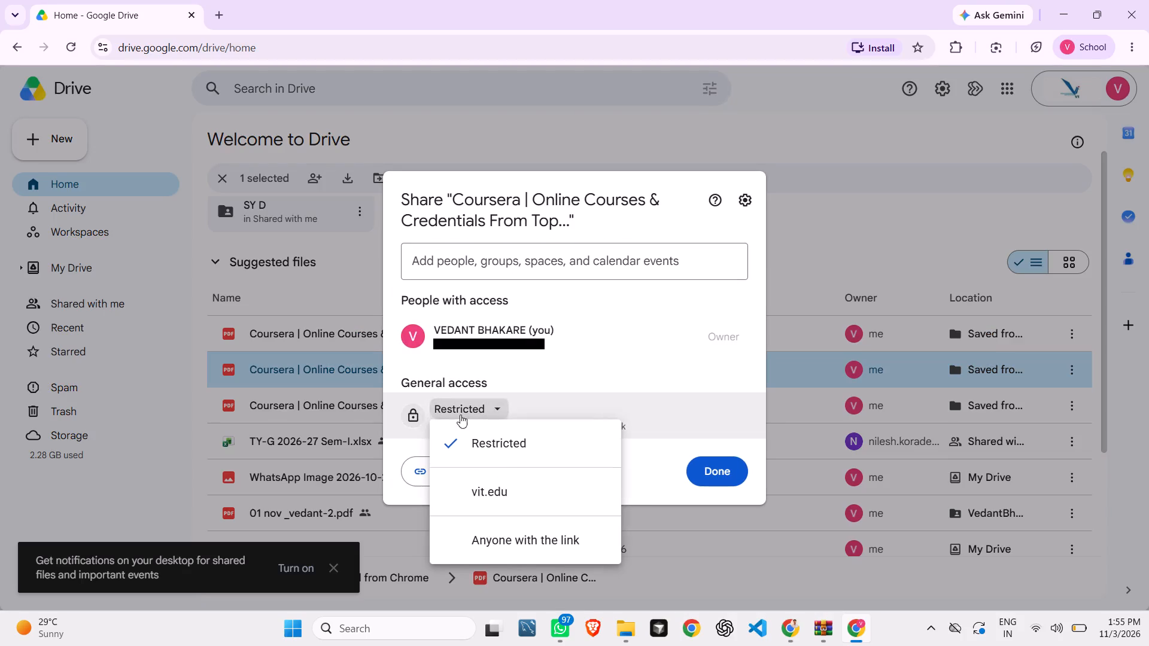
left_click(510, 538)
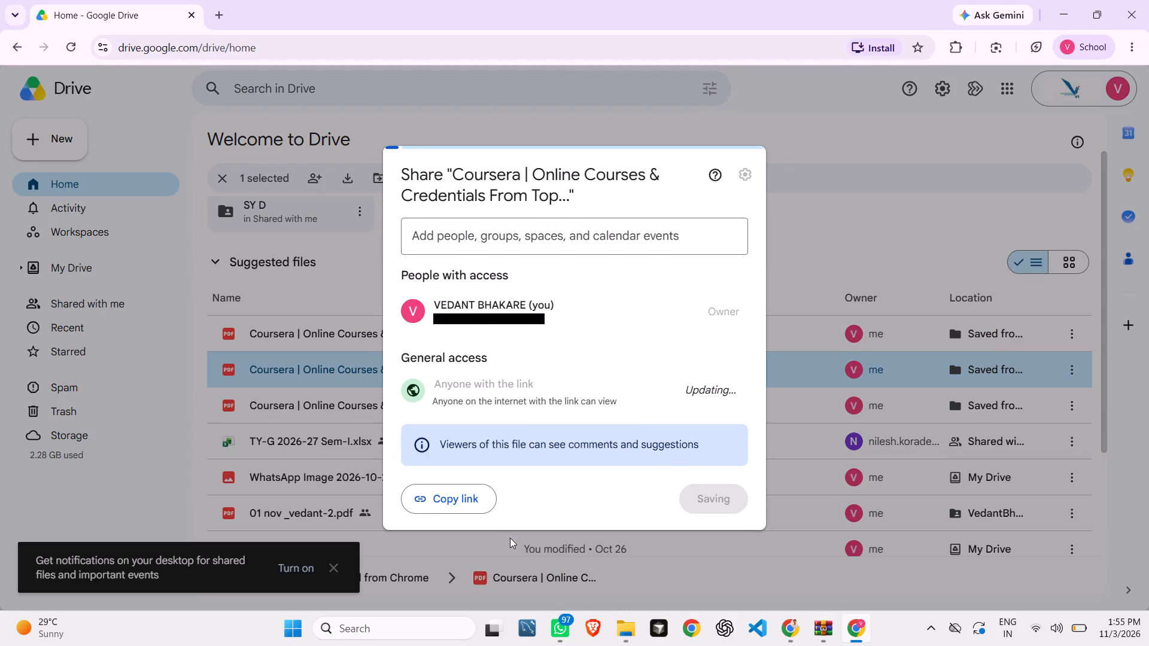
left_click(719, 499)
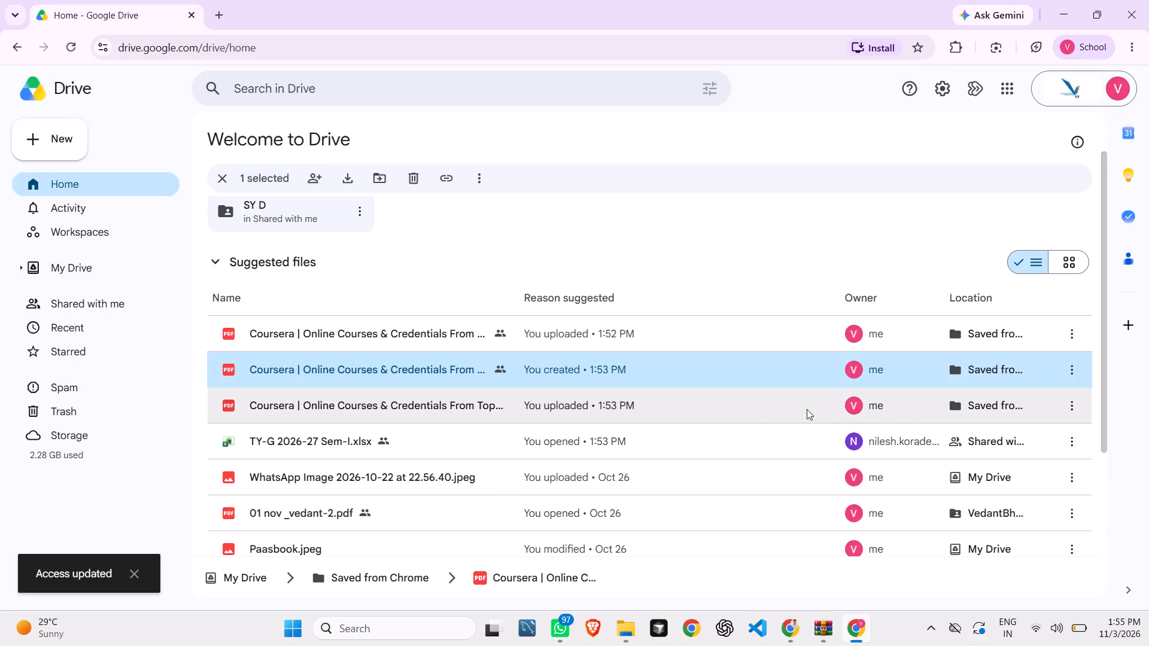
Set general access to "Anyone with the link" for the third suggested Coursera PDF, uploaded at 1:53 PM.
left_click(1080, 404)
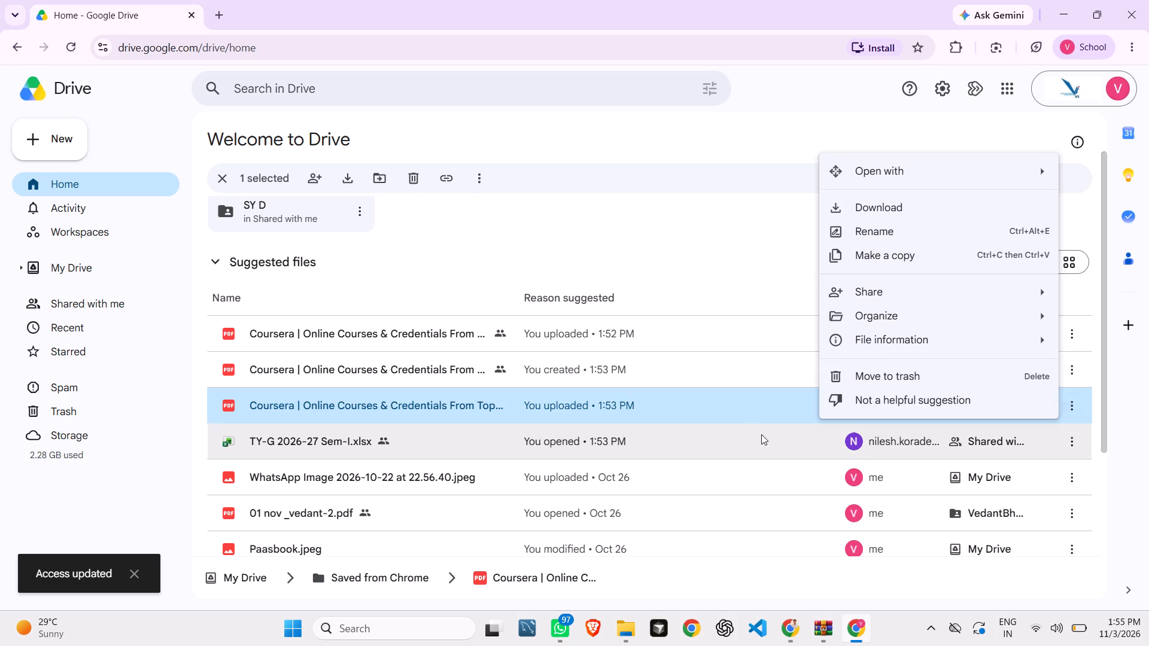
left_click(893, 292)
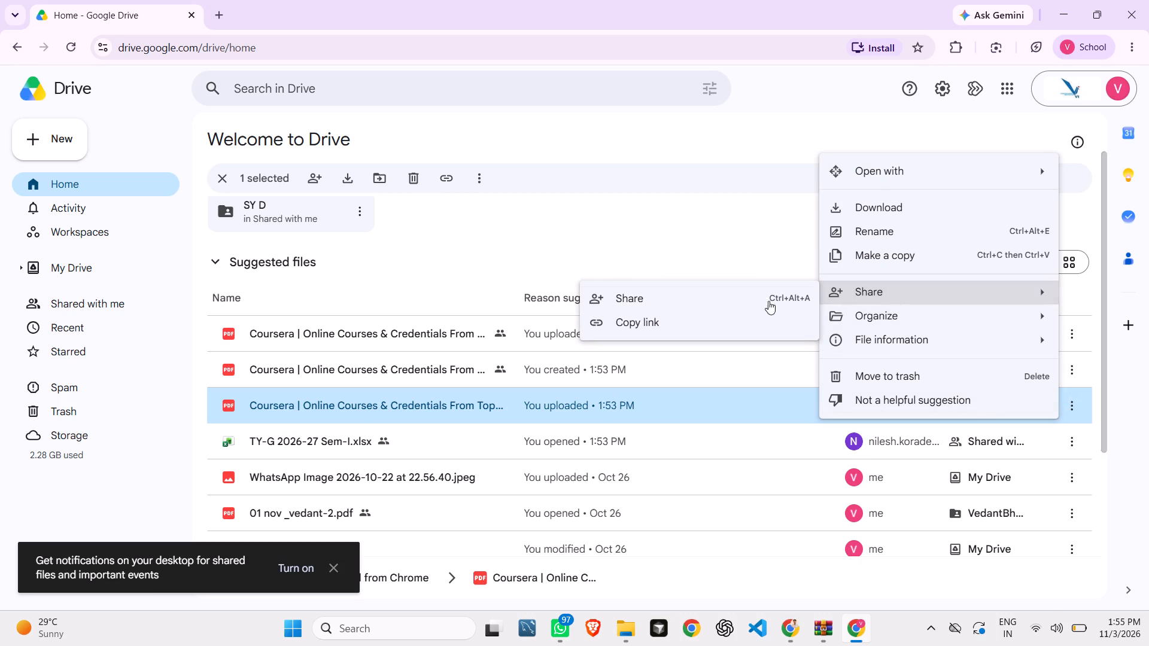
left_click(722, 298)
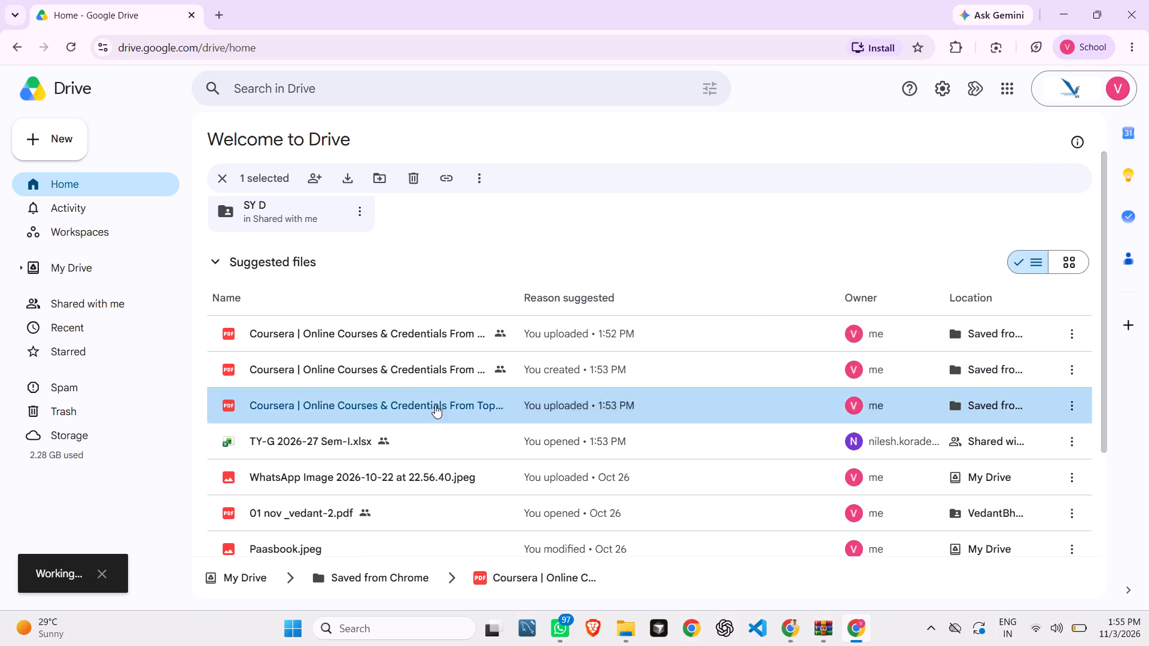
left_click(495, 411)
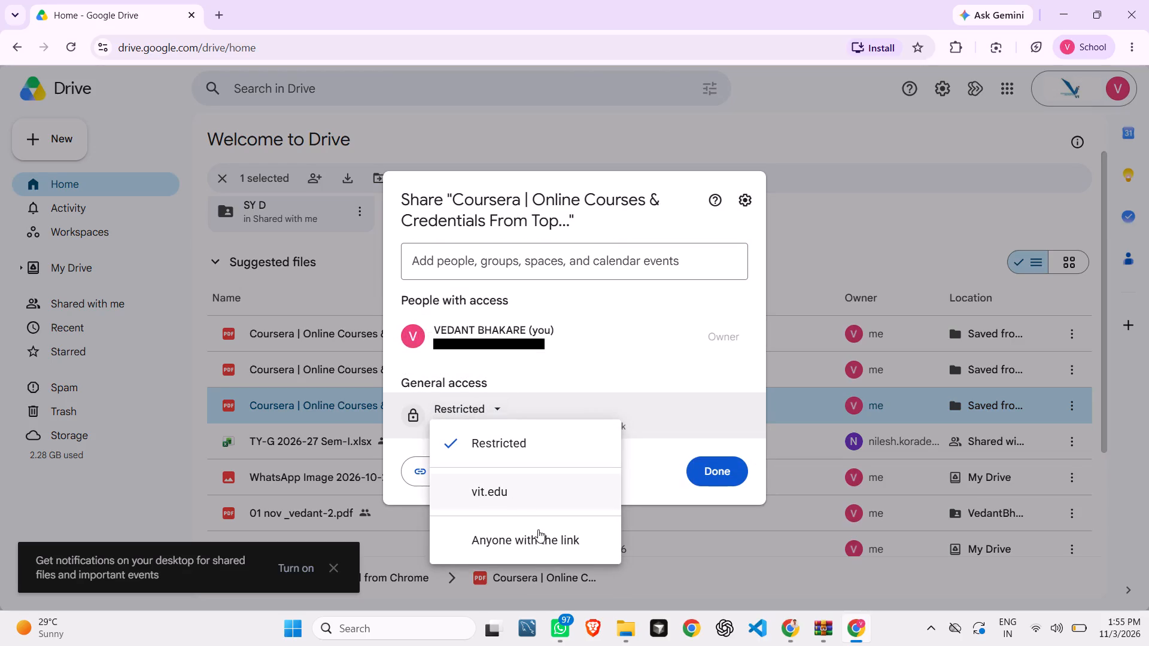
left_click(539, 532)
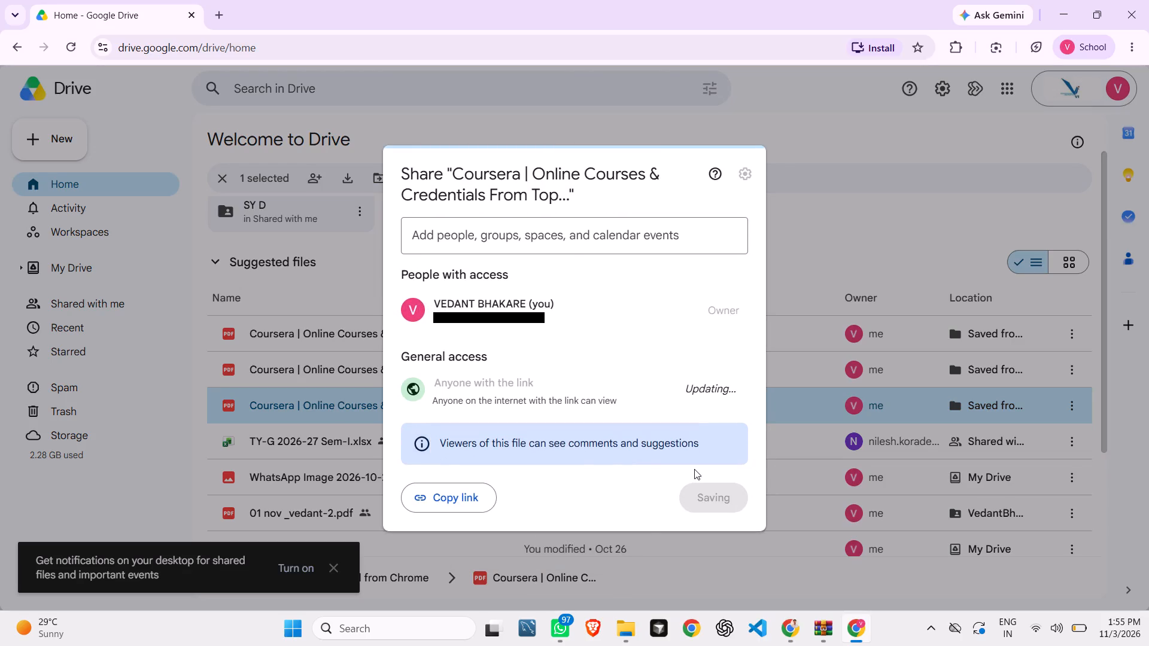
left_click(722, 495)
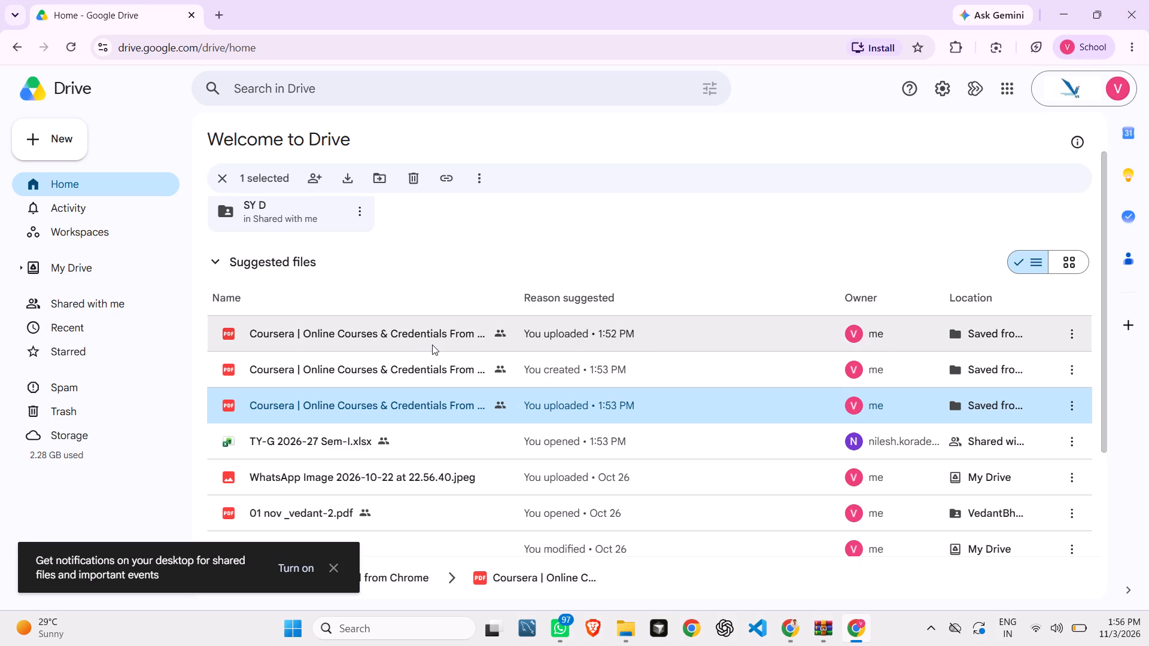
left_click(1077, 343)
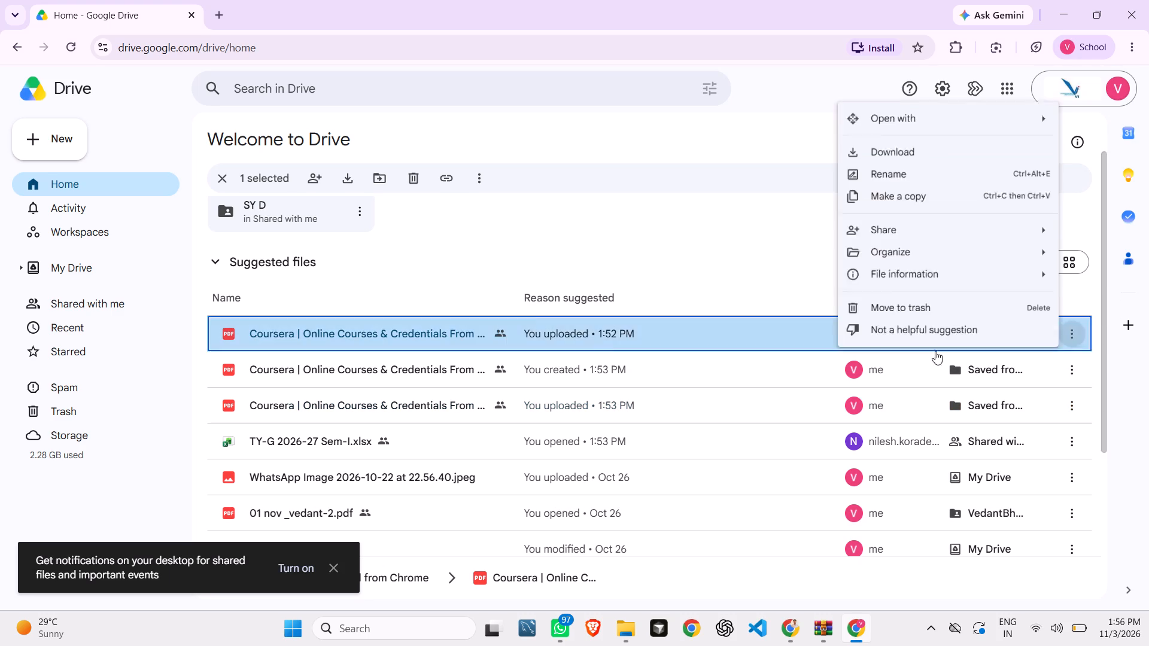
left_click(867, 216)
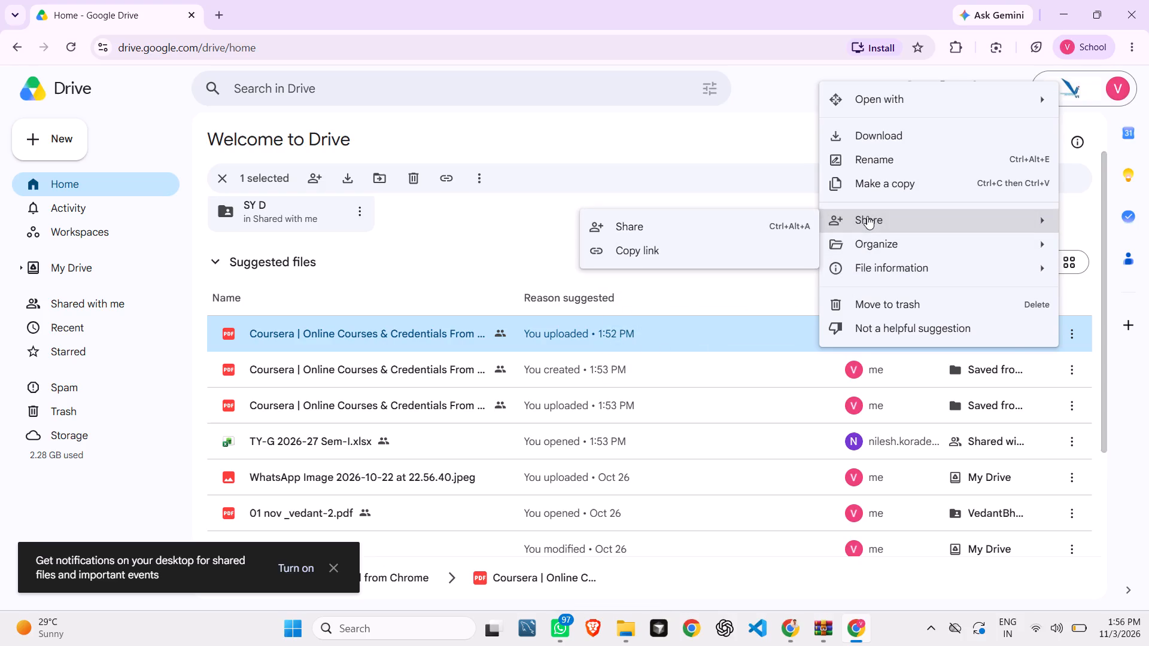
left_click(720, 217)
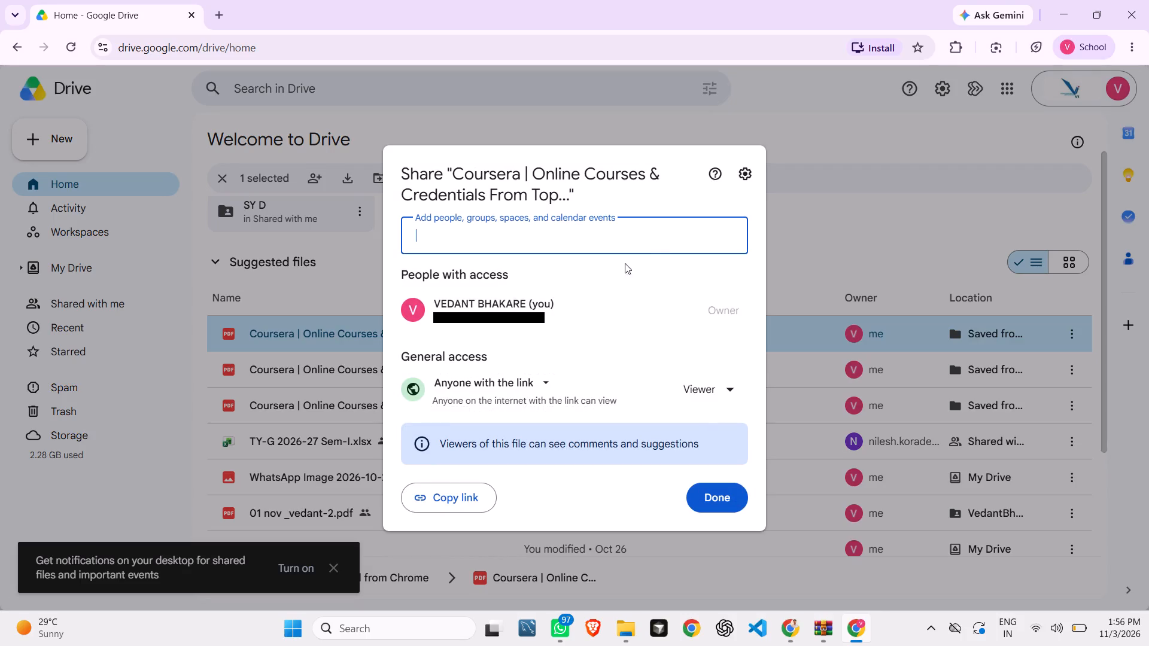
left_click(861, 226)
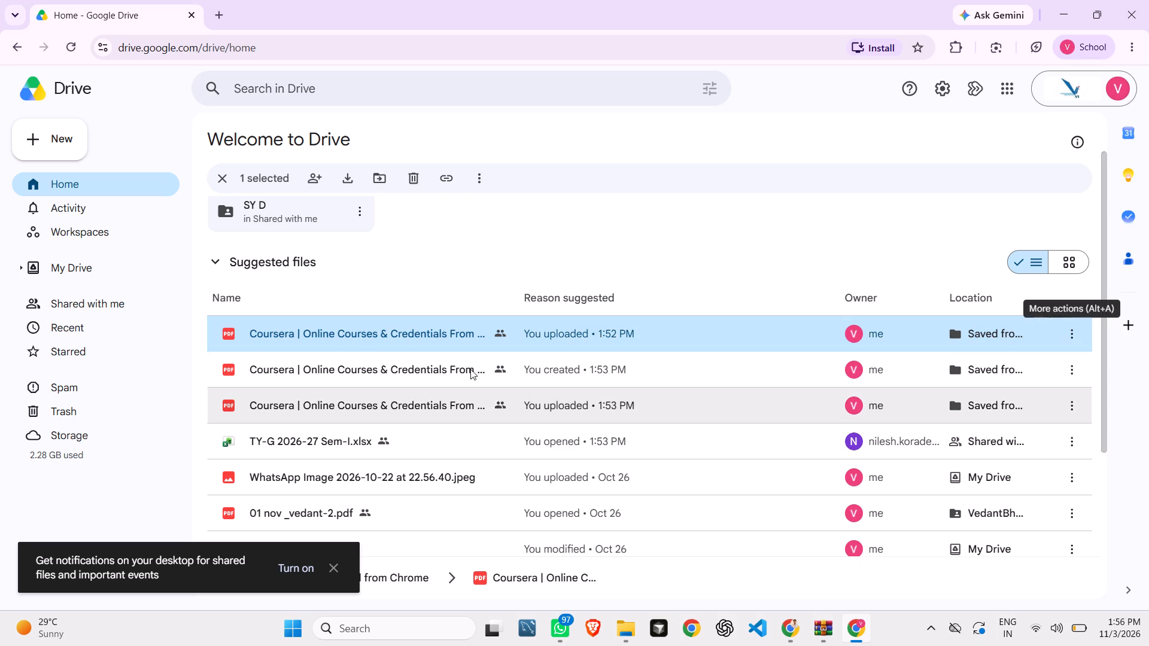
Preview the first suggested Coursera PDF to identify which certificate it contains, and close the preview.
double_click(428, 333)
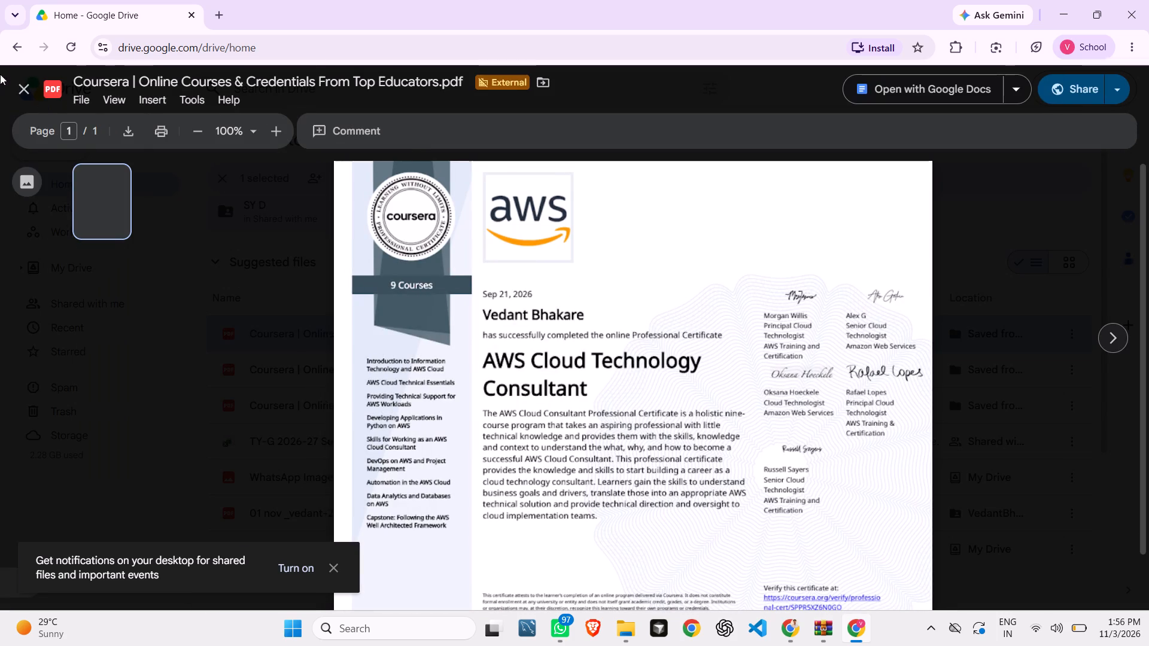
left_click(29, 92)
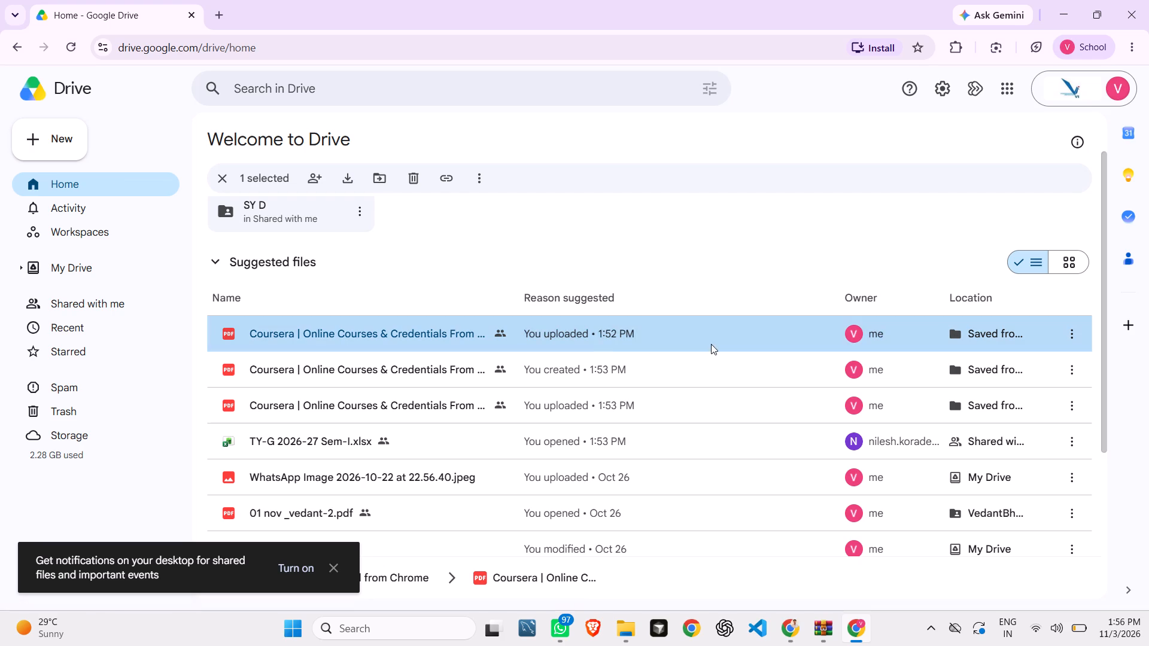
Copy the share link of the first suggested Coursera PDF and paste it into cell Q88, the AWS Cloud Technology Consultant row.
left_click(1079, 336)
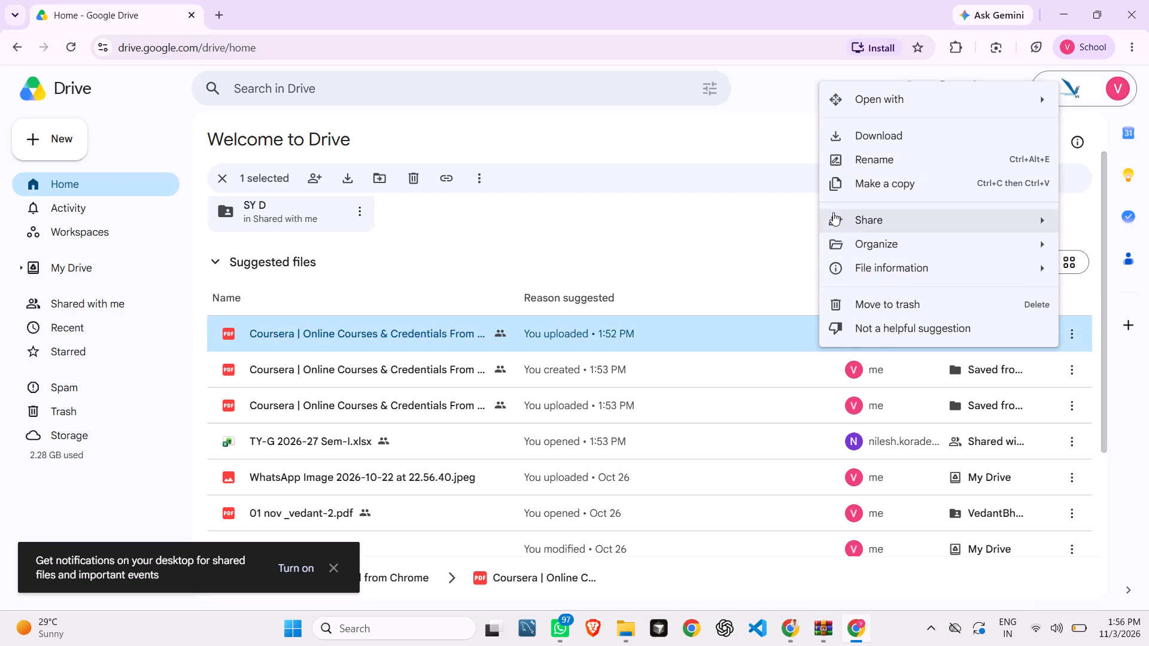
left_click(856, 220)
left_click(732, 248)
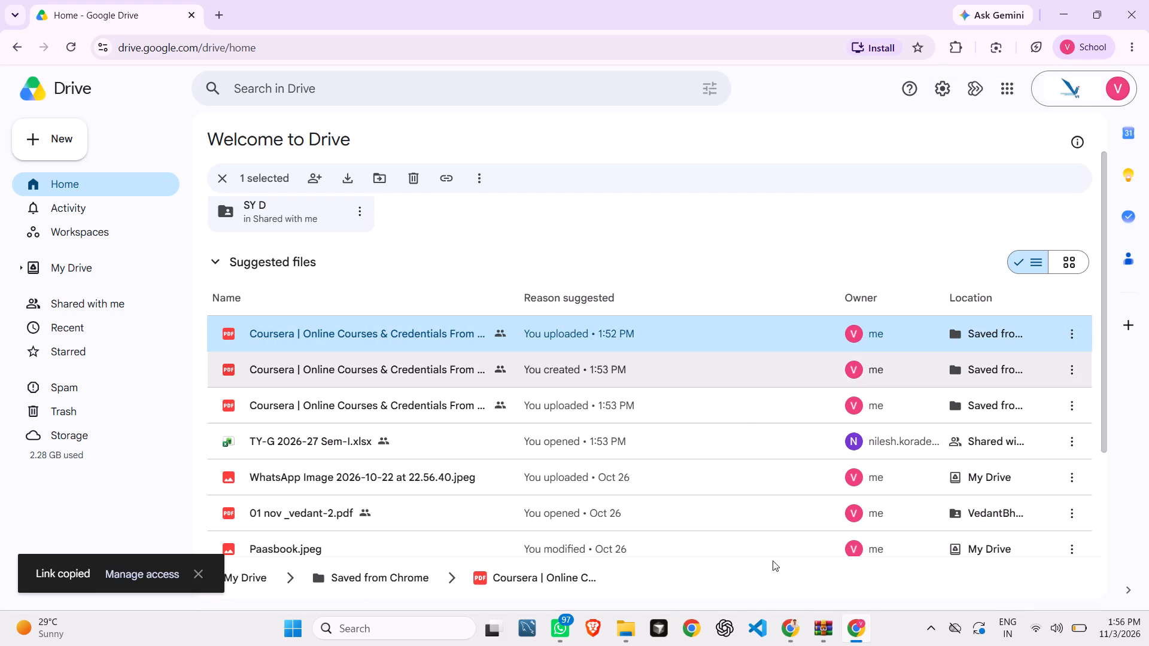
left_click(797, 633)
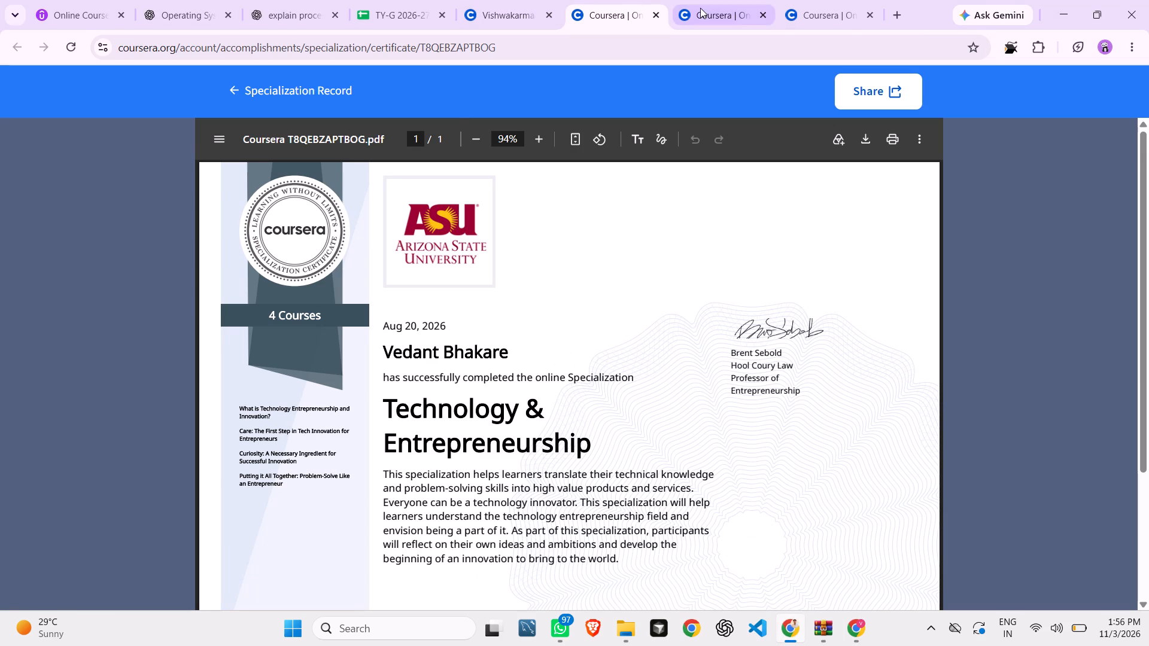
left_click(399, 0)
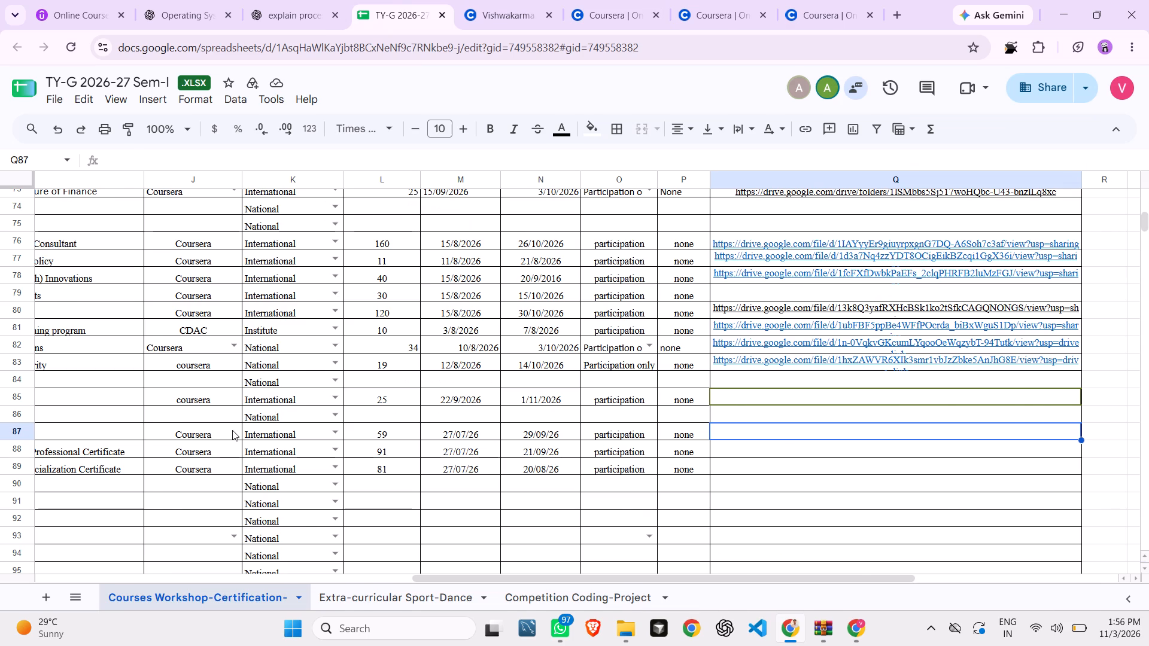
scroll(232, 430, "right", 3)
scroll(658, 449, "left", 2)
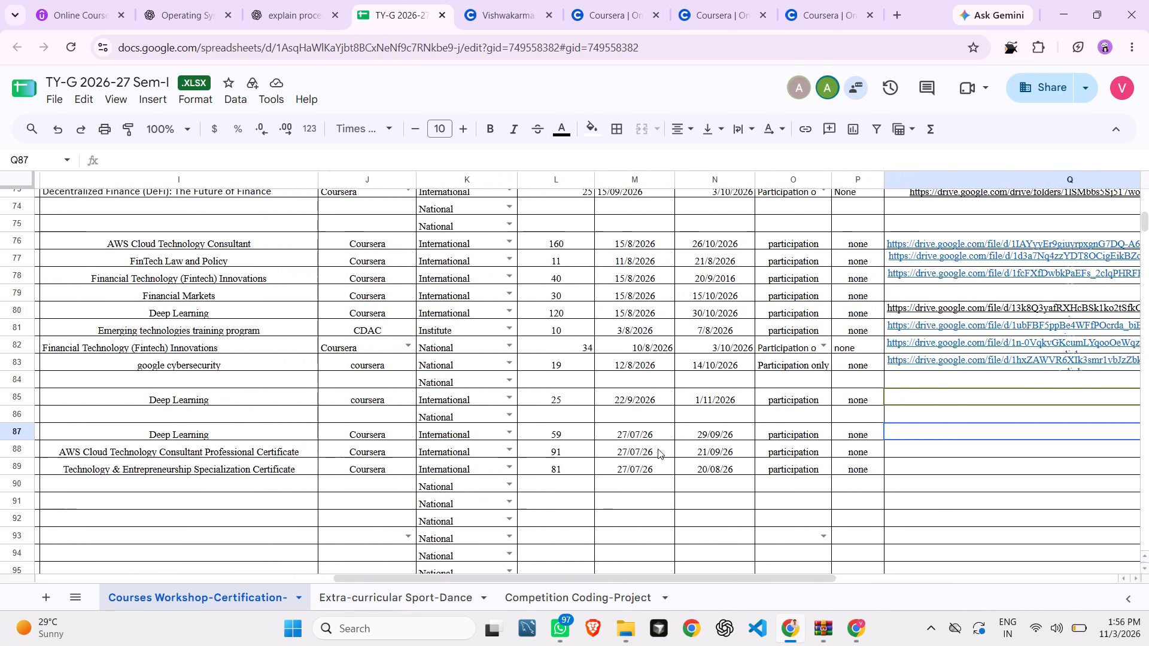
scroll(658, 449, "left", 1)
left_click(906, 450)
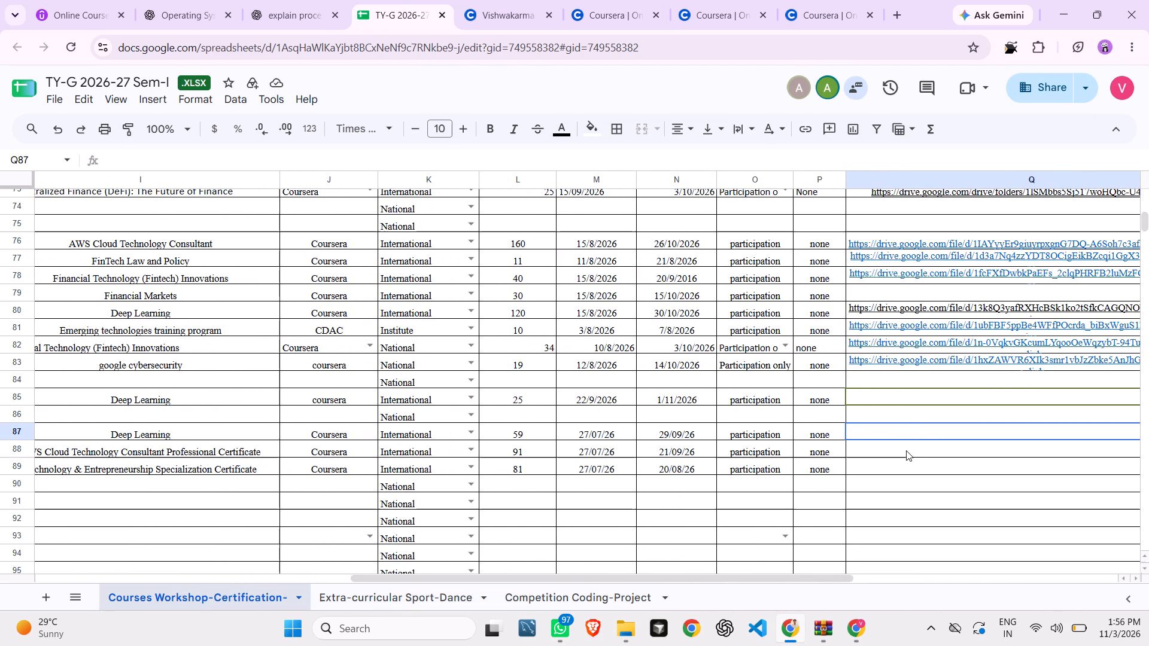
key("ctrl+v")
left_click(791, 444)
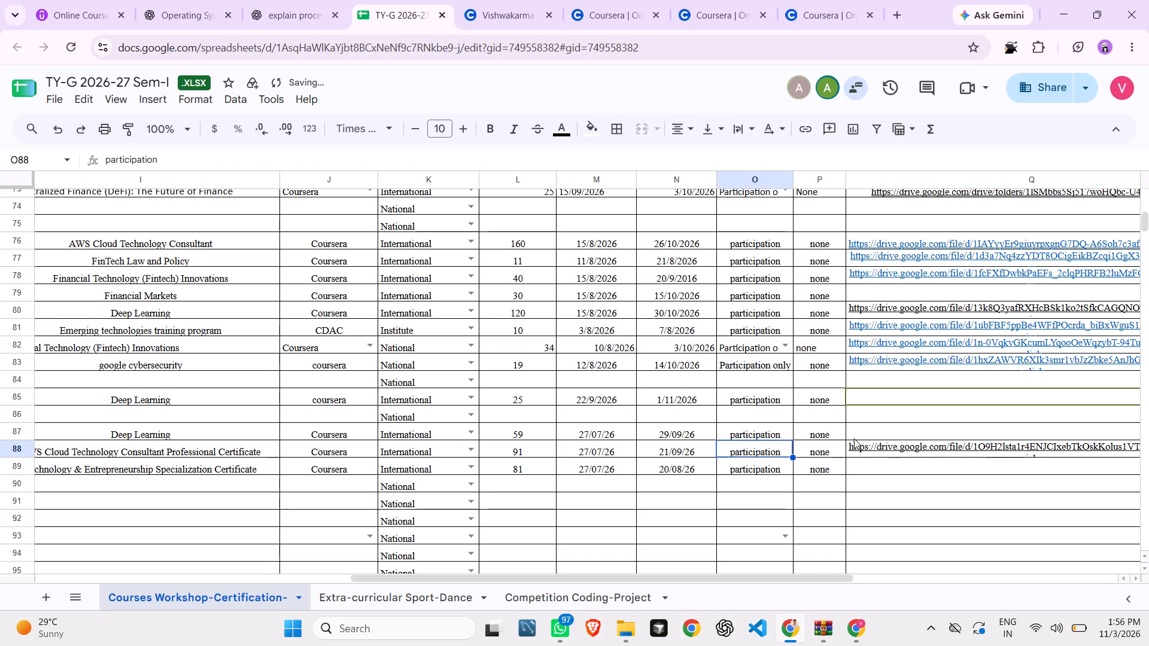
left_click(858, 433)
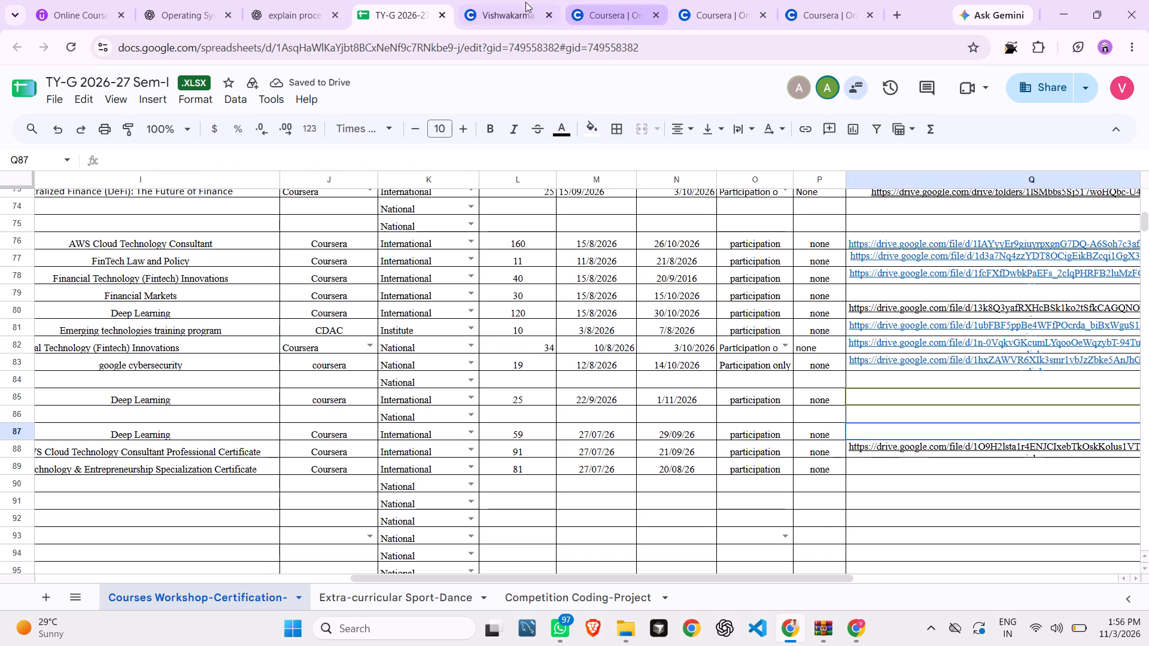
Preview the second suggested Coursera PDF, then paste its share link into Q89, the Technology & Entrepreneurship Specialization Certificate row.
left_click(858, 635)
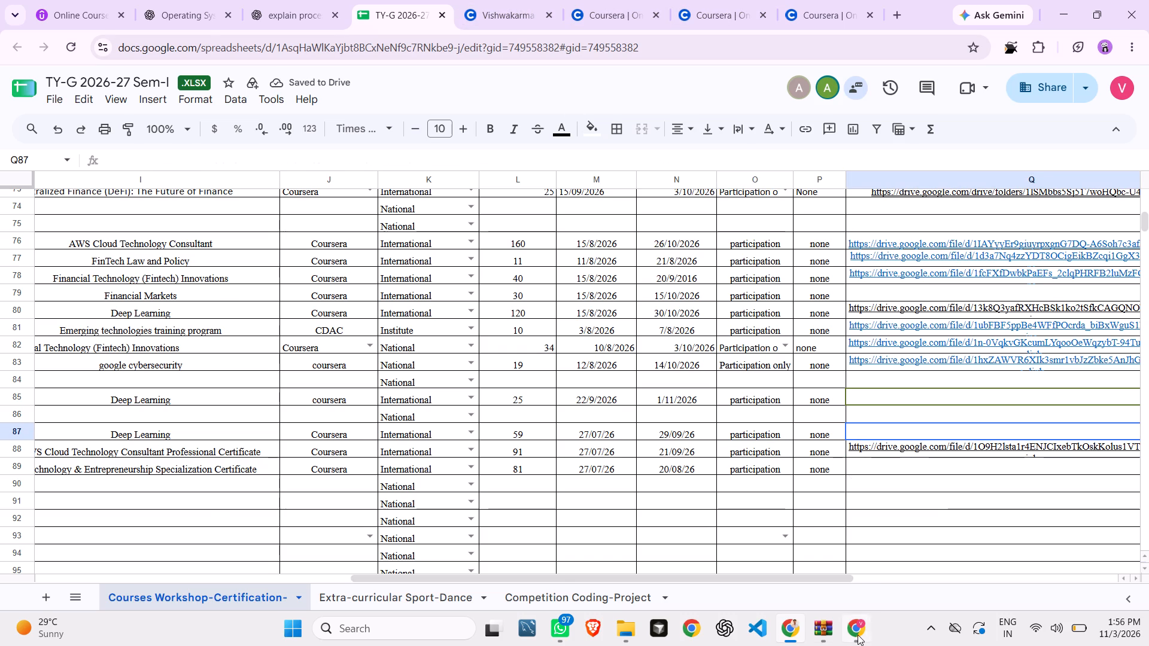
double_click(495, 371)
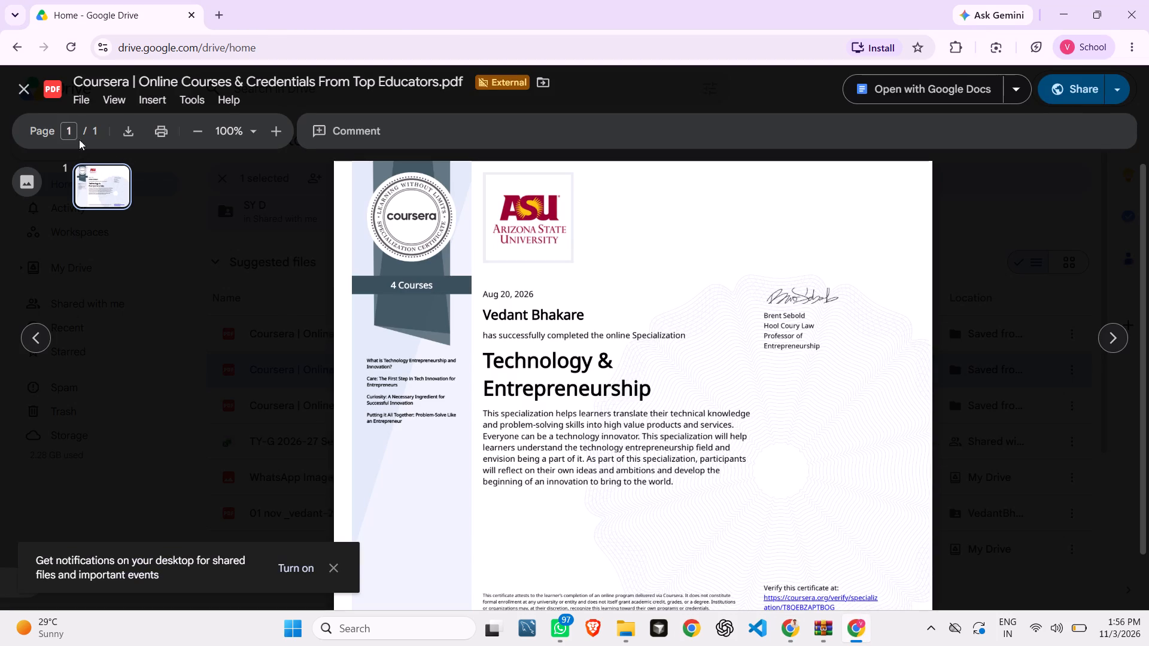
left_click(21, 83)
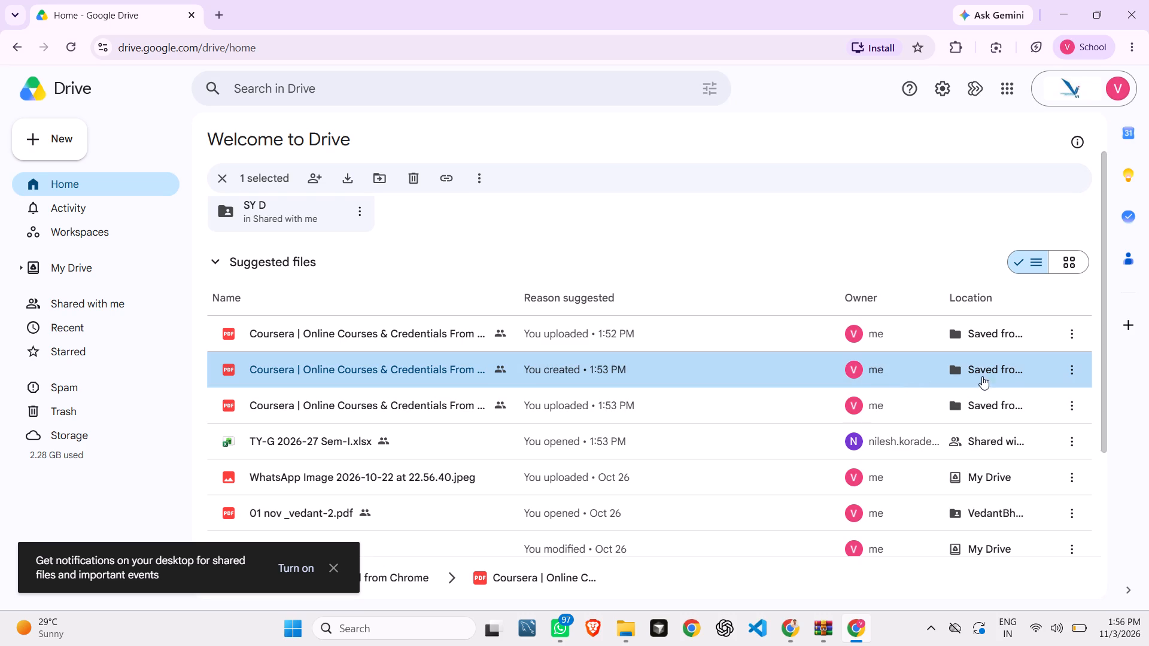
left_click(1076, 367)
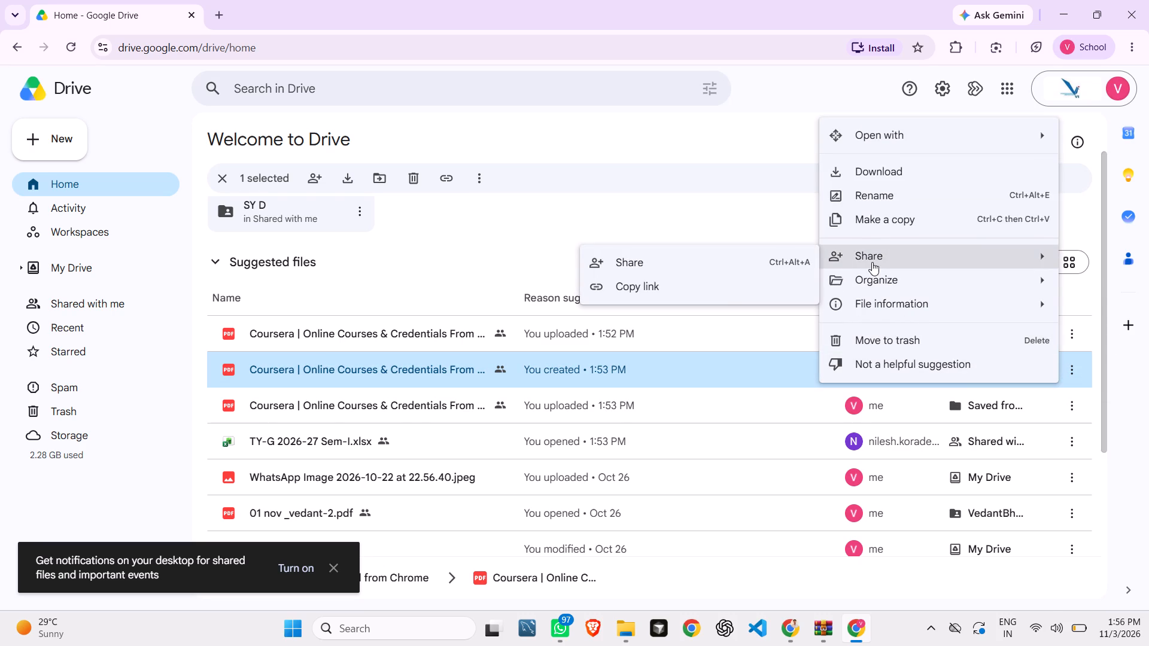
left_click(700, 291)
left_click(790, 635)
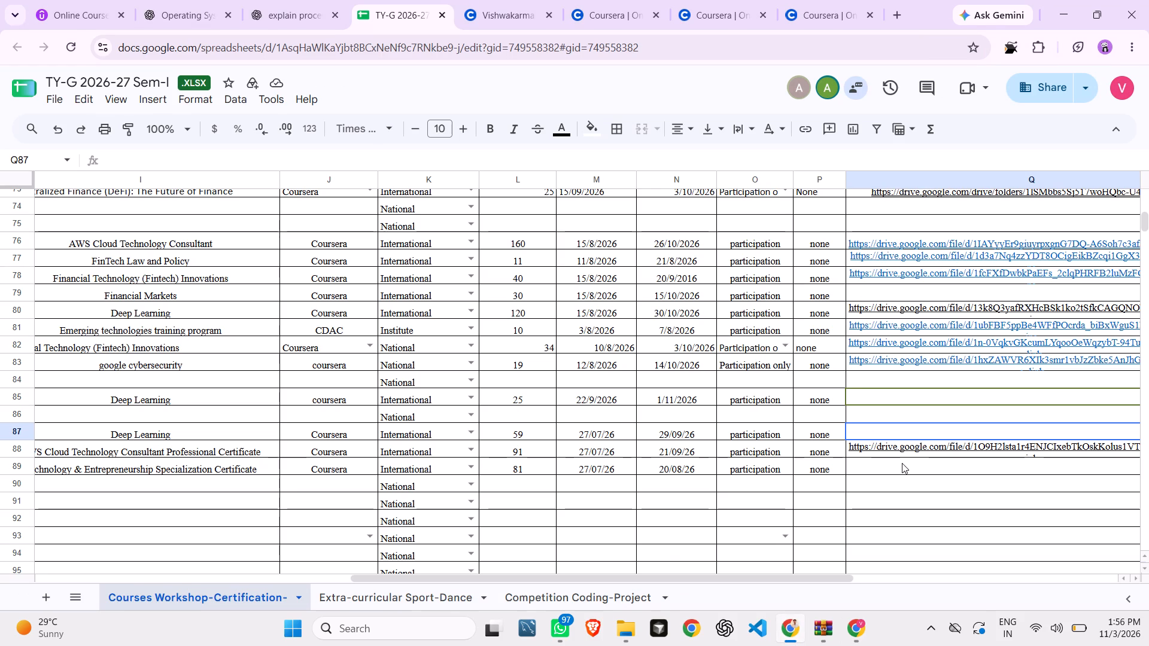
left_click(900, 464)
key("ctrl+v")
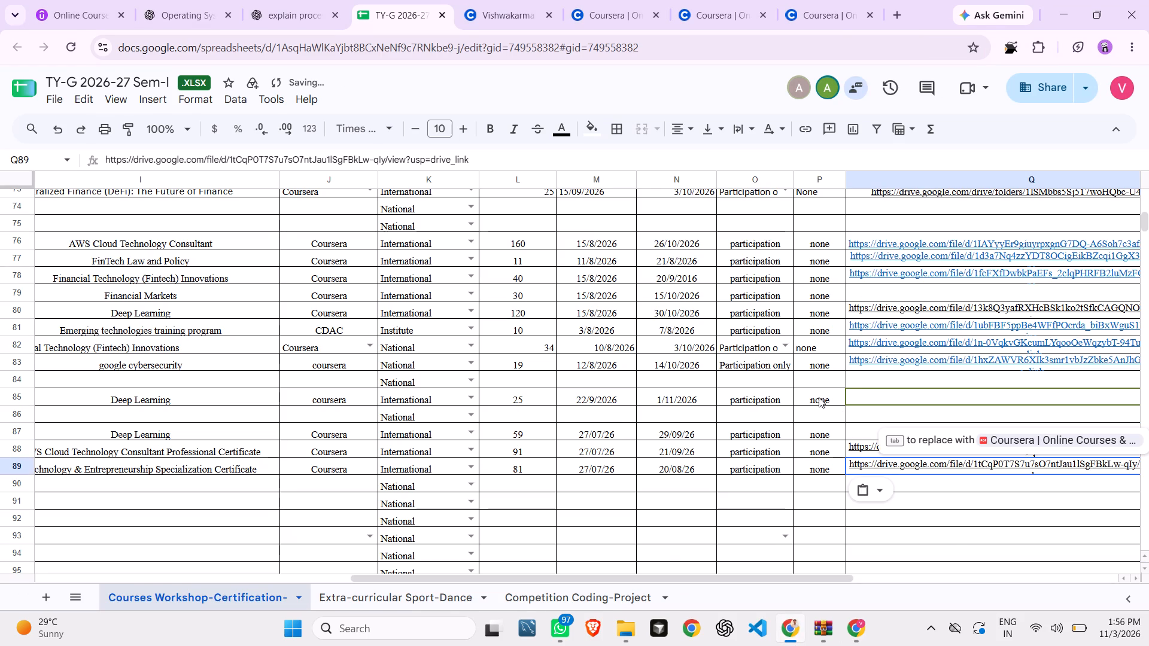
Preview the third suggested Coursera PDF, then paste its share link into Q87, the student's Deep Learning row.
left_click(841, 624)
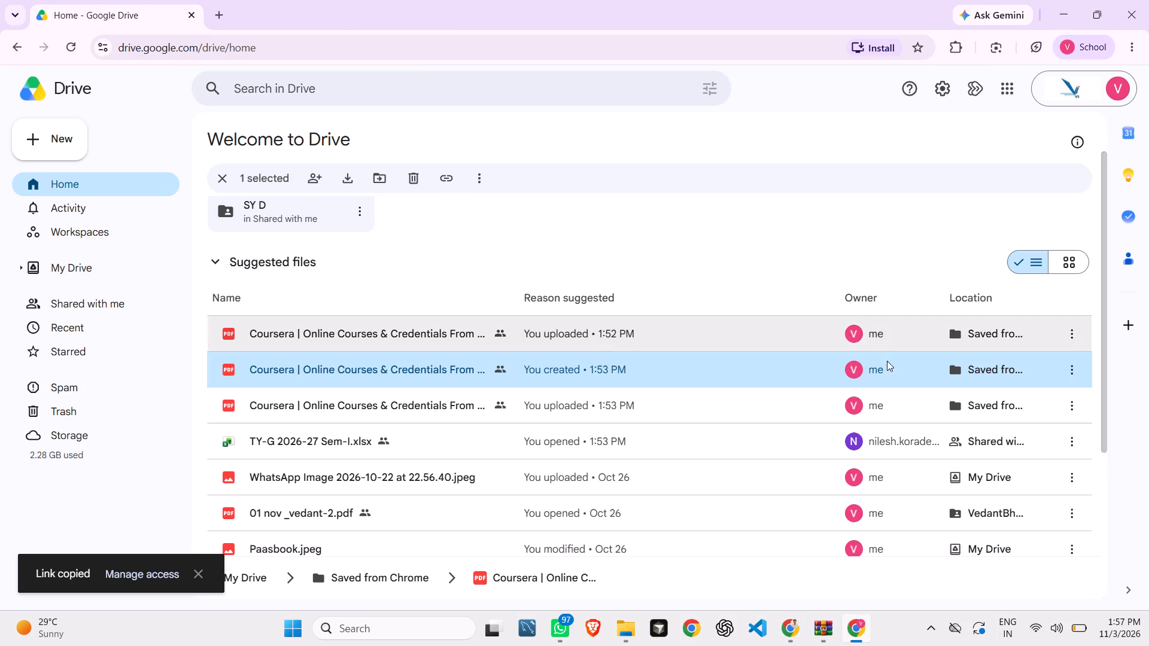
double_click(367, 413)
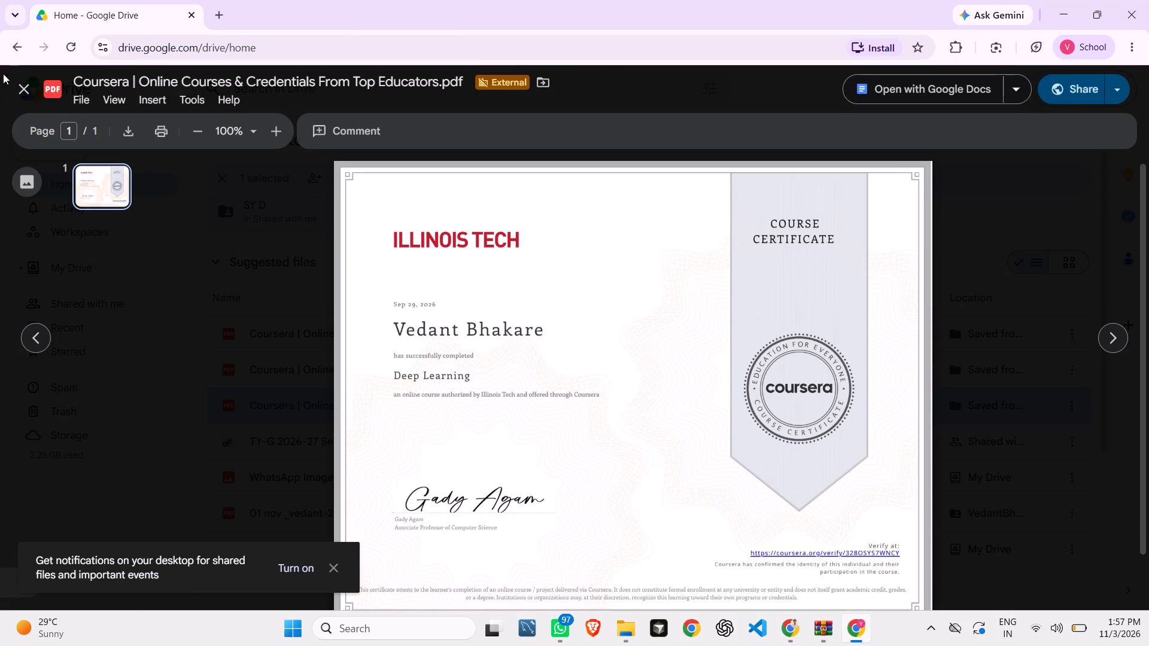
left_click(18, 89)
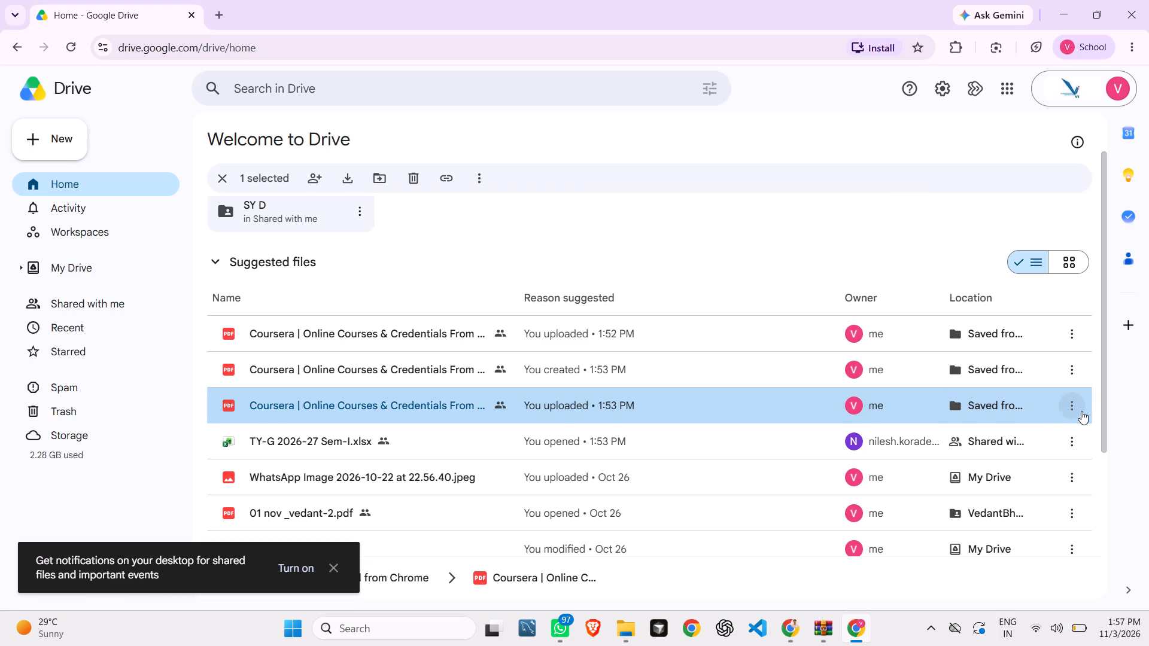
left_click(1085, 411)
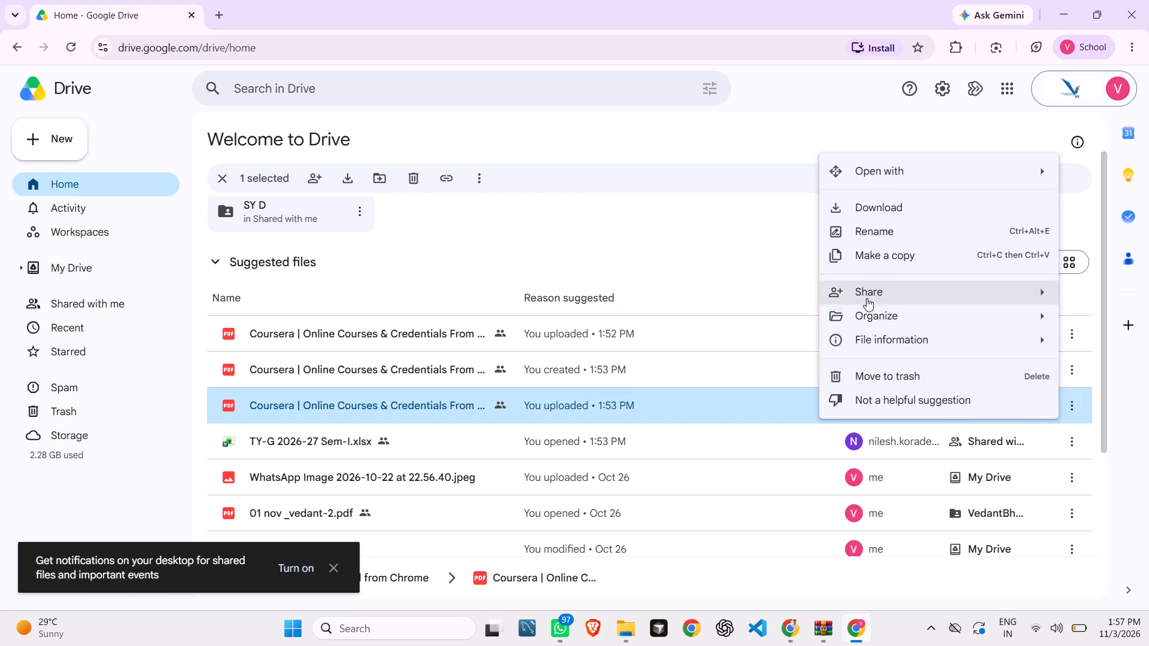
left_click(752, 322)
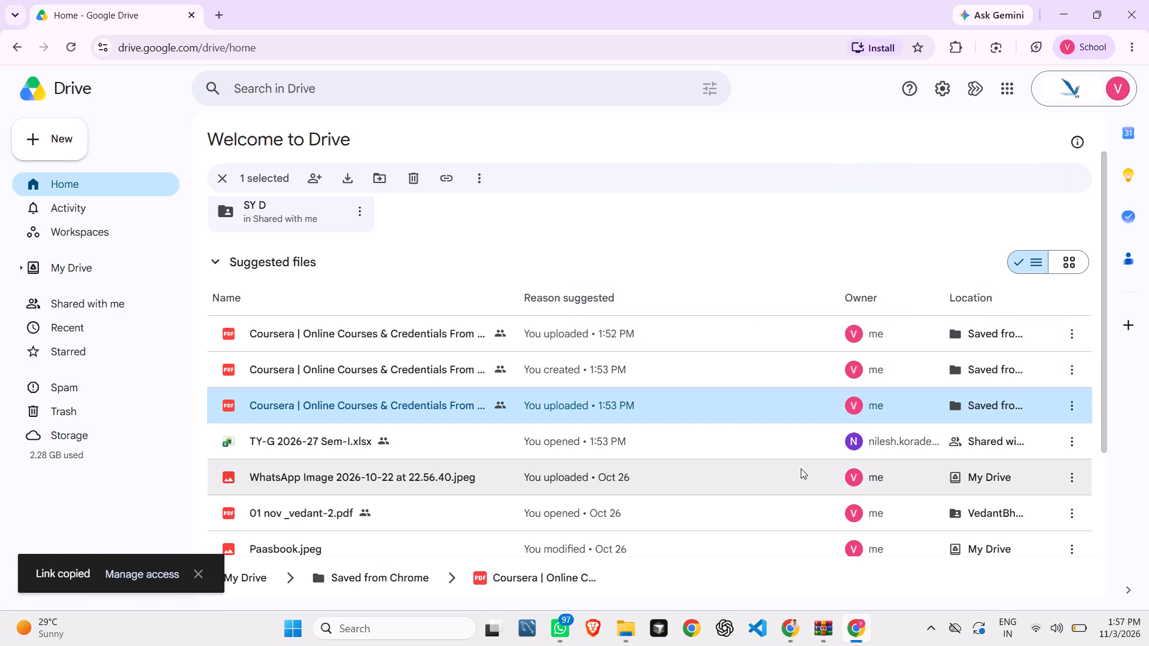
left_click(786, 639)
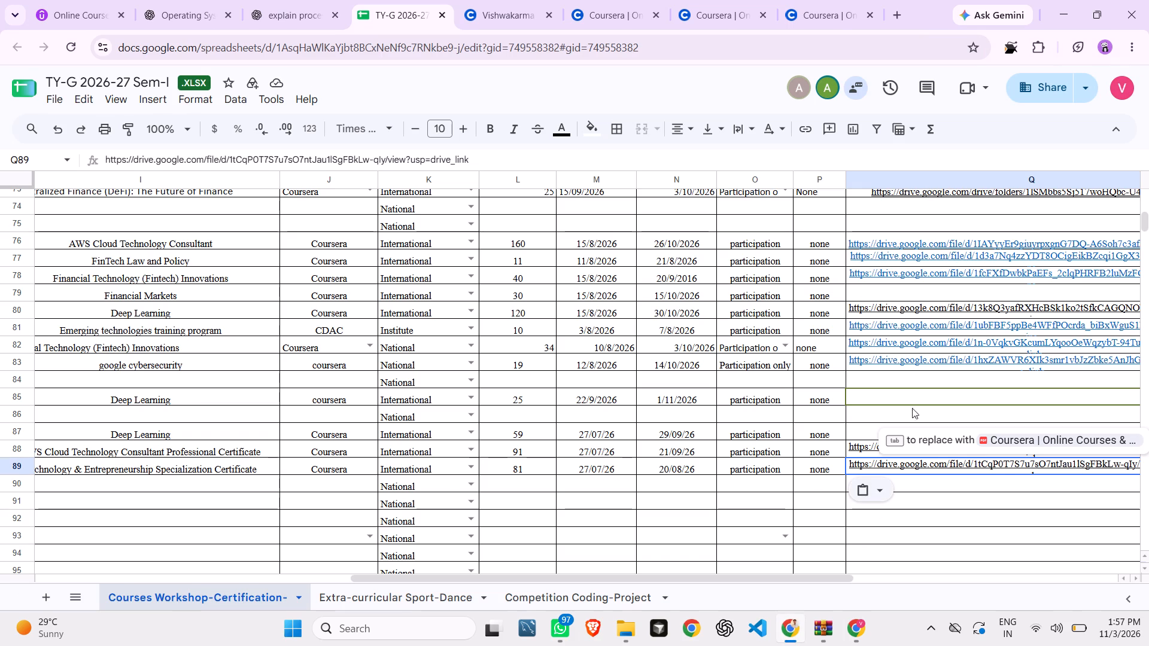
left_click(862, 428)
key("ctrl+v")
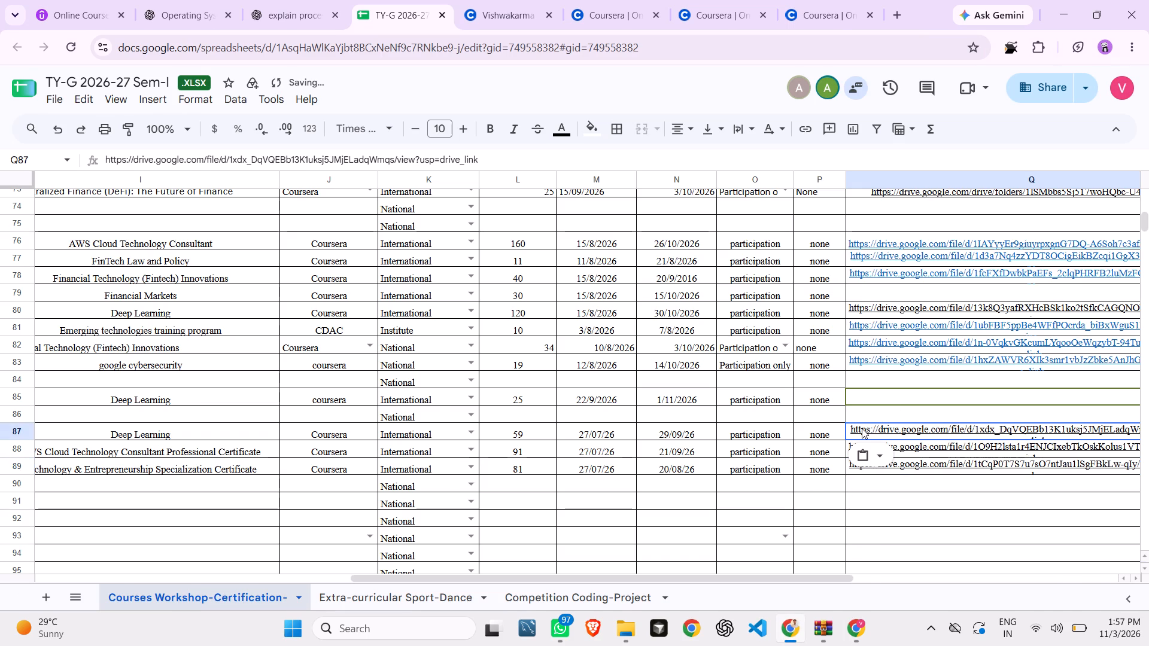
Review the completed records in rows 87 to 89 and compare them with the other entries on the Courses Workshop-Certification sheet.
scroll(434, 395, "left", 4)
left_click(509, 526)
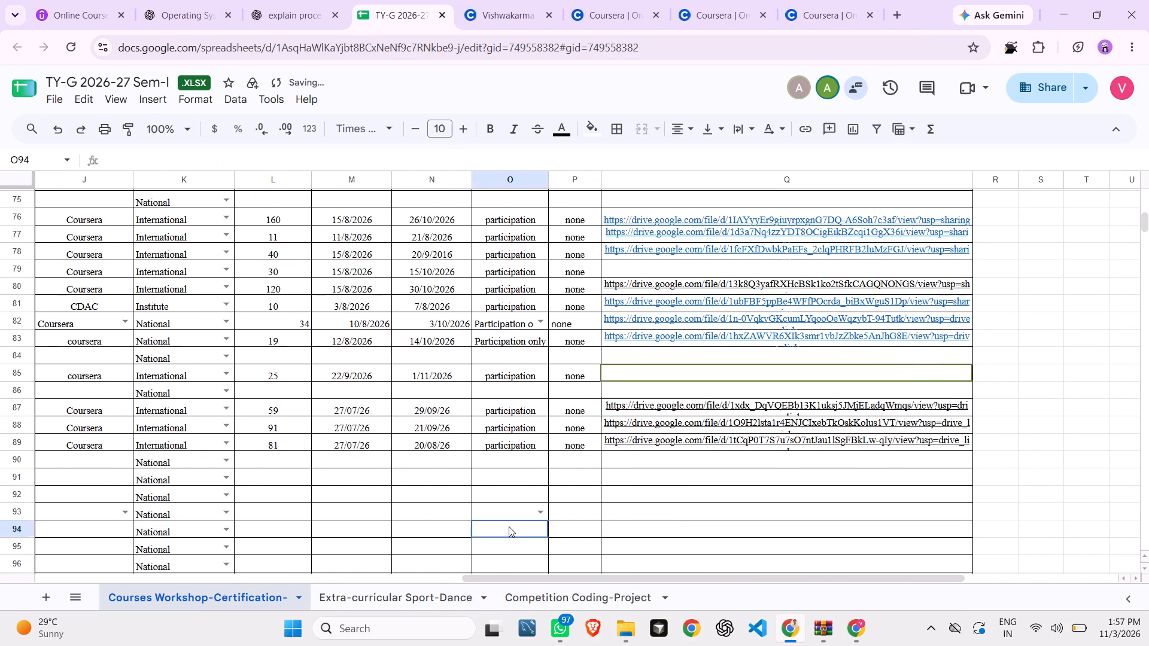
scroll(585, 444, "up", 1)
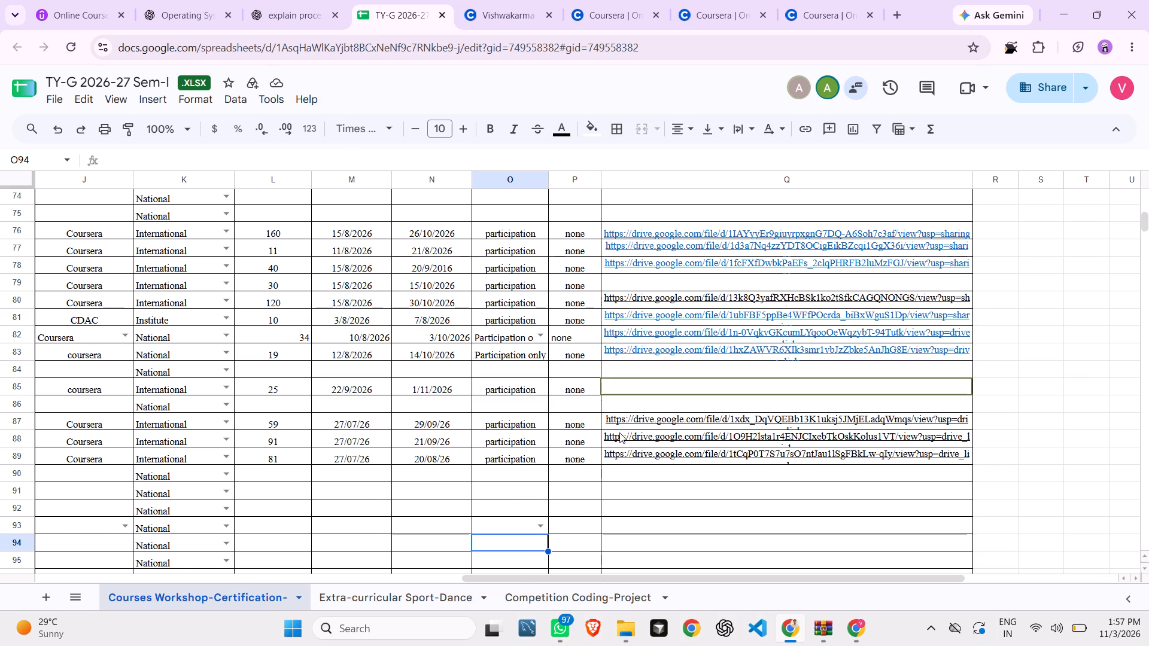
left_click(355, 485)
scroll(355, 485, "right", 8)
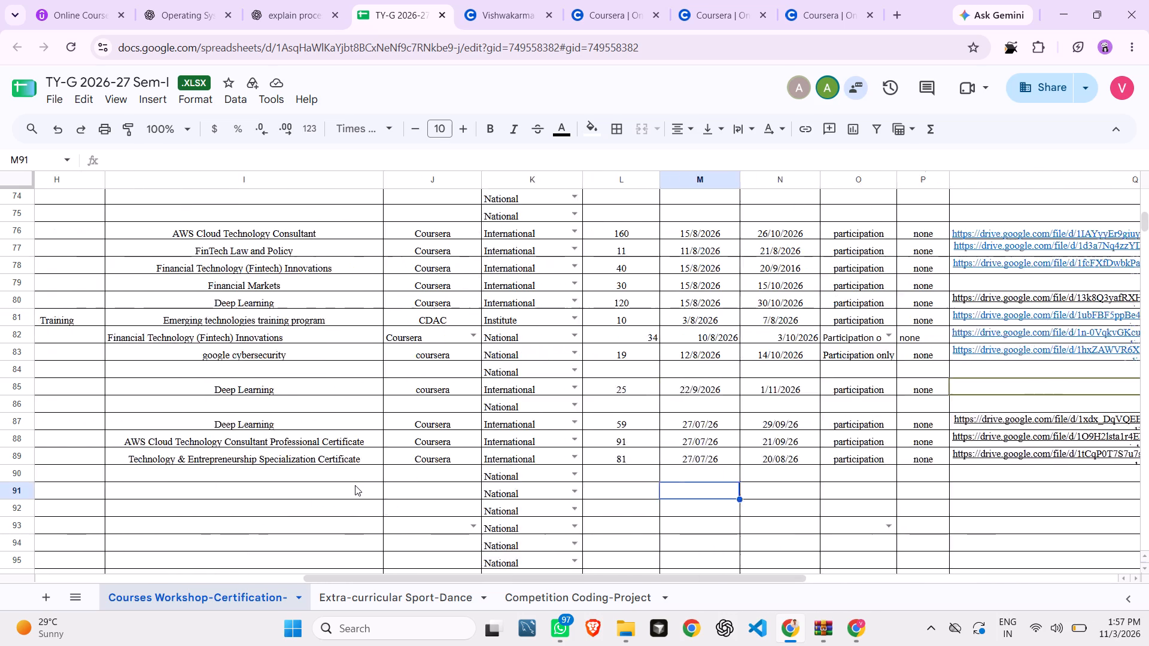
scroll(355, 485, "right", 4)
scroll(355, 485, "down", 7)
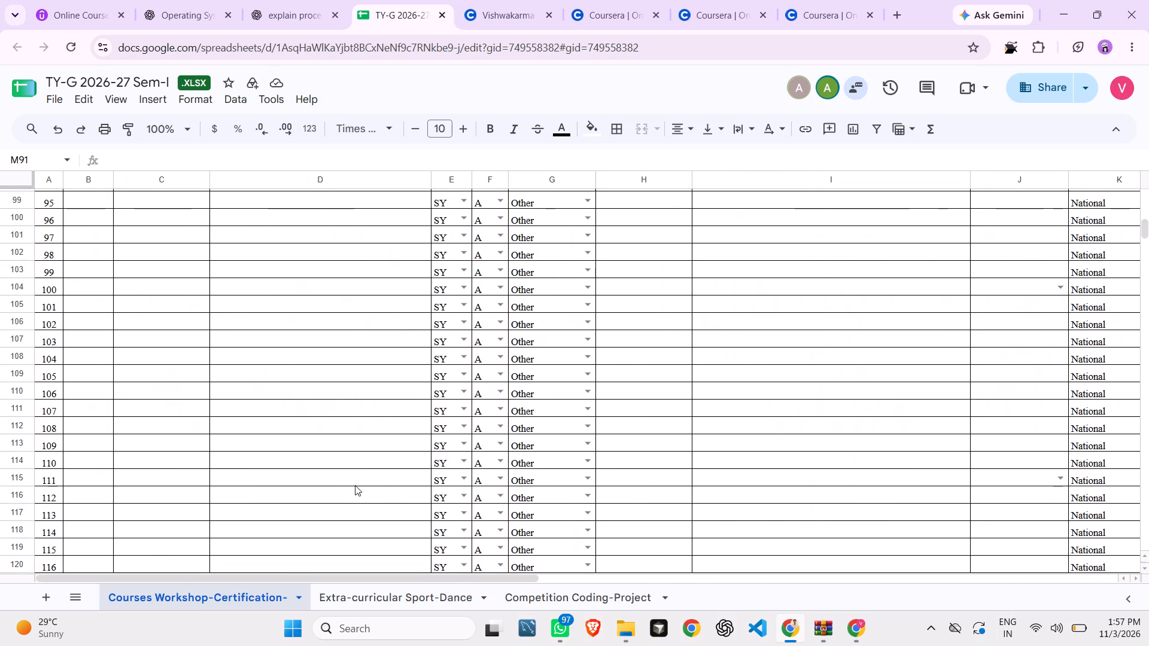
scroll(355, 485, "up", 1)
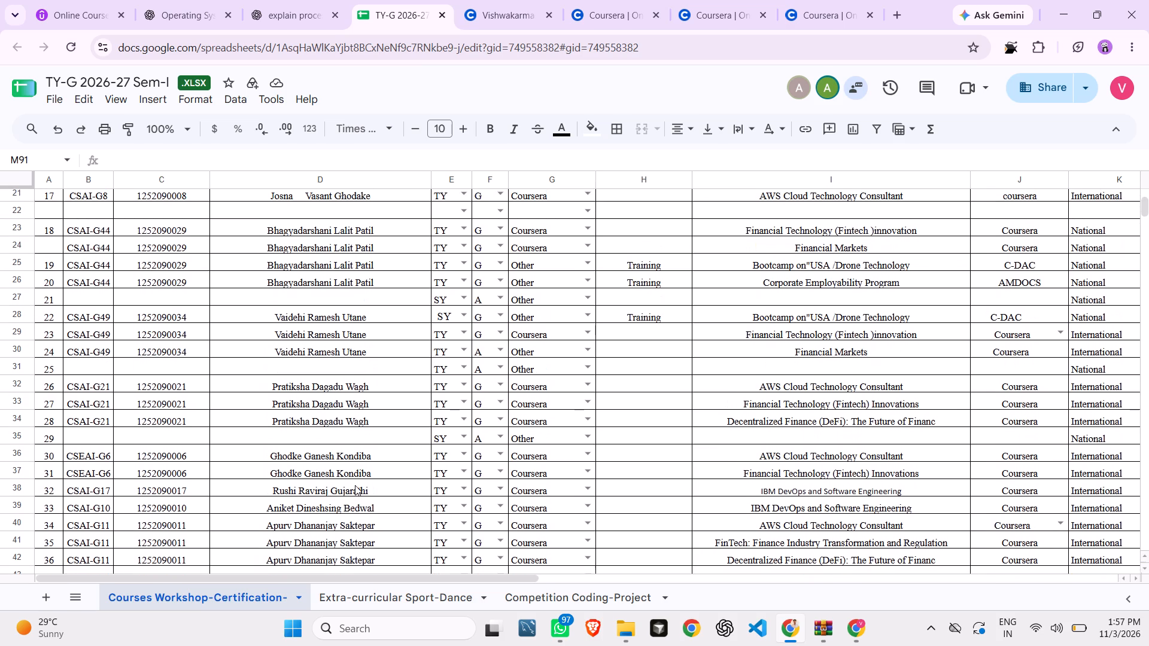
scroll(355, 485, "up", 1)
scroll(355, 485, "left", 1)
scroll(355, 485, "down", 6)
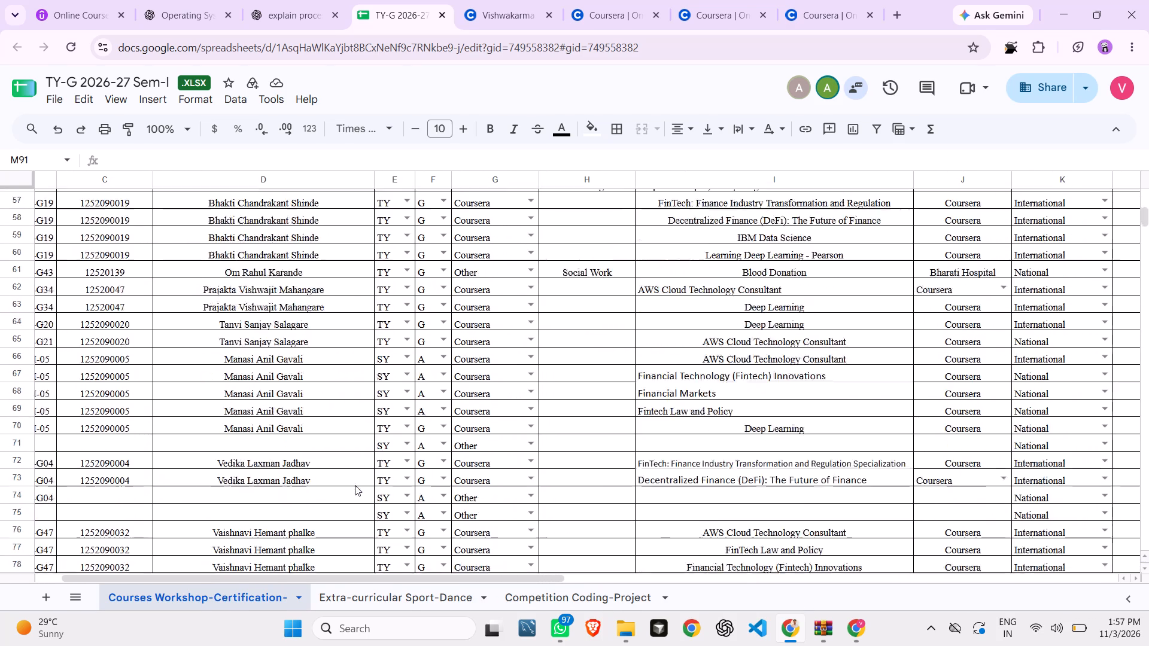
scroll(355, 485, "down", 2)
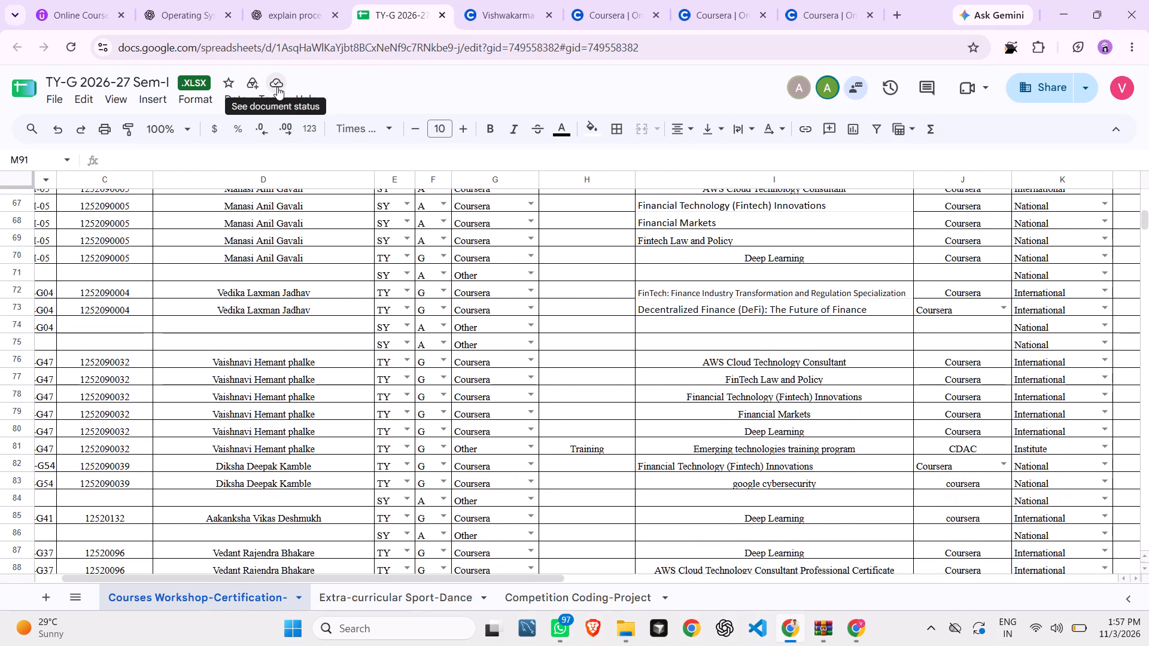
left_click(345, 78)
scroll(415, 409, "down", 4)
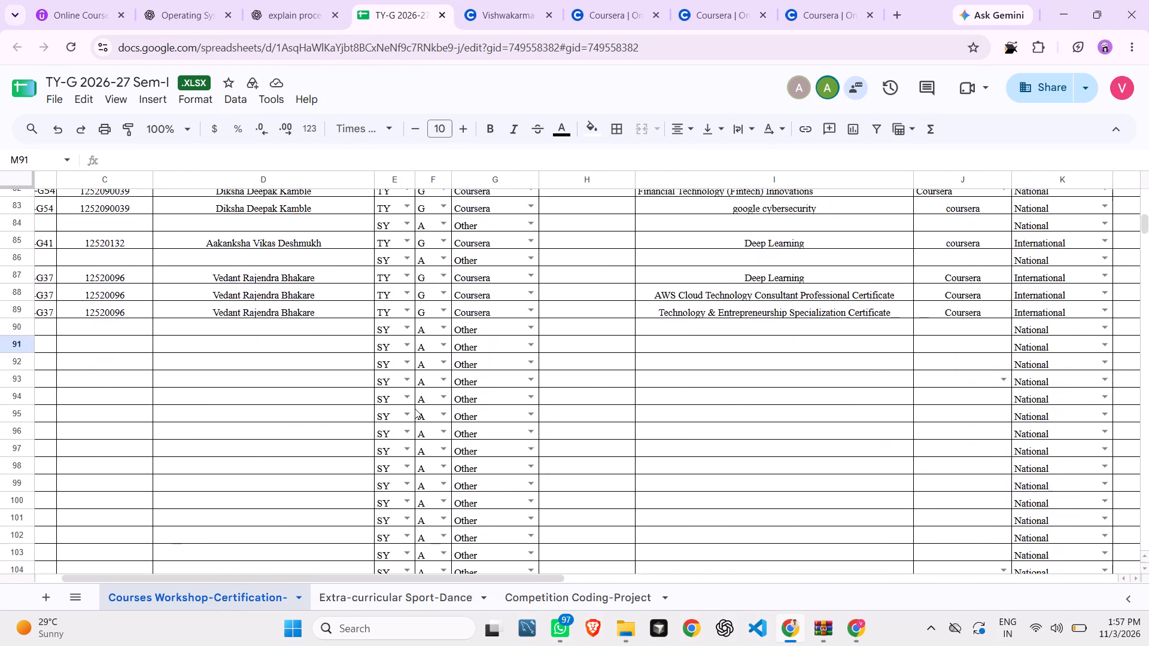
scroll(415, 409, "down", 5)
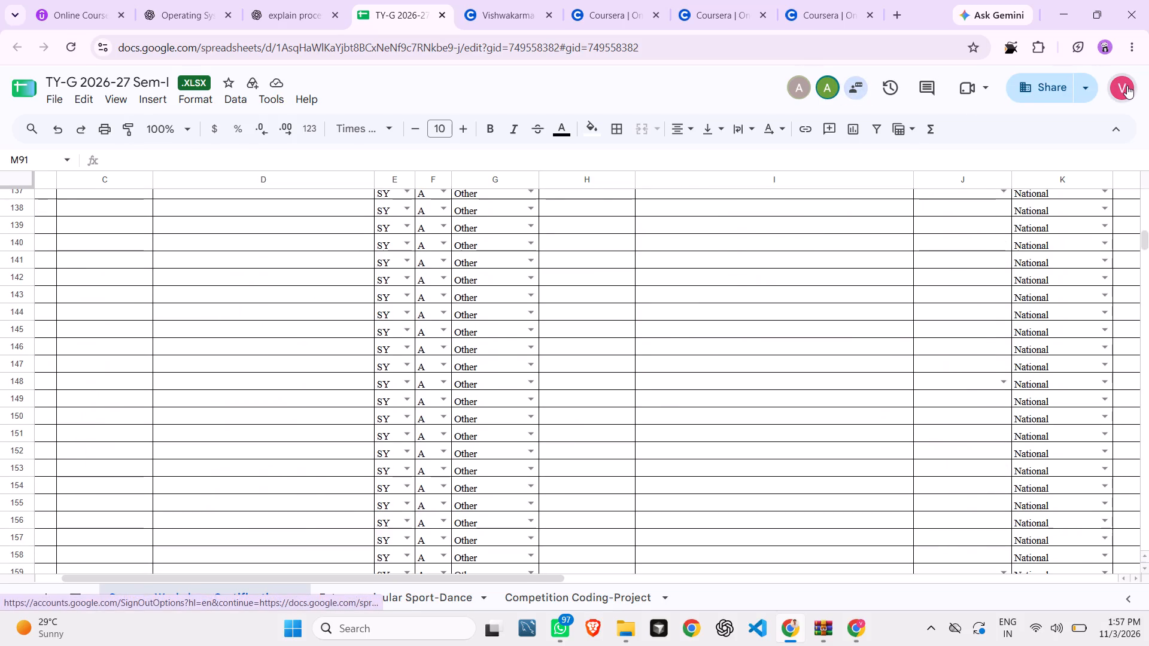
scroll(670, 343, "down", 9)
scroll(670, 343, "up", 6)
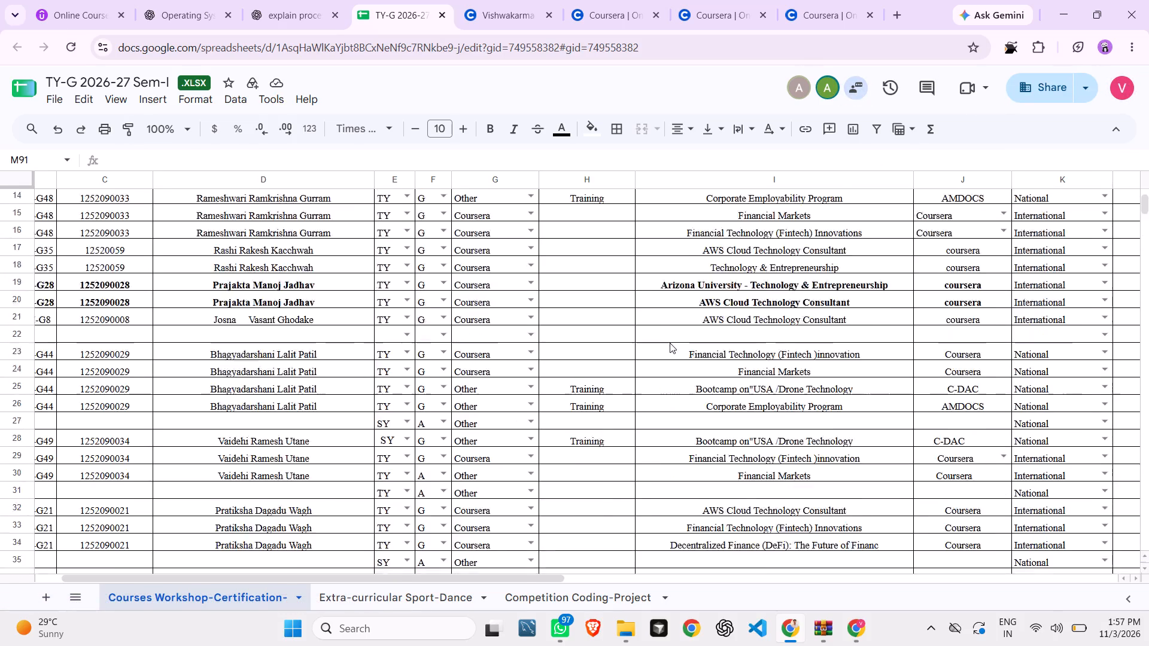
scroll(670, 343, "down", 1)
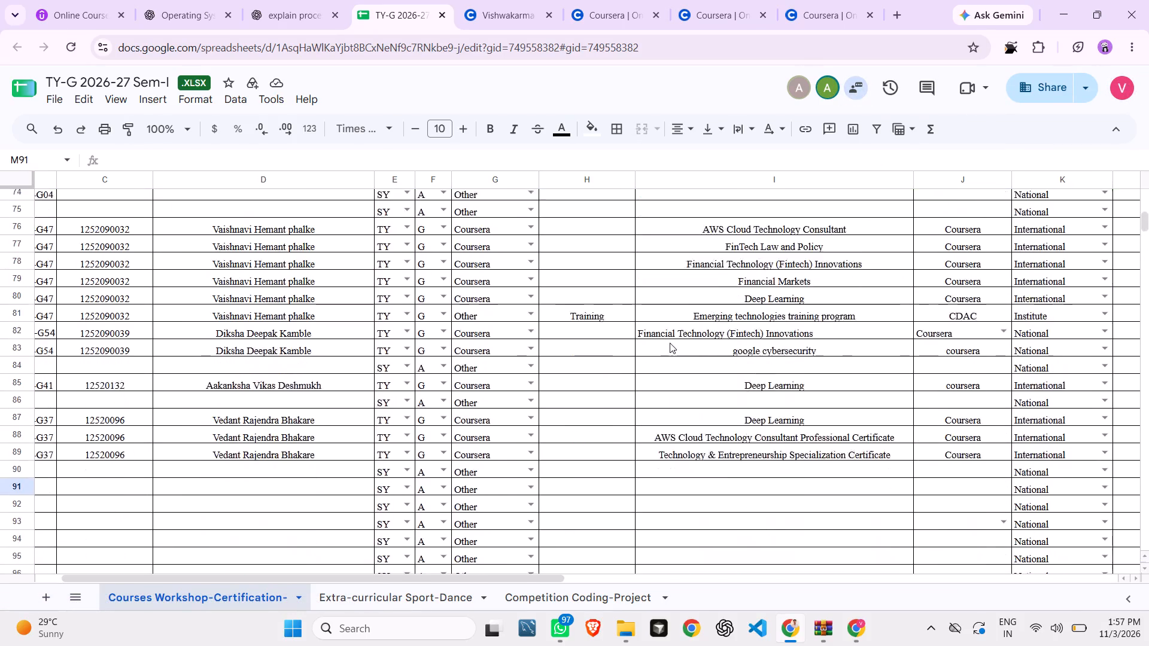
scroll(670, 343, "left", 5)
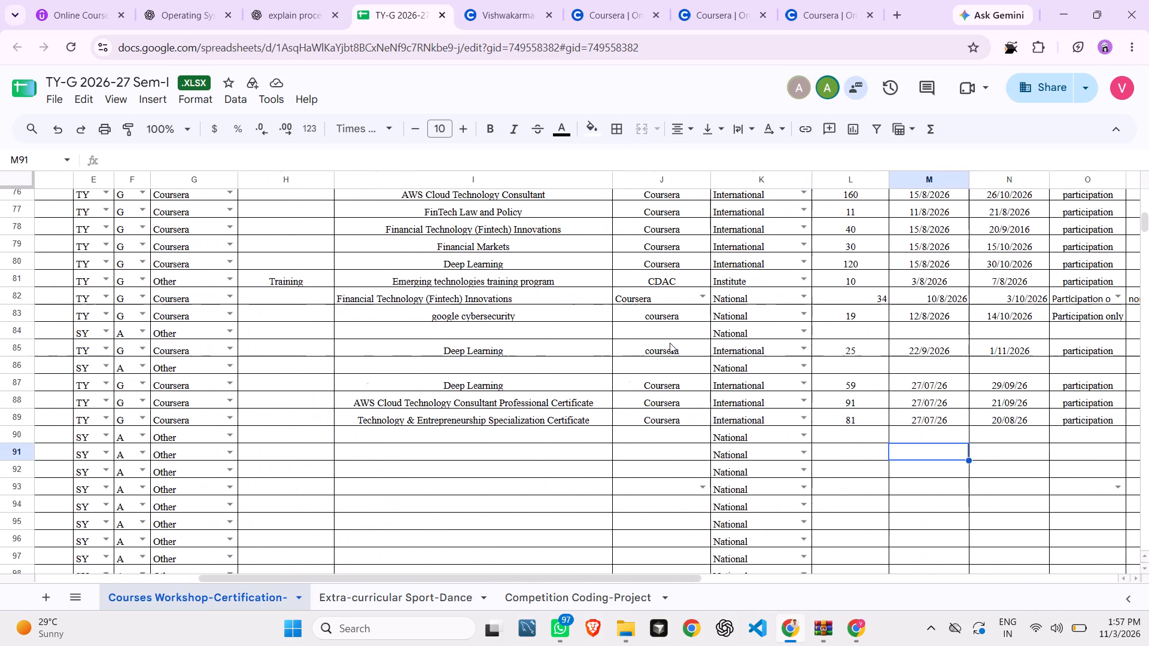
scroll(670, 343, "left", 1)
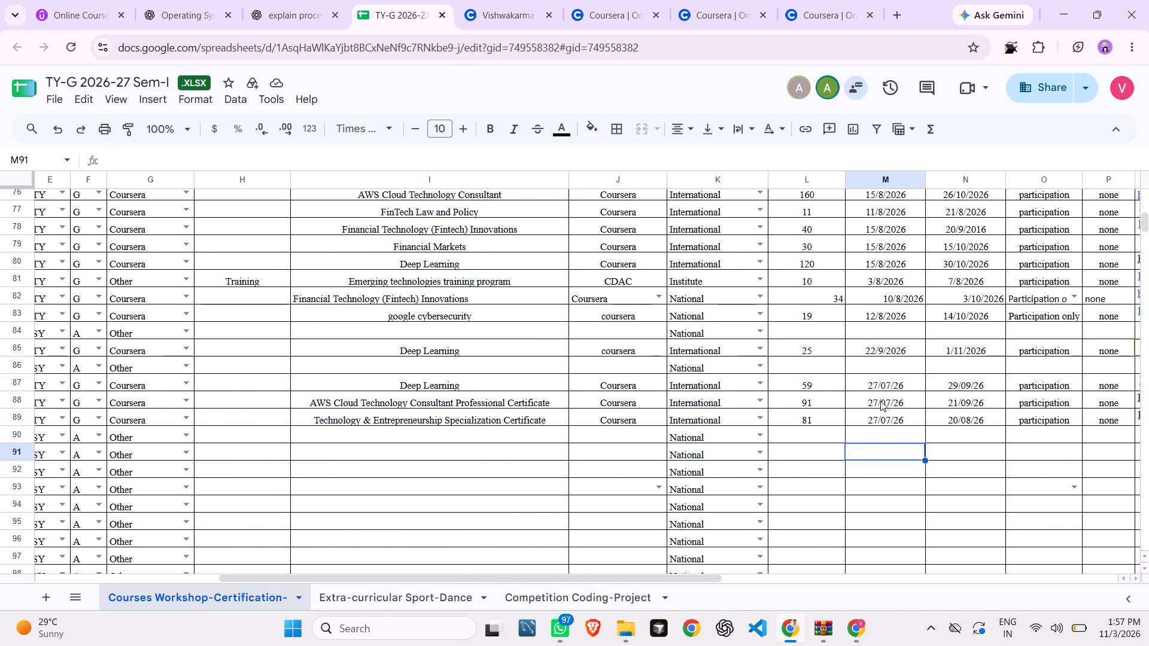
left_click(717, 430)
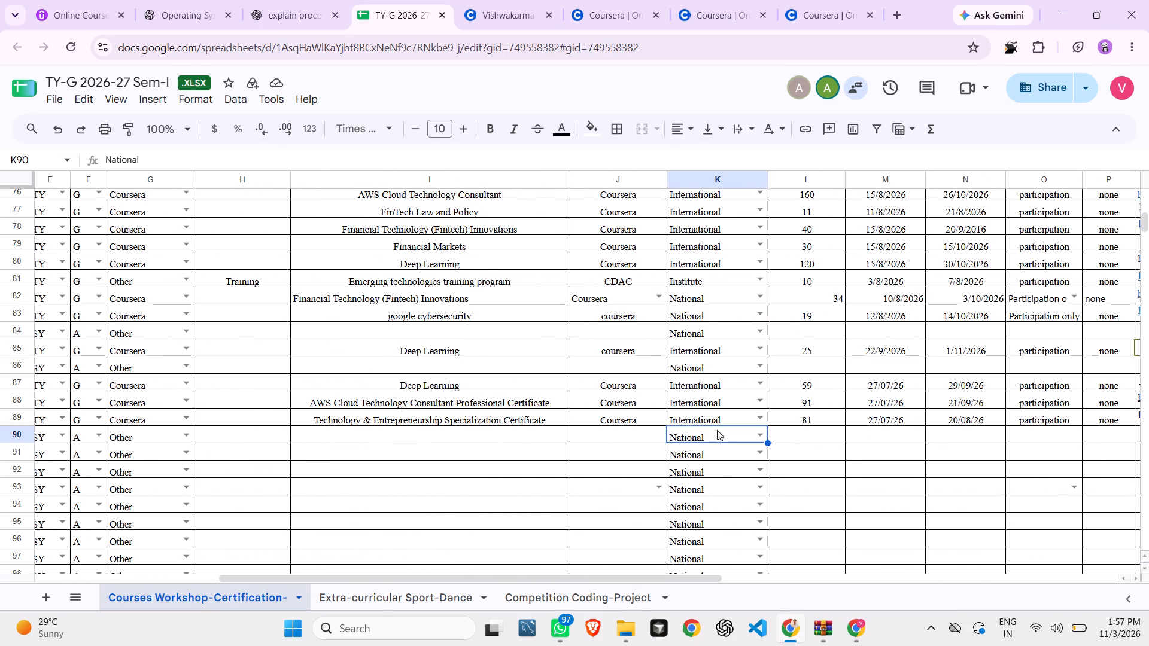
scroll(803, 373, "up", 1)
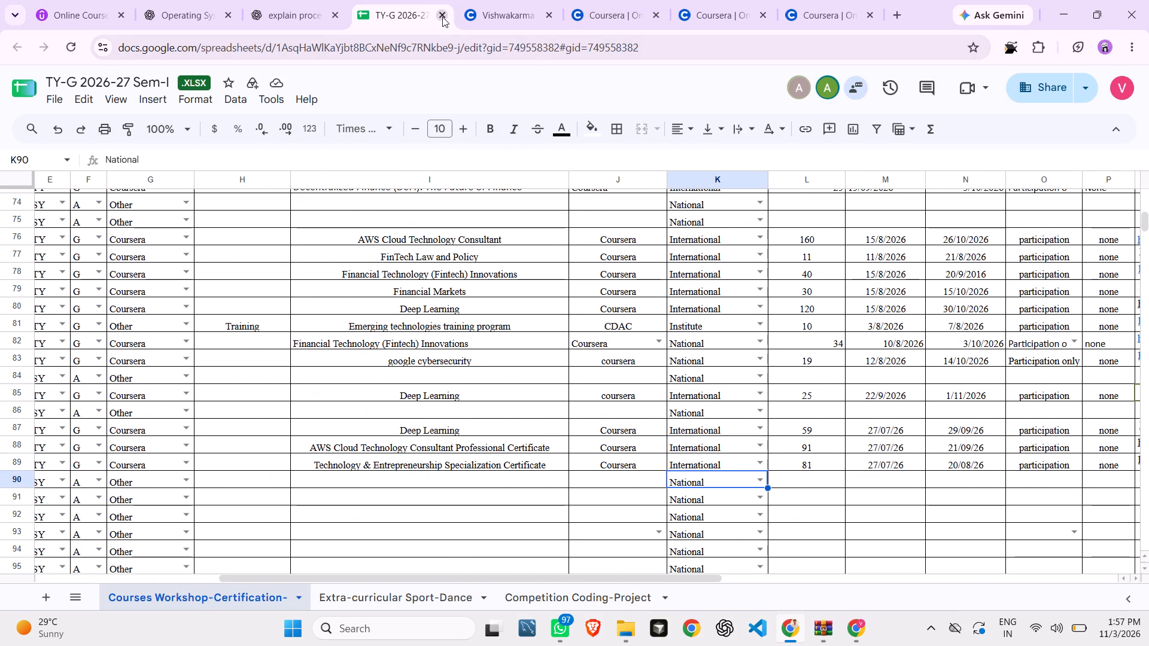
Close the TY-G 2026-27 Sem-I spreadsheet.
left_click(442, 17)
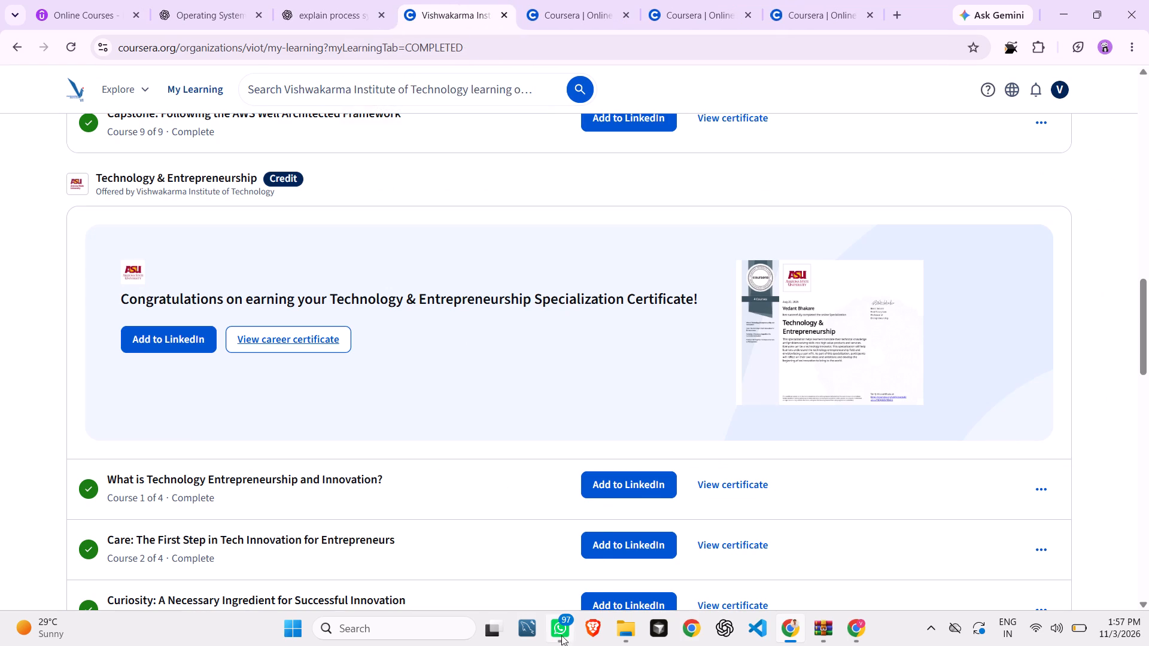
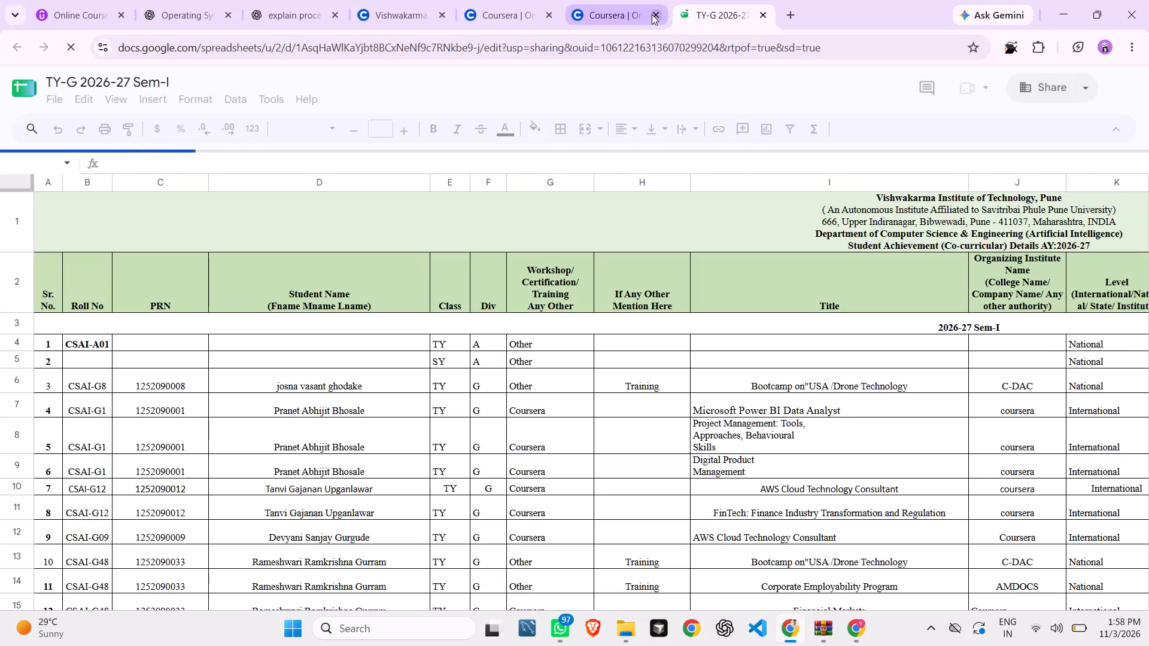
Close the three open Coursera pages, including the Vishwakarma one, leaving the TY-G 2026-27 Sem-I spreadsheet open.
left_click(658, 15)
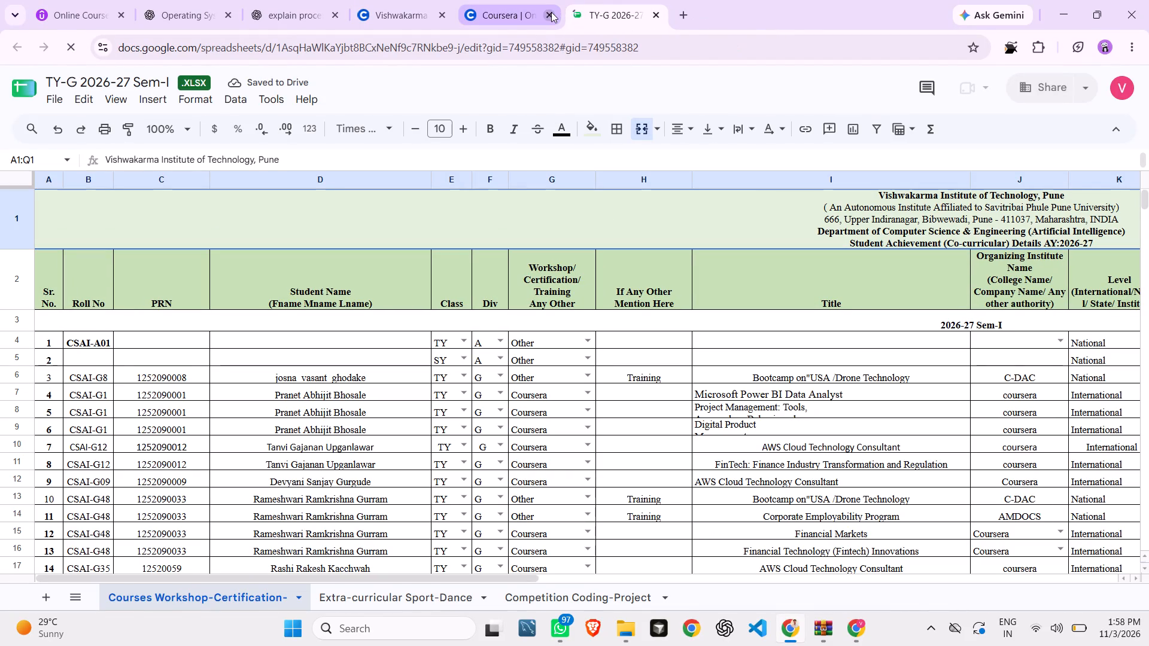
left_click(551, 12)
left_click(442, 14)
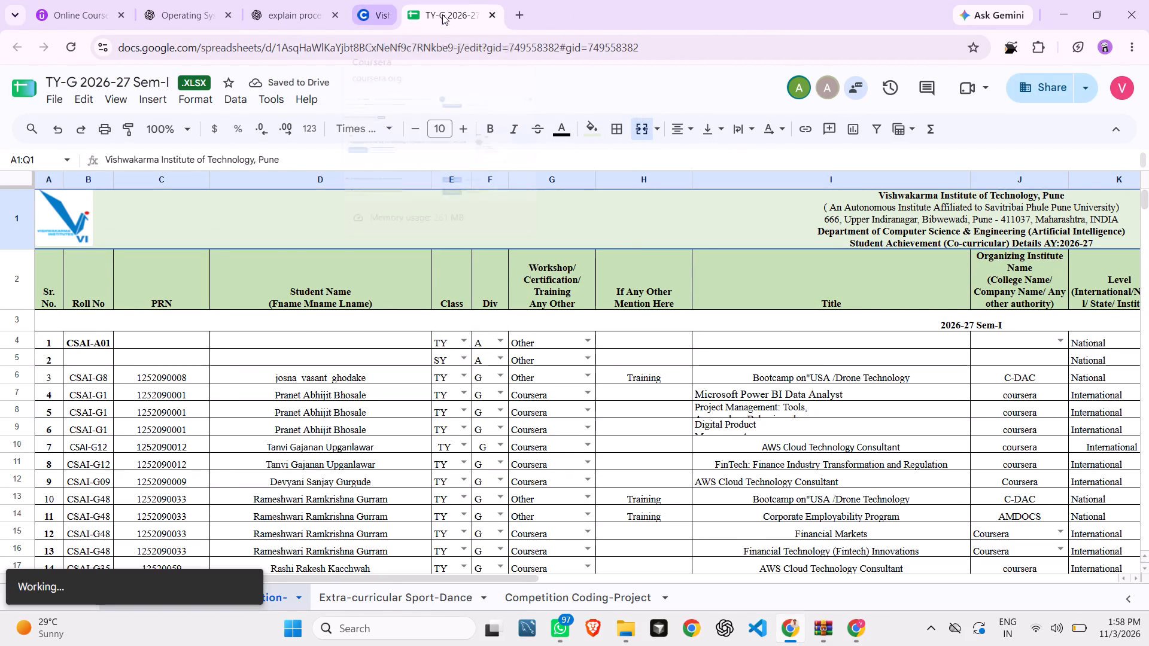
Review the student records on the Courses Workshop-Certification sheet, including the three Coursera entries in rows 87 to 89.
scroll(466, 300, "down", 13)
scroll(466, 300, "up", 2)
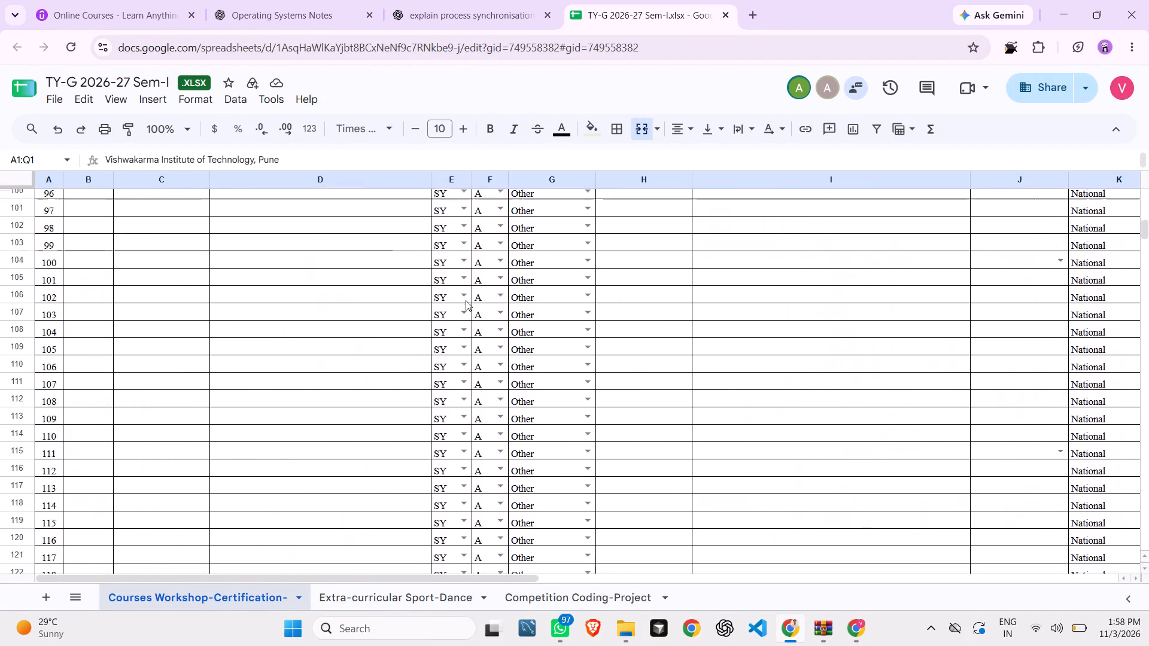
scroll(466, 300, "up", 3)
scroll(466, 300, "down", 1)
scroll(466, 300, "left", 1)
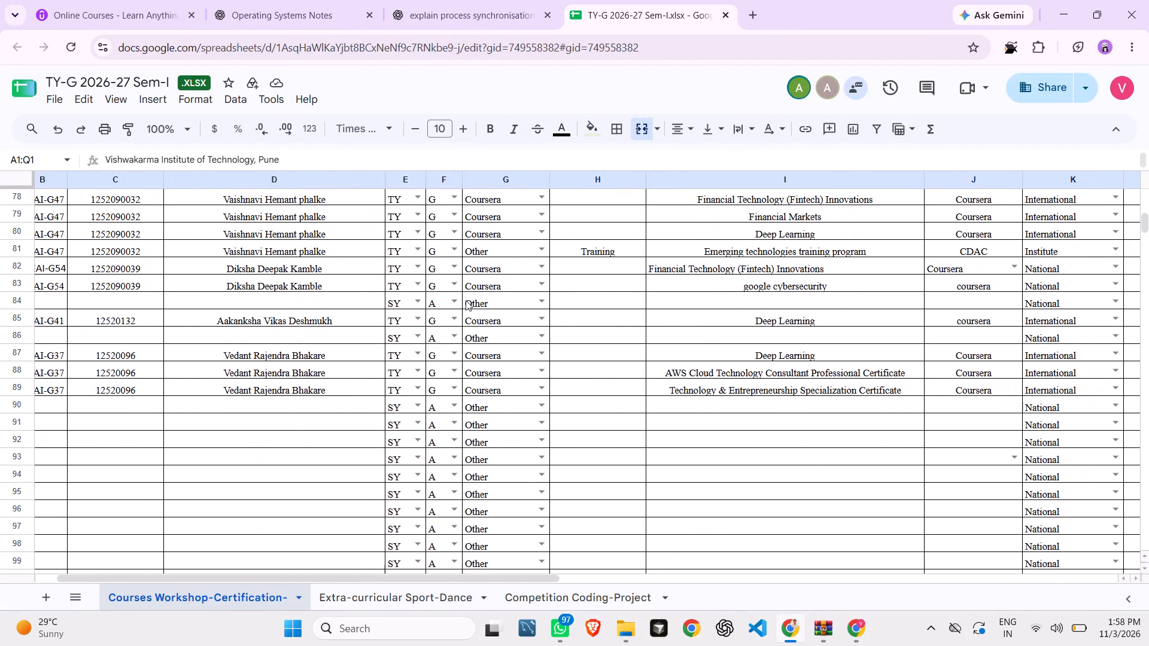
scroll(466, 300, "left", 1)
scroll(466, 300, "right", 5)
scroll(466, 300, "up", 2)
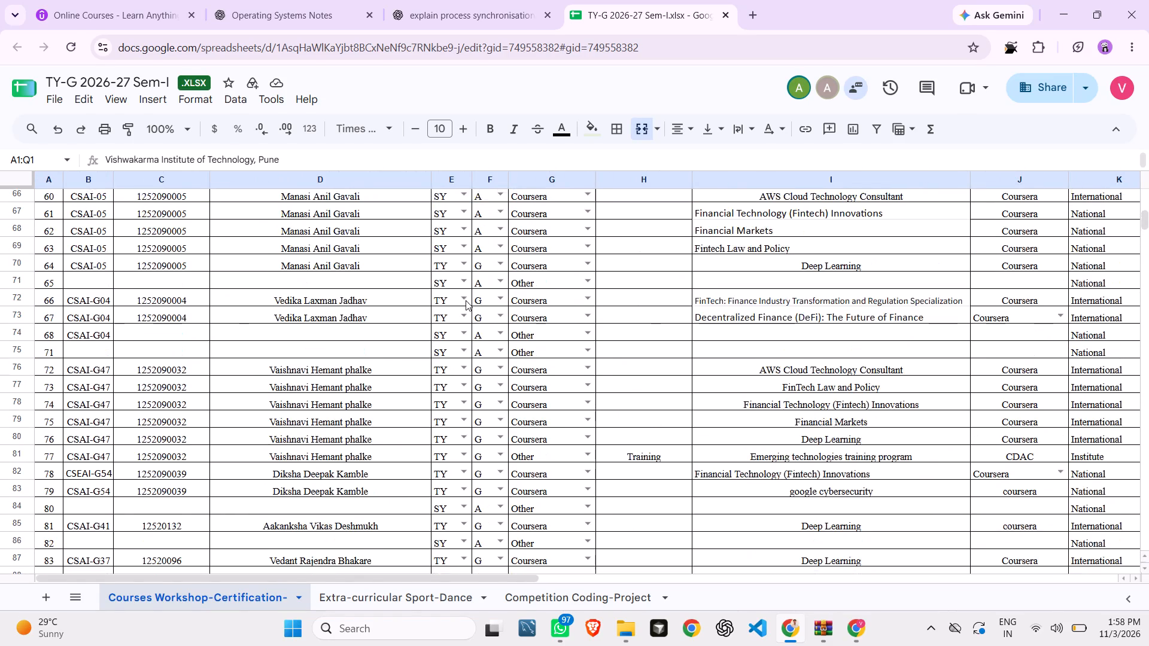
scroll(466, 300, "up", 3)
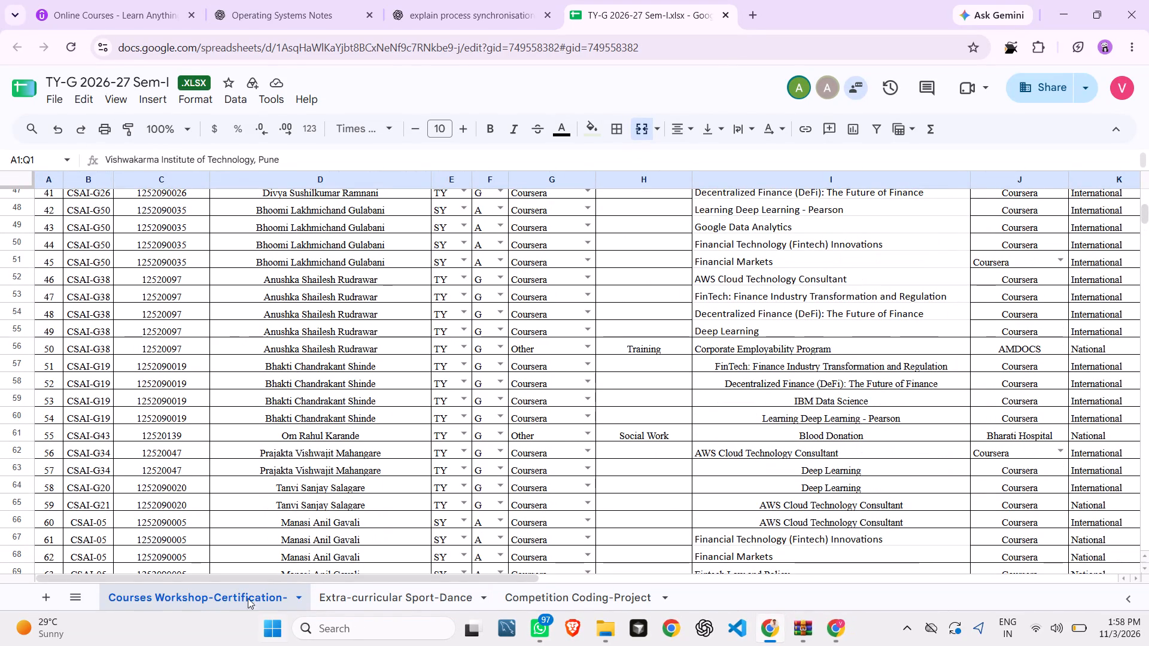
Look over the Extra-curricular Sport-Dance and Competition Coding-Project sheets and the records they contain.
left_click(406, 595)
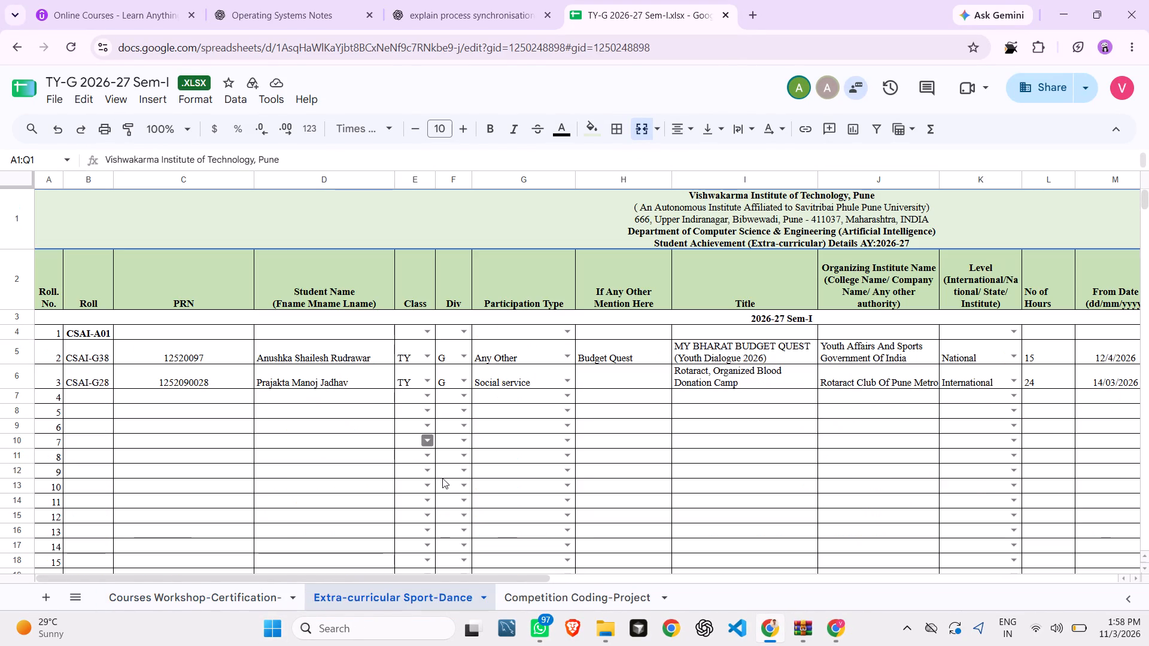
scroll(536, 432, "left", 2)
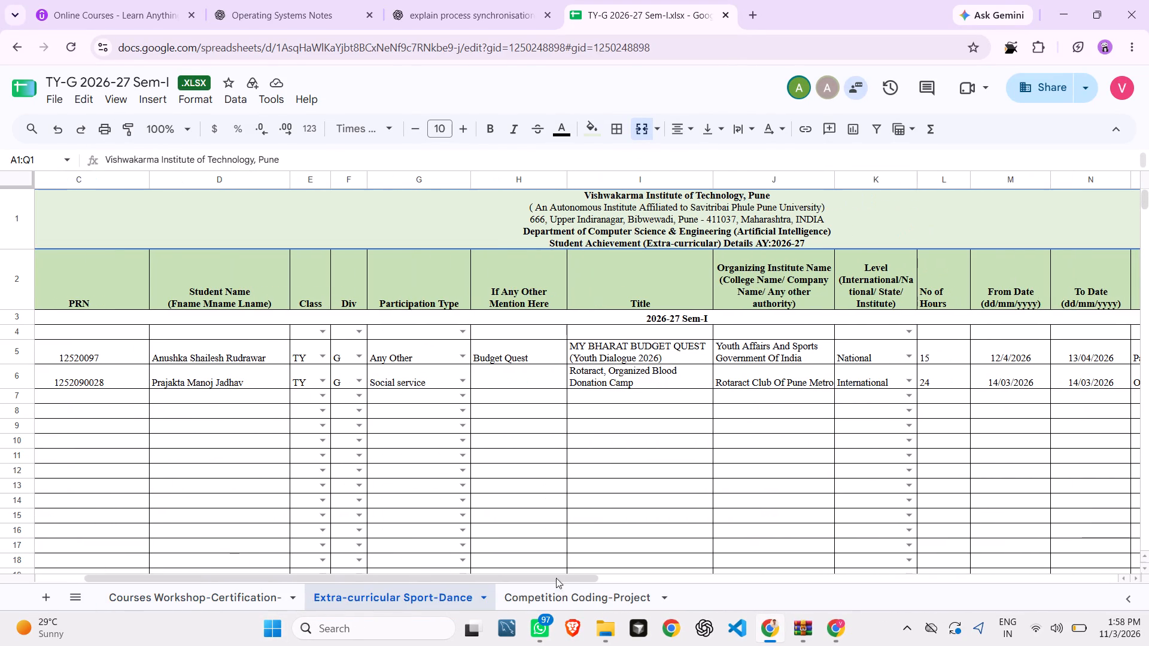
left_click(544, 602)
scroll(525, 534, "down", 1)
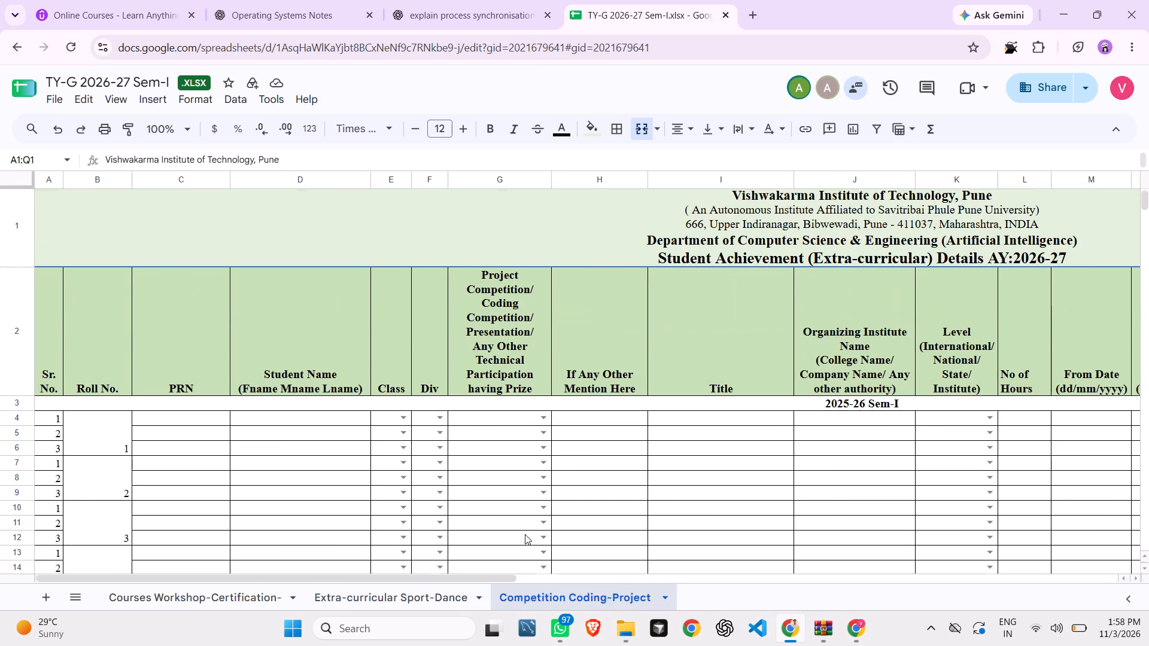
scroll(525, 534, "down", 2)
left_click(436, 593)
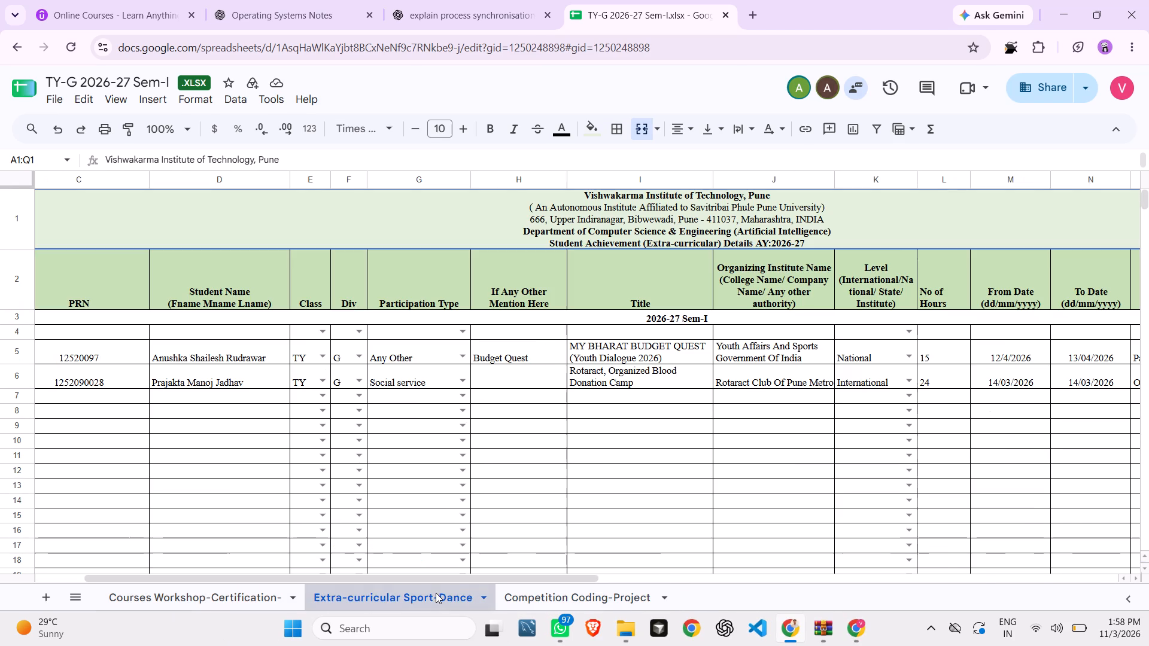
left_click(256, 592)
scroll(403, 481, "down", 3)
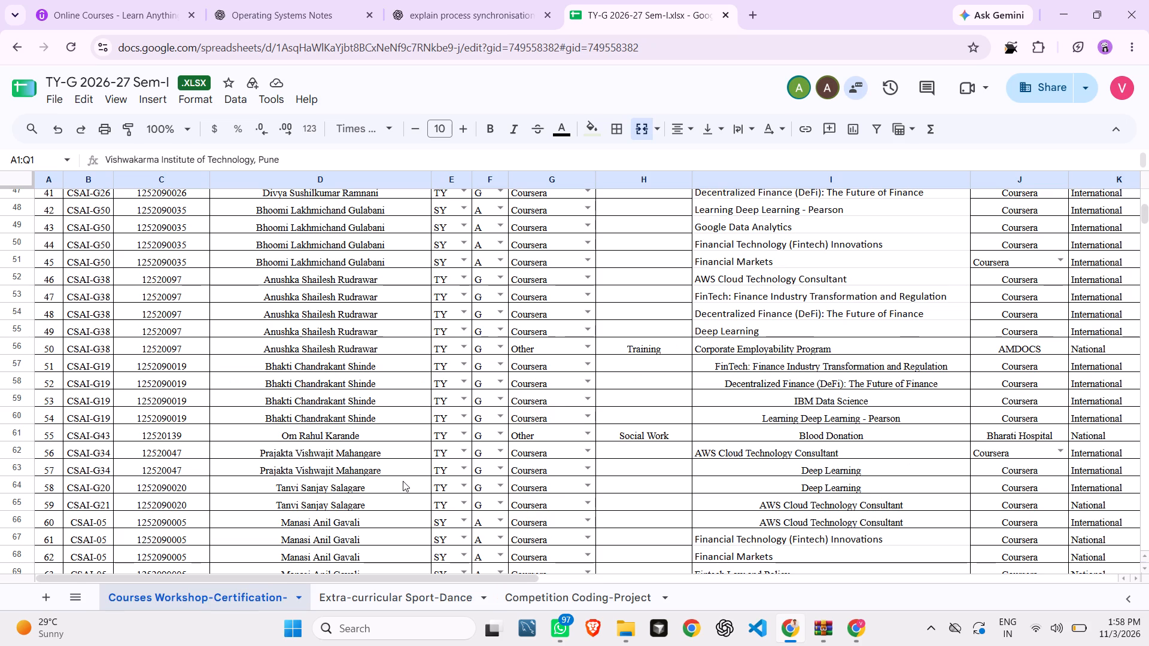
scroll(403, 481, "down", 2)
scroll(403, 481, "up", 5)
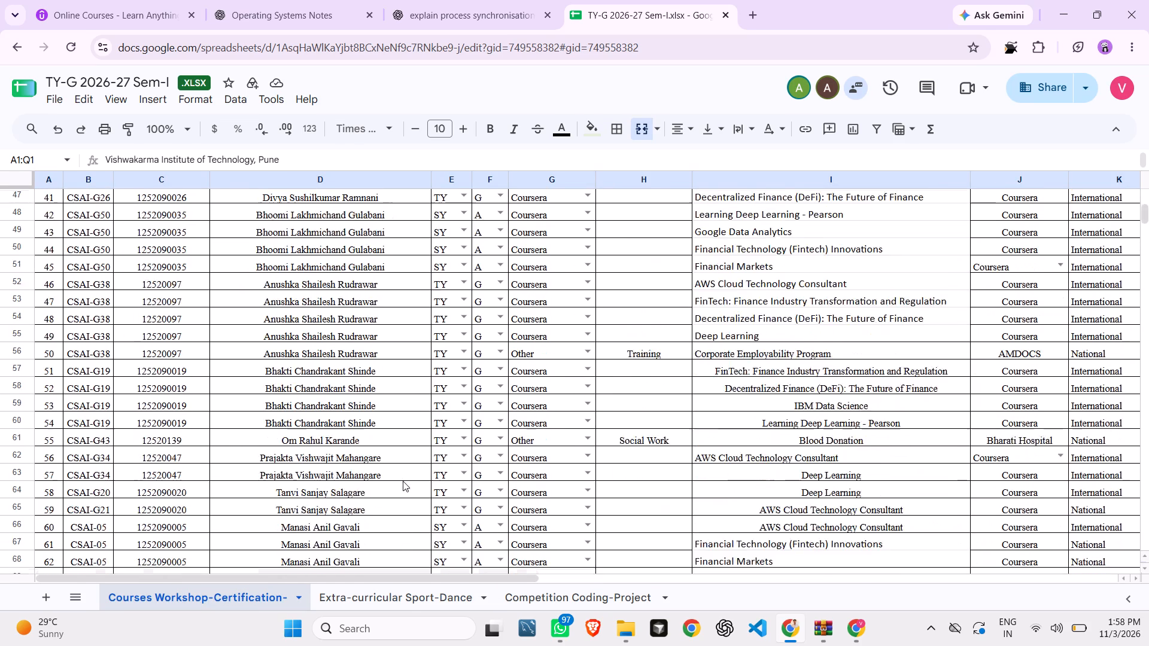
scroll(403, 481, "up", 1)
scroll(393, 410, "up", 2)
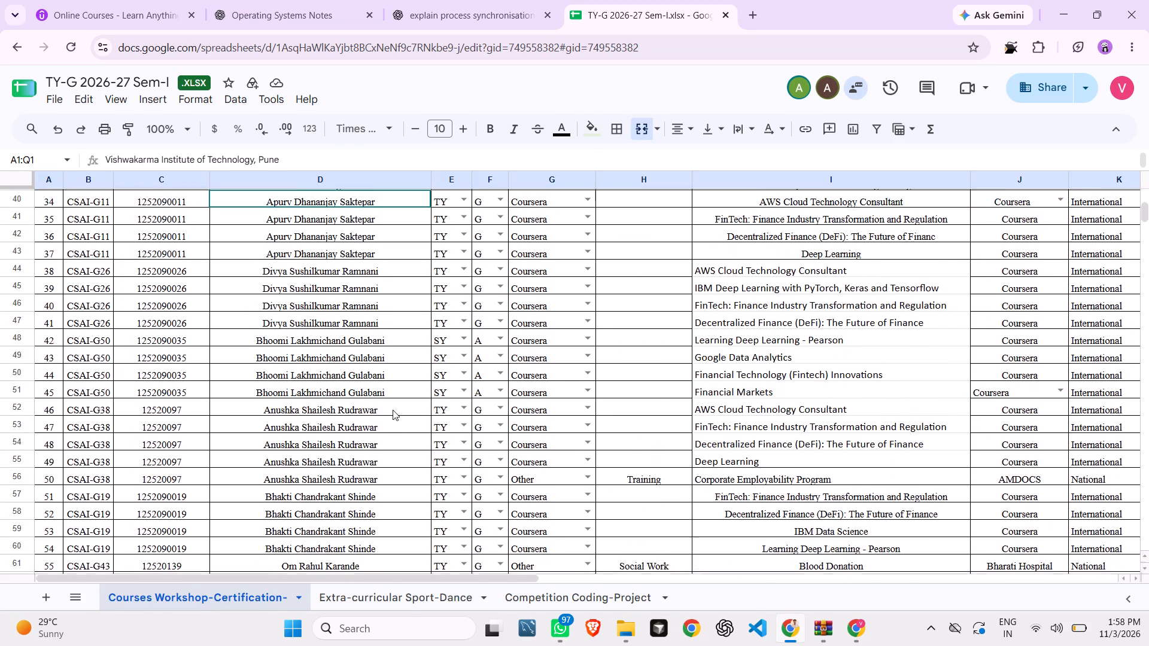
scroll(393, 410, "up", 4)
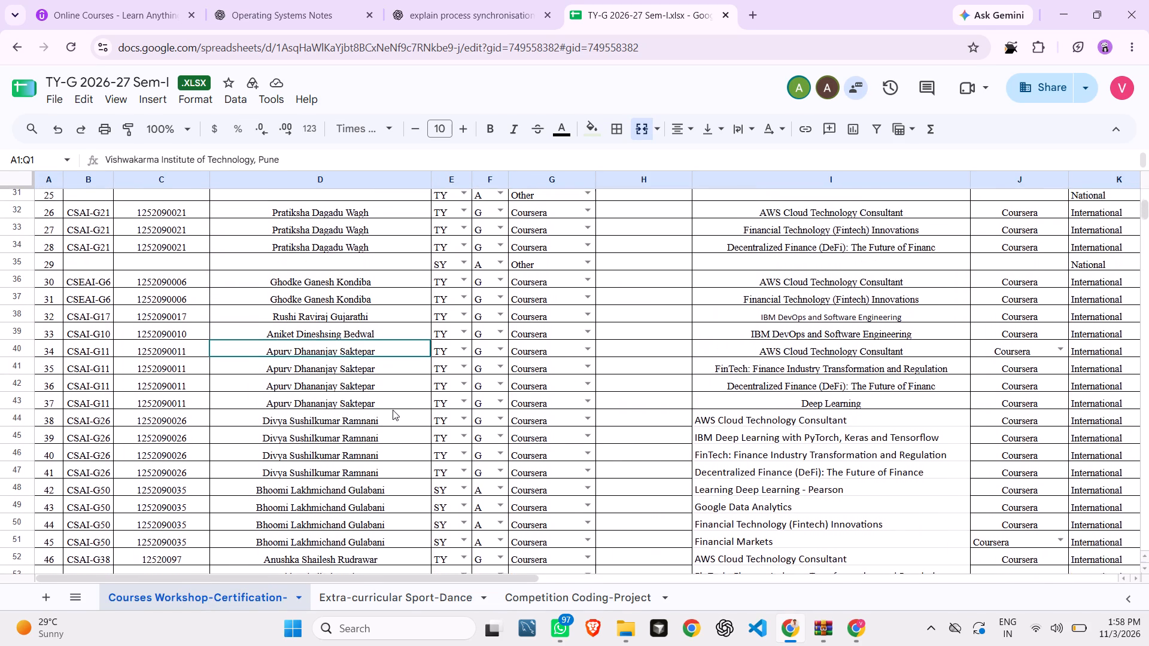